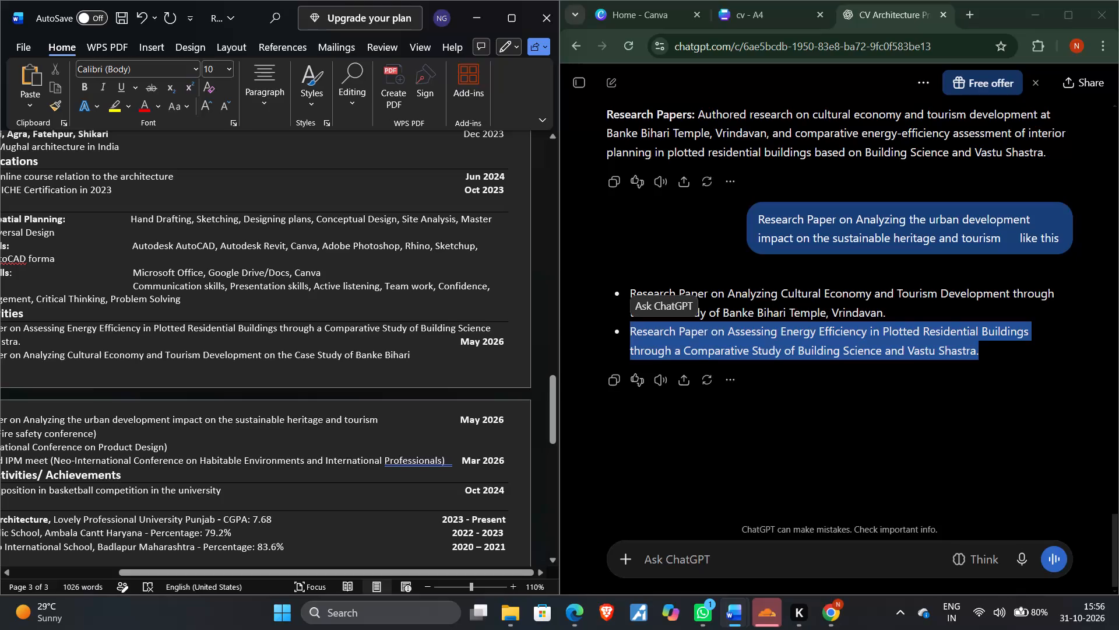
Copy the May 2026 date to the end of the Banke Bihari research paper entry and space it over to the date column.
{"action": "key", "text": "ctrl+c"}
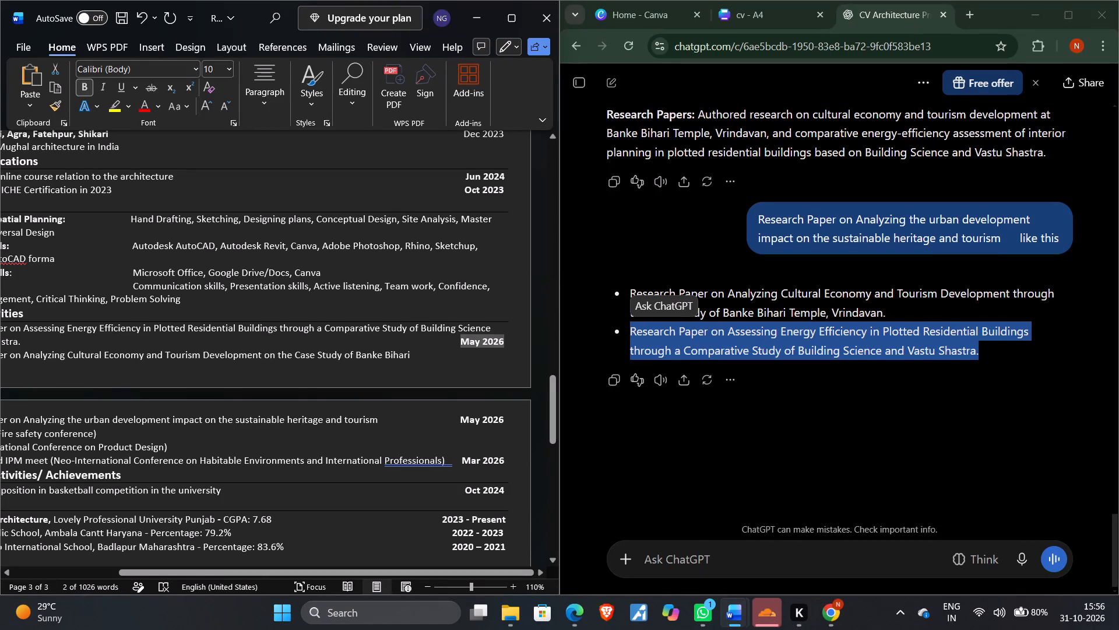
{"action": "left_click", "coordinate": [476, 362]}
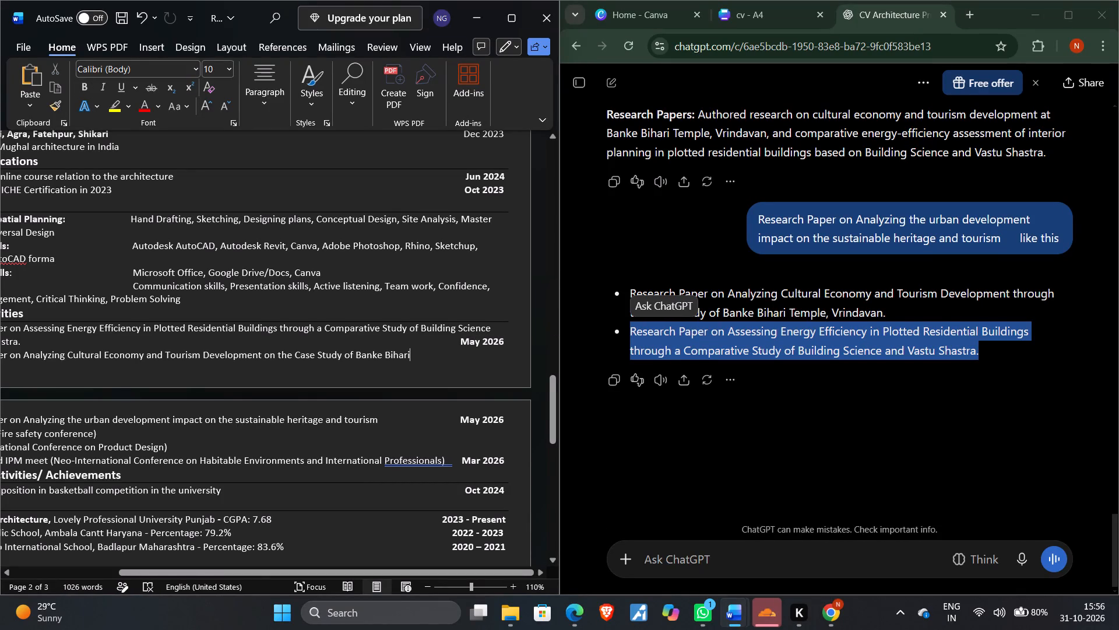
{"action": "key", "text": "ctrl+c"}
{"action": "key", "text": "ctrl+v"}
{"action": "left_click", "coordinate": [415, 359]}
{"action": "key", "text": "space"}
{"action": "key", "text": "space"}
{"action": "key", "text": "space"}
{"action": "key", "text": "space"}
{"action": "key", "text": "space"}
{"action": "key", "text": "space"}
{"action": "key", "text": "space"}
{"action": "key", "text": "space"}
{"action": "key", "text": "space"}
{"action": "key", "text": "space"}
{"action": "key", "text": "space"}
{"action": "key", "text": "space"}
{"action": "key", "text": "space"}
{"action": "key", "text": "space"}
{"action": "key", "text": "space"}
{"action": "key", "text": "space"}
{"action": "key", "text": "space"}
{"action": "key", "text": "space"}
{"action": "key", "text": "space"}
{"action": "key", "text": "space"}
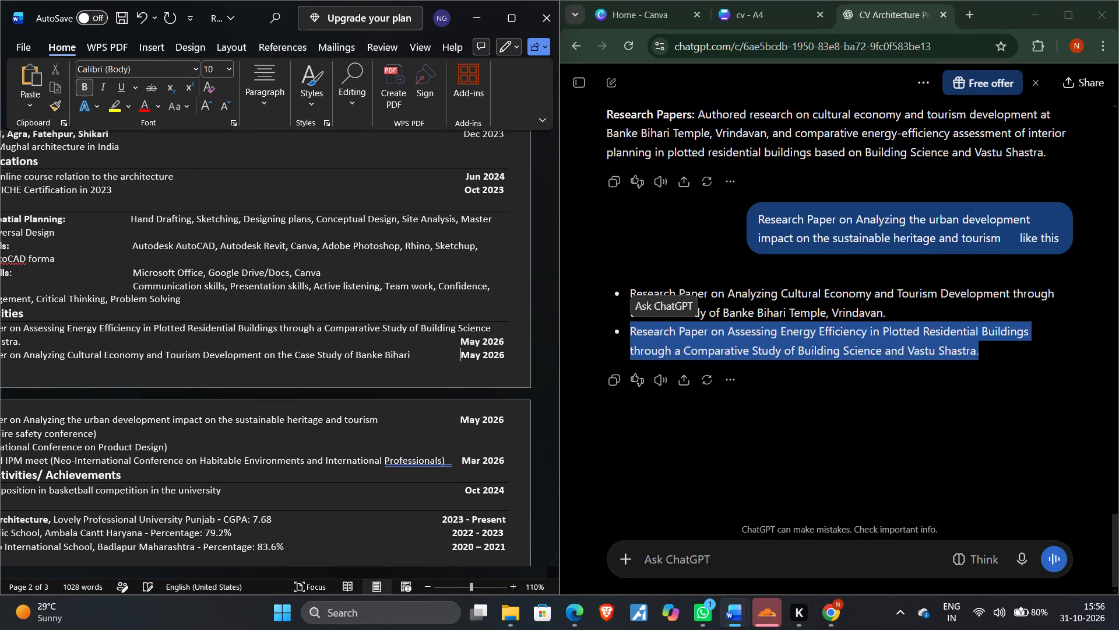
Change the date of the Energy Efficiency research paper entry to Dec 2026 and realign it with the date column.
{"action": "scroll", "coordinate": [473, 405], "scroll_direction": "right", "scroll_amount": 1}
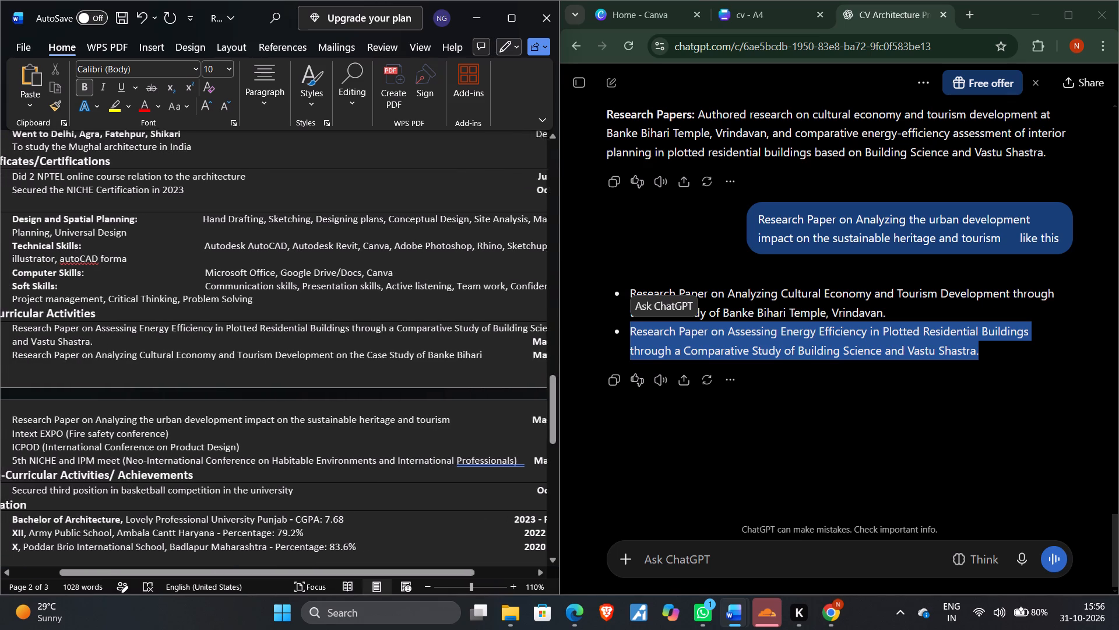
{"action": "scroll", "coordinate": [473, 405], "scroll_direction": "right", "scroll_amount": 1}
{"action": "scroll", "coordinate": [473, 405], "scroll_direction": "left", "scroll_amount": 1}
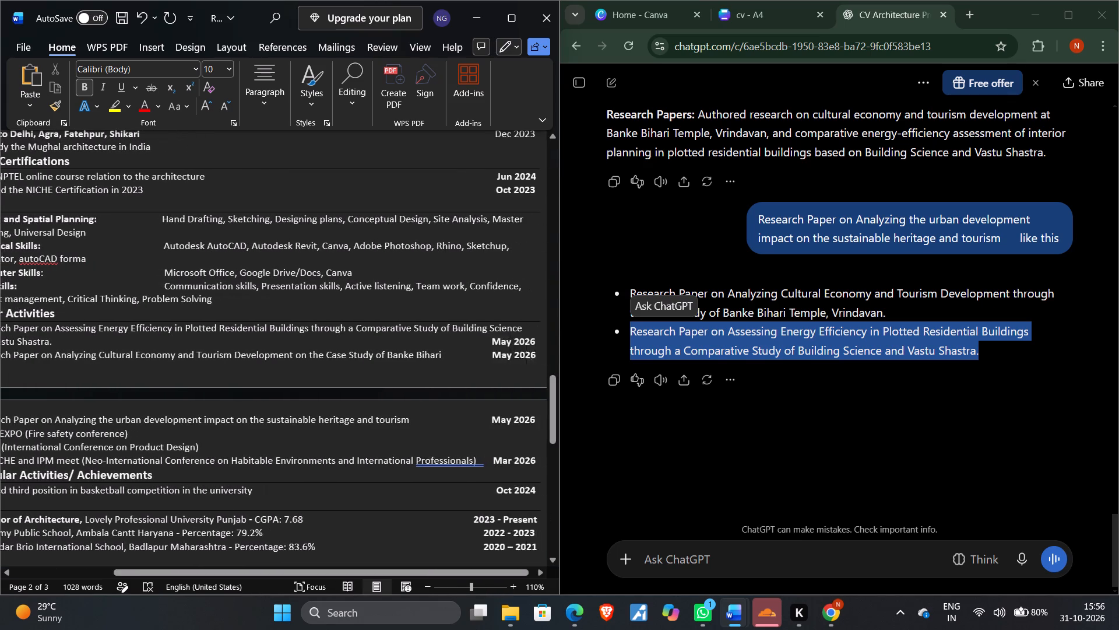
{"action": "scroll", "coordinate": [473, 405], "scroll_direction": "left", "scroll_amount": 1}
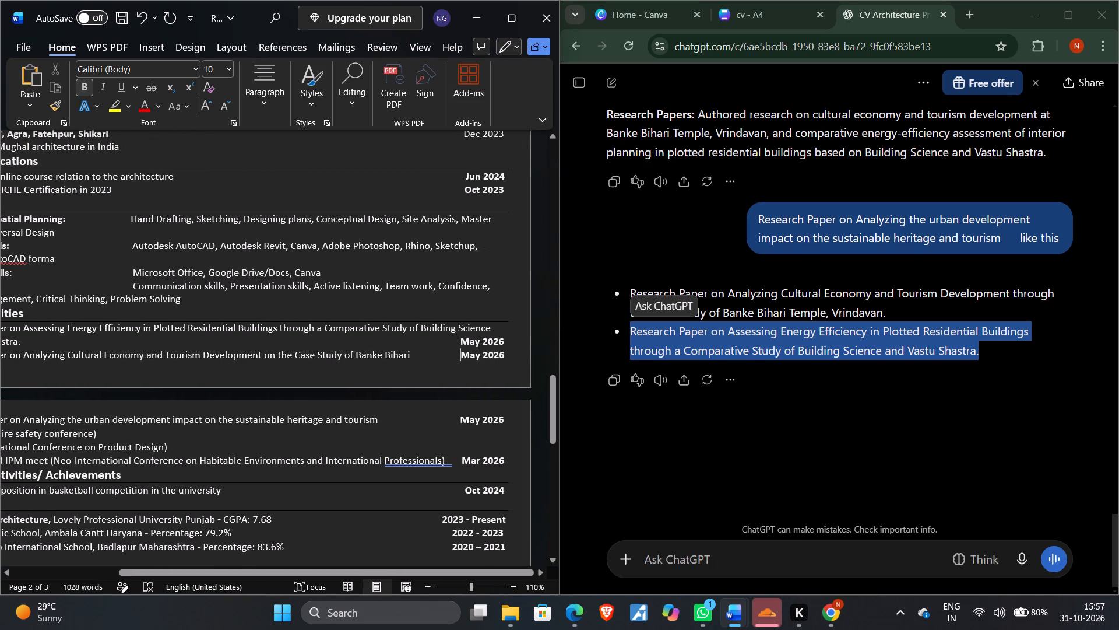
{"action": "left_click", "coordinate": [505, 335]}
{"action": "left_click", "coordinate": [476, 339]}
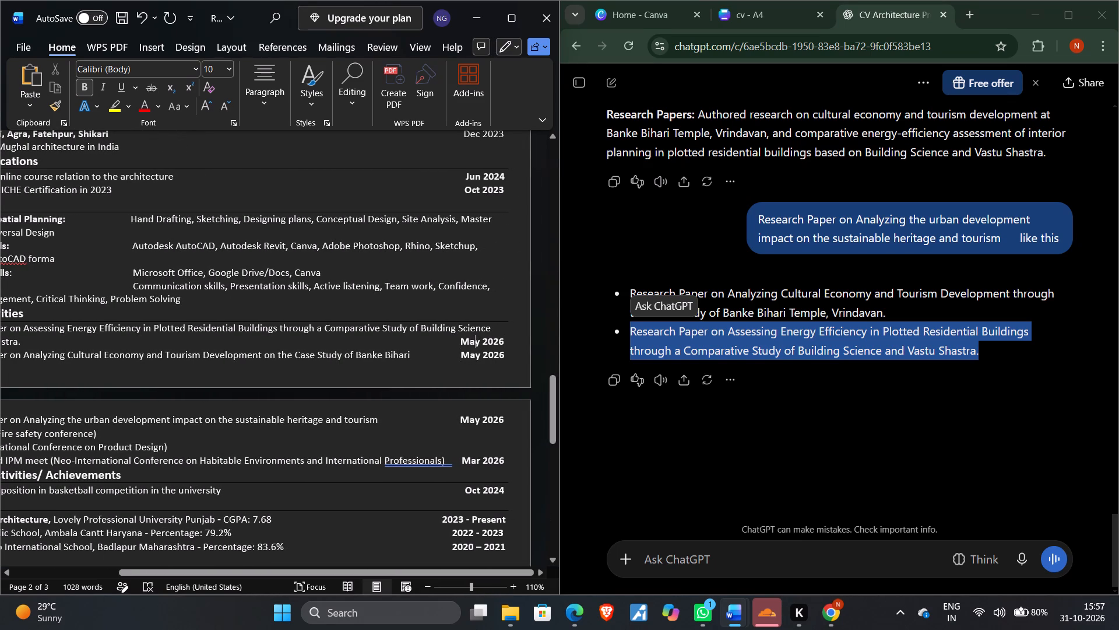
{"action": "left_click", "coordinate": [479, 343]}
{"action": "key", "text": "BackSpace"}
{"action": "key", "text": "BackSpace"}
{"action": "key", "text": "BackSpace"}
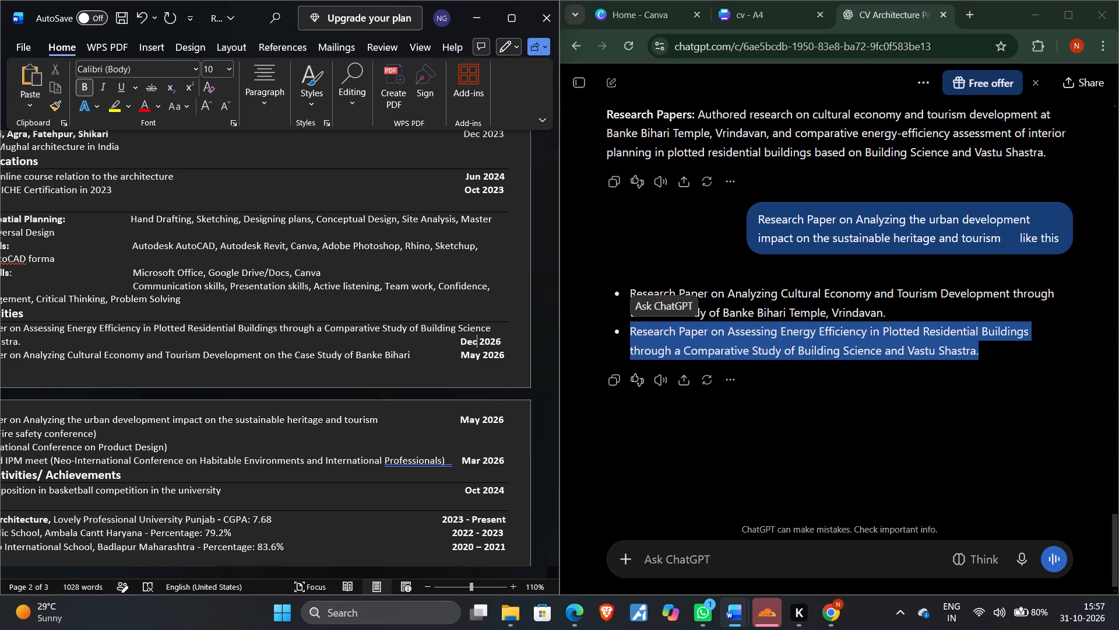
{"action": "left_click", "coordinate": [449, 346]}
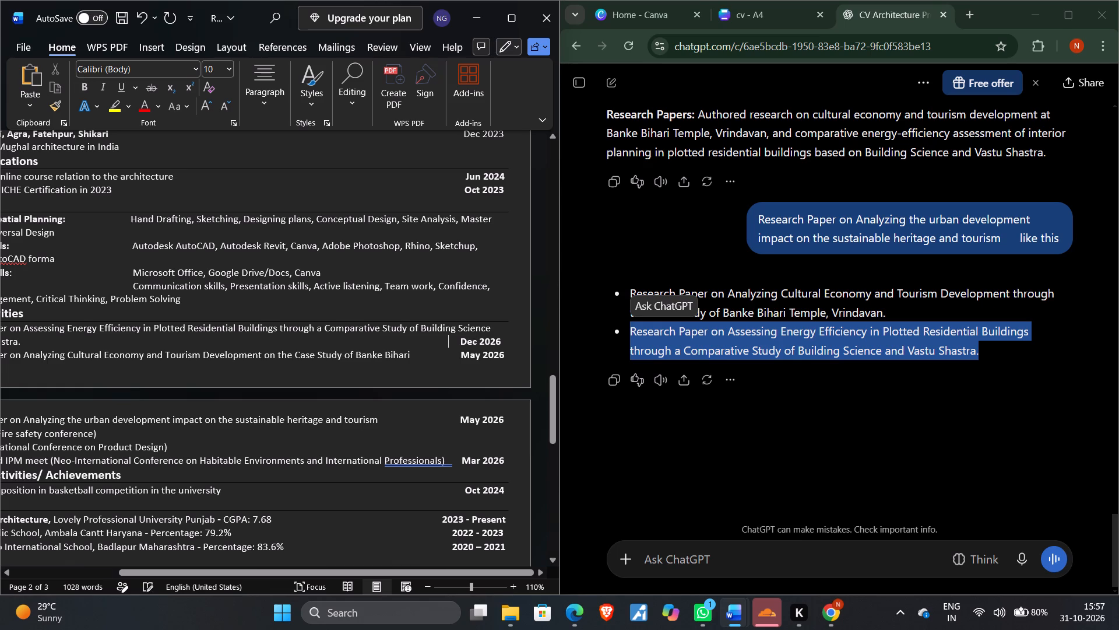
{"action": "key", "text": "space"}
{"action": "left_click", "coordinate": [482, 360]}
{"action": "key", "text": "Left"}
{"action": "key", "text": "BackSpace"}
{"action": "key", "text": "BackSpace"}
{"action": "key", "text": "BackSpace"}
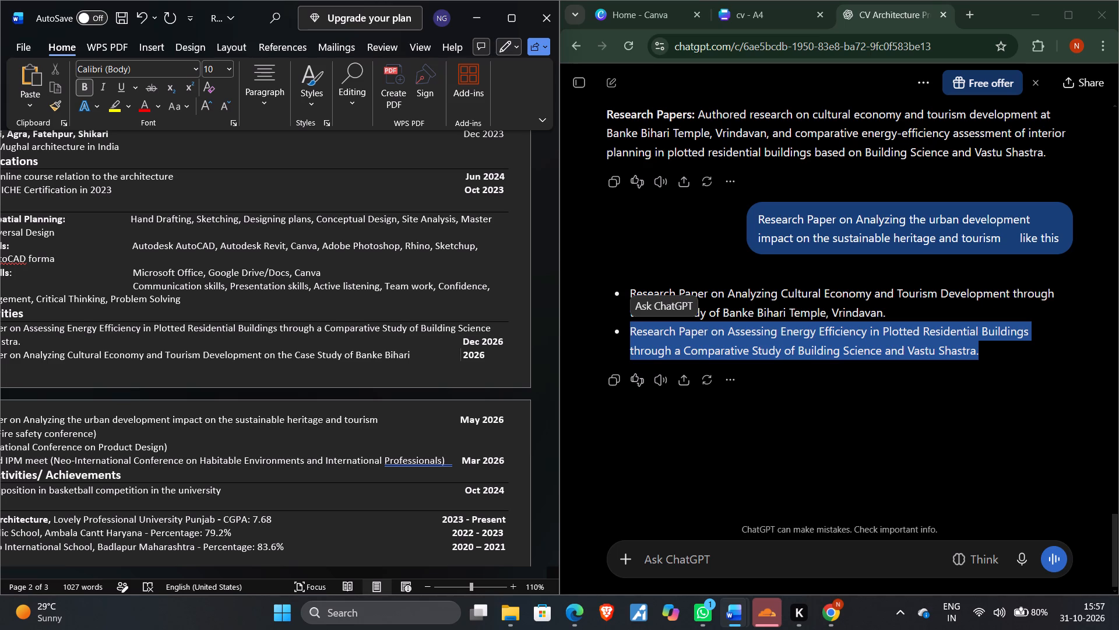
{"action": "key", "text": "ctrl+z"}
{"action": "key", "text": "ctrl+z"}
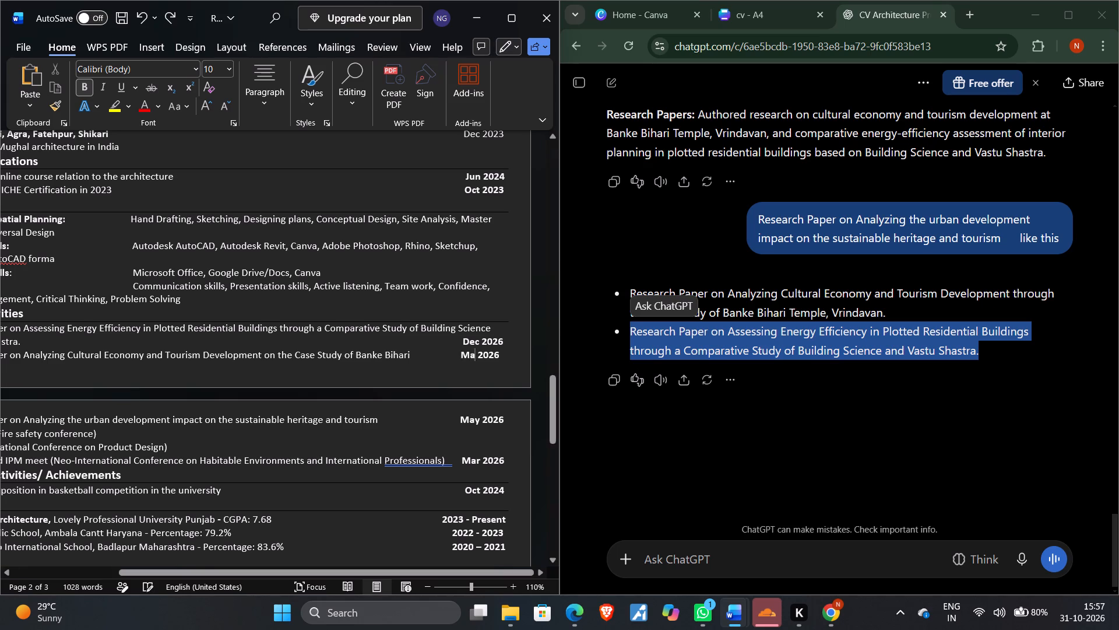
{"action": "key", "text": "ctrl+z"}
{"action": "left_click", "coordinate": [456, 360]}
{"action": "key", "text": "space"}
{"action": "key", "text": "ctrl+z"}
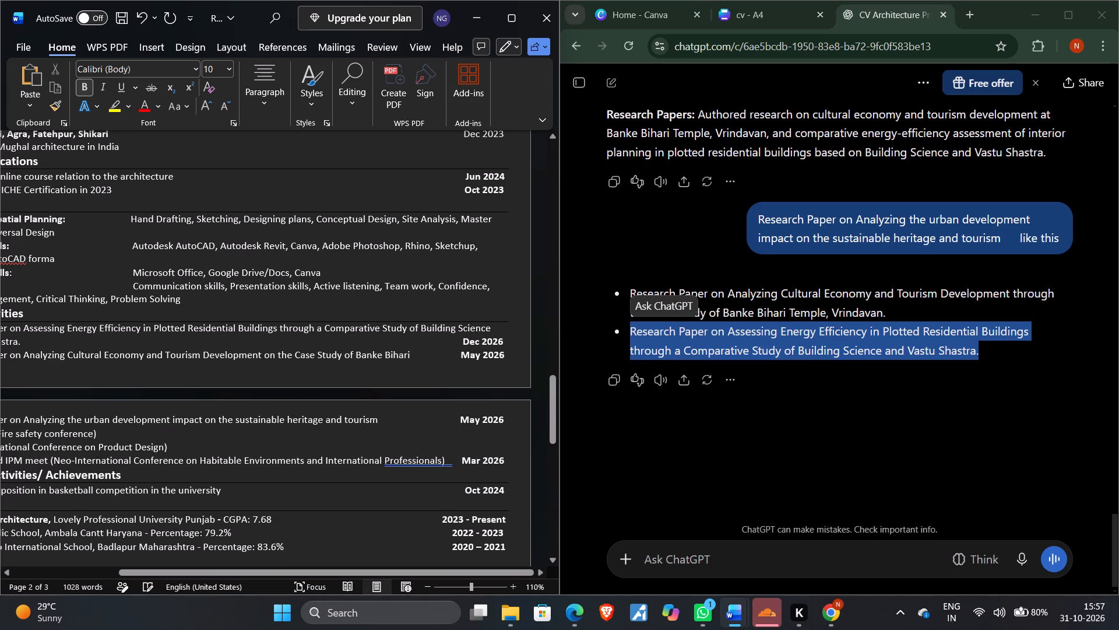
Change the date of the urban development impact research paper entry to Dec 2025.
{"action": "left_click", "coordinate": [480, 428]}
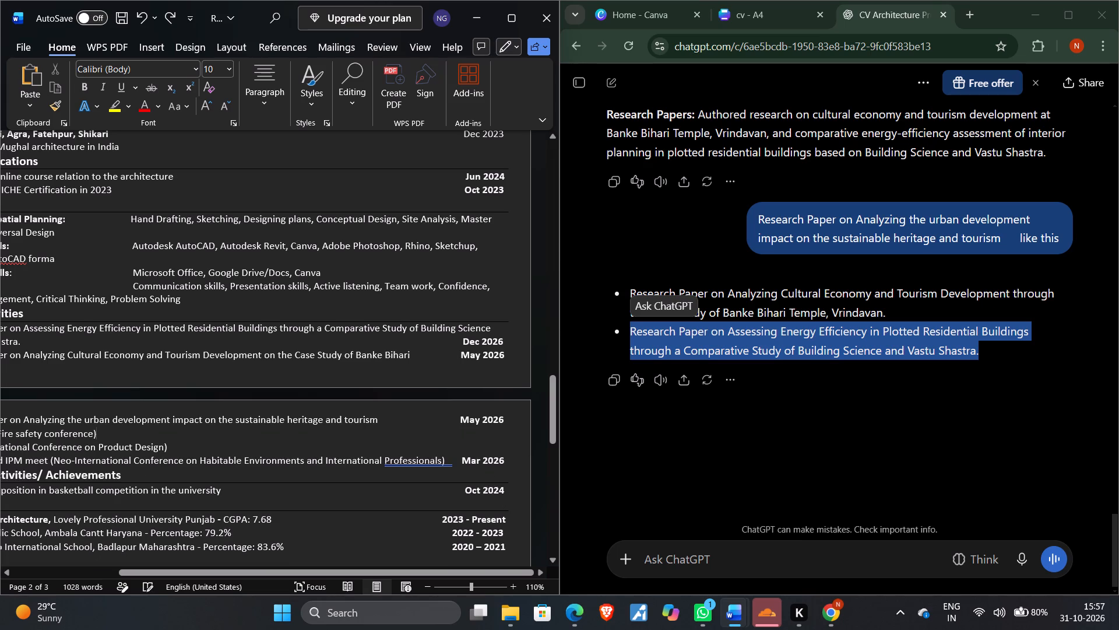
{"action": "left_click", "coordinate": [474, 423]}
{"action": "left_click", "coordinate": [478, 421]}
{"action": "key", "text": "BackSpace"}
{"action": "key", "text": "BackSpace"}
{"action": "key", "text": "BackSpace"}
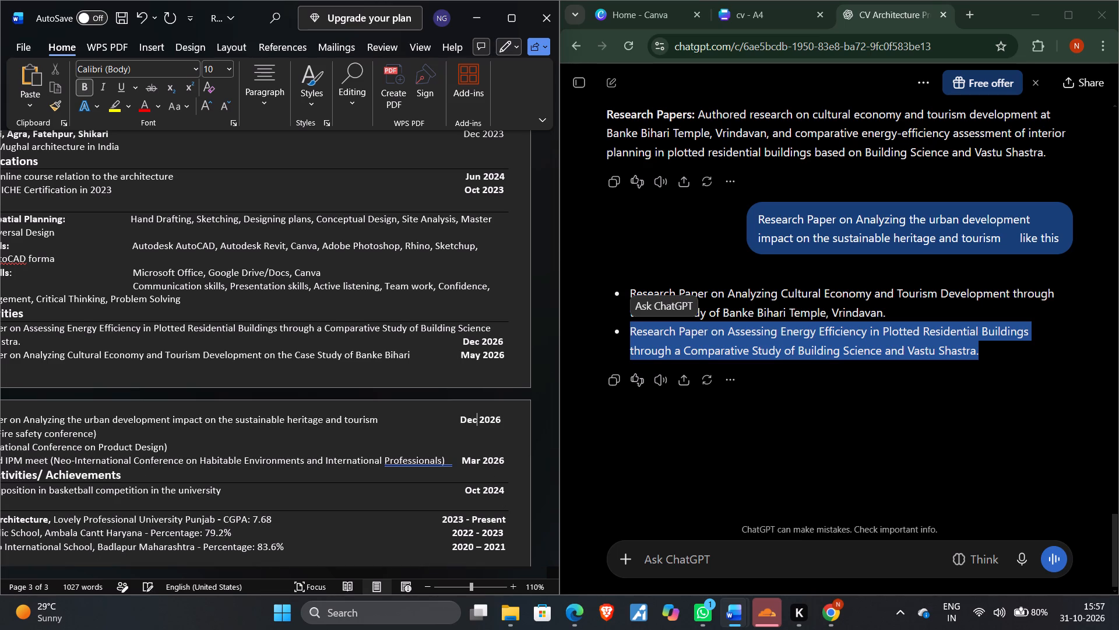
{"action": "key", "text": "Right"}
{"action": "key", "text": "Right"}
{"action": "key", "text": "Right"}
{"action": "key", "text": "Right"}
{"action": "key", "text": "Right"}
{"action": "key", "text": "BackSpace"}
{"action": "key", "text": "5"}
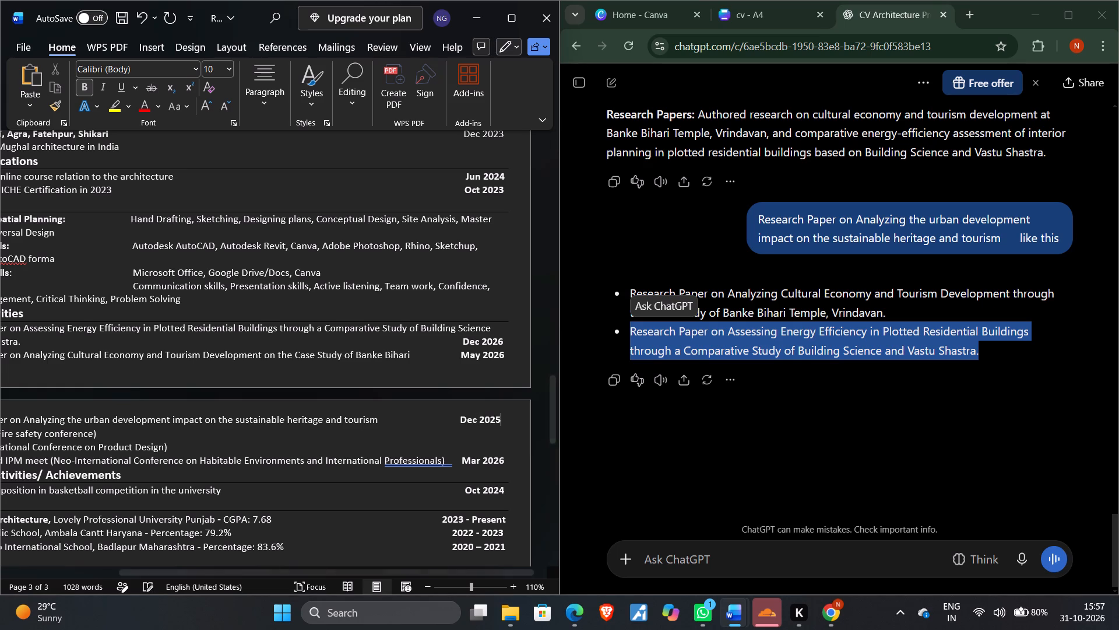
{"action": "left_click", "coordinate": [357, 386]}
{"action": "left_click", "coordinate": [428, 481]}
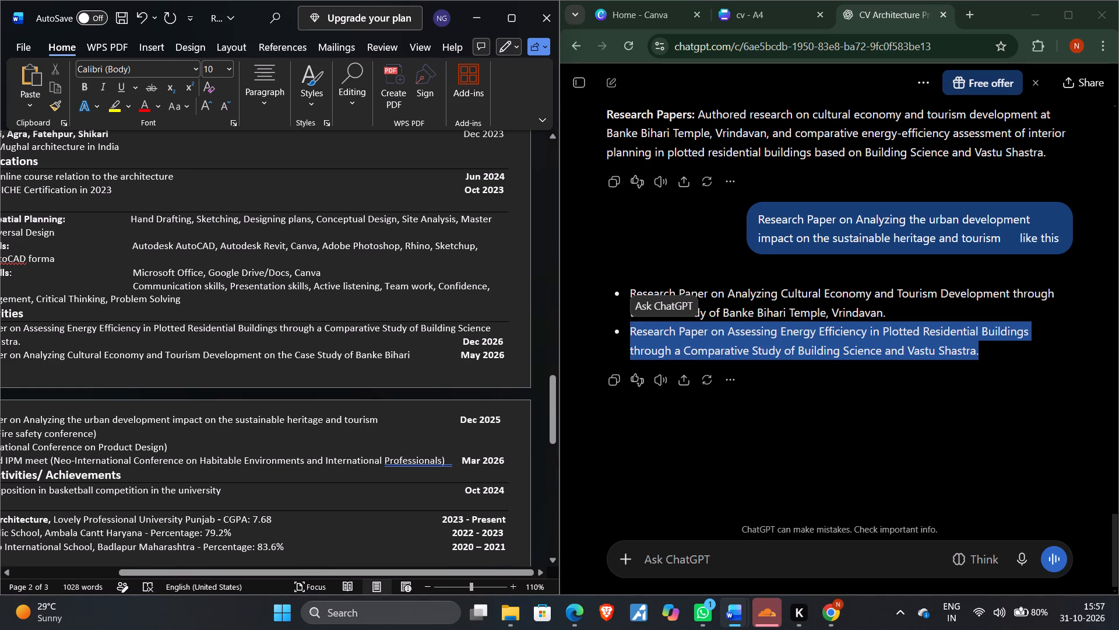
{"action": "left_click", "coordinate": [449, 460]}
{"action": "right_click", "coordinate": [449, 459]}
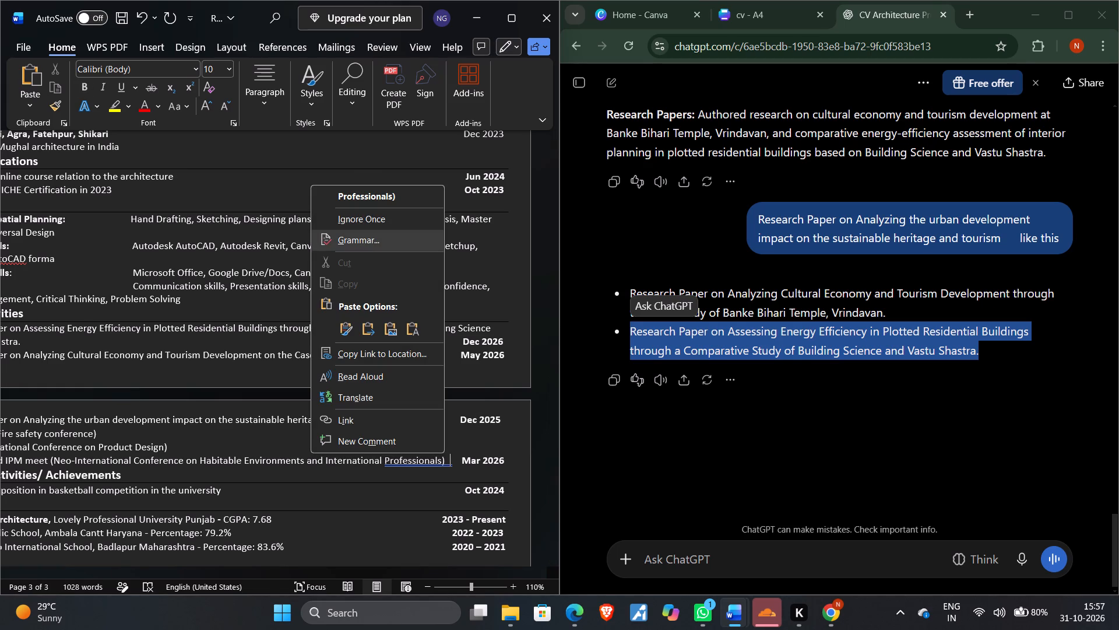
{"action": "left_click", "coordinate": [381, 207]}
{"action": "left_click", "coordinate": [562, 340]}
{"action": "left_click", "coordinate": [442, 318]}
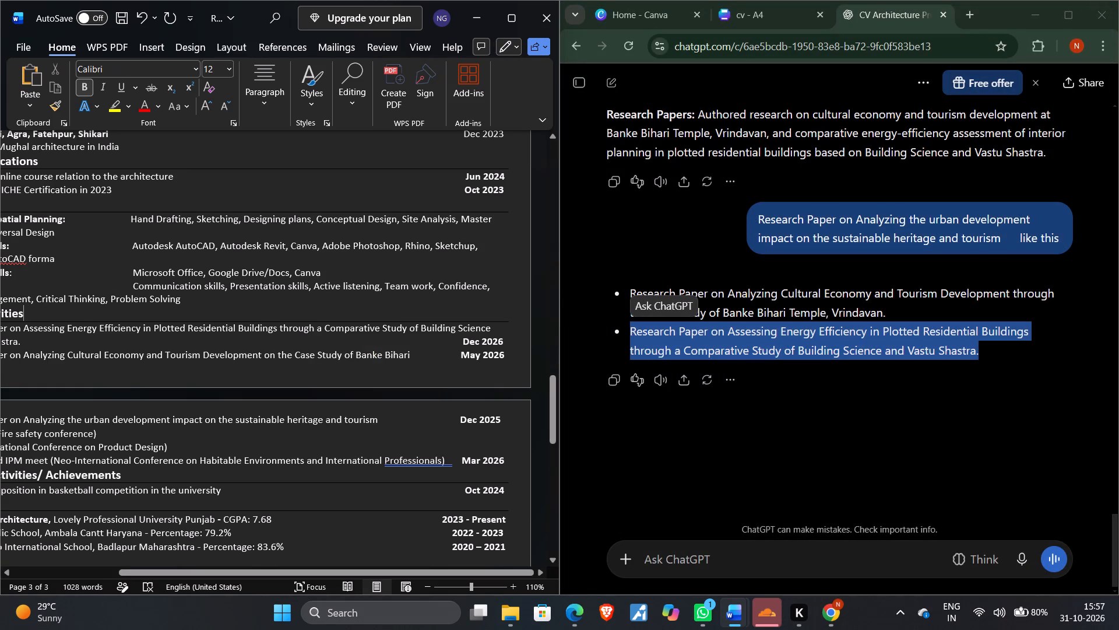
Open the other resume document and examine its education, research paper, project, skills, conference and achievement entries against the current resume.
{"action": "scroll", "coordinate": [442, 317], "scroll_direction": "right", "scroll_amount": 2}
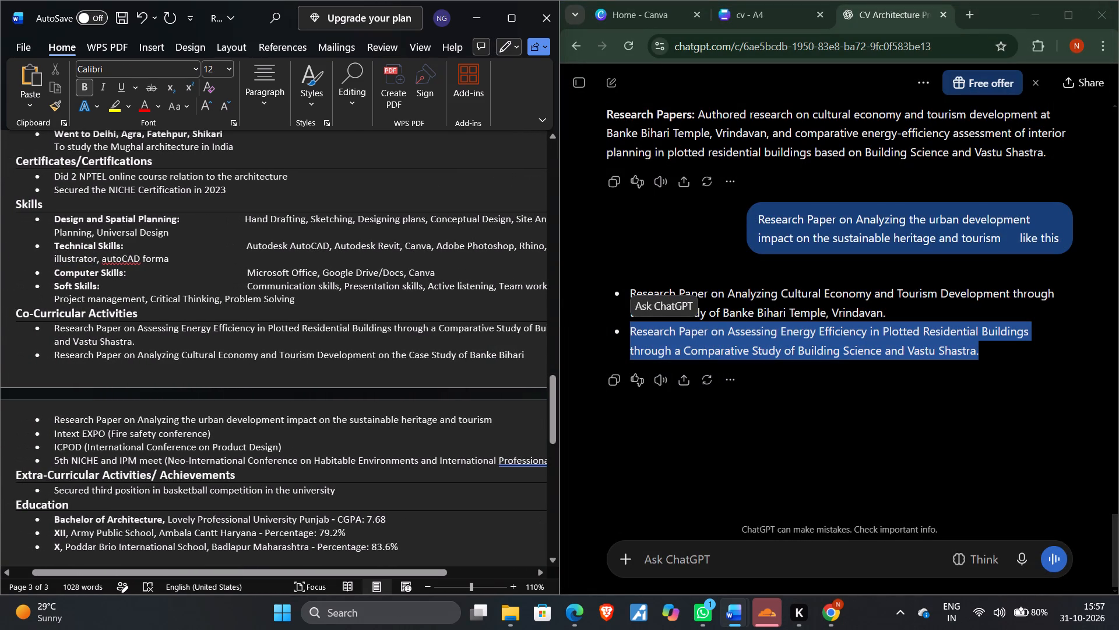
{"action": "scroll", "coordinate": [349, 443], "scroll_direction": "down", "scroll_amount": 1}
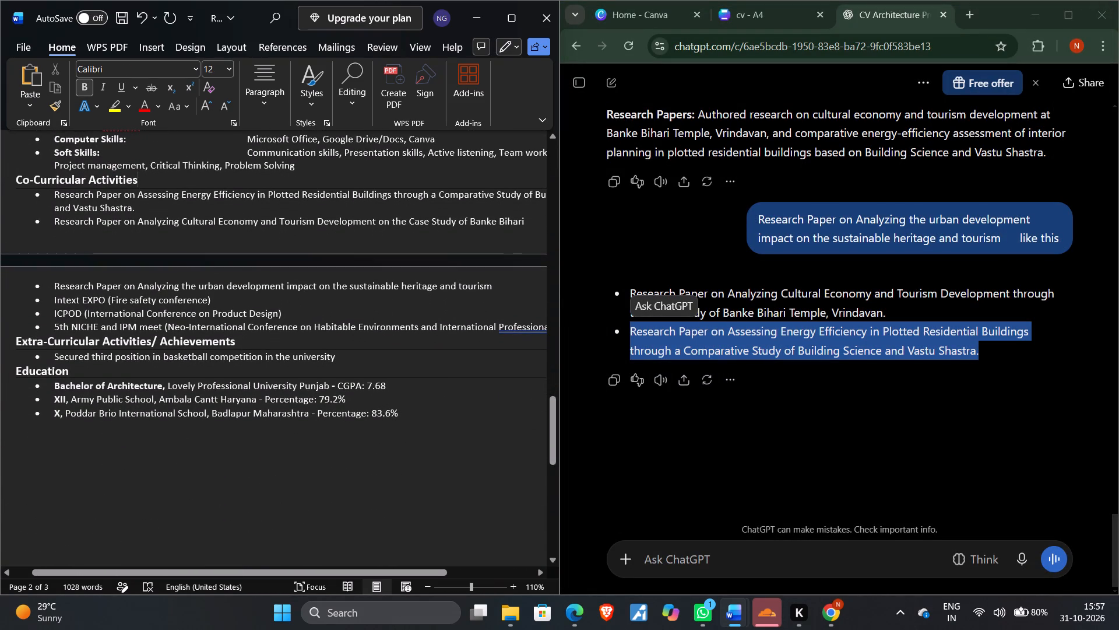
{"action": "left_click", "coordinate": [358, 363]}
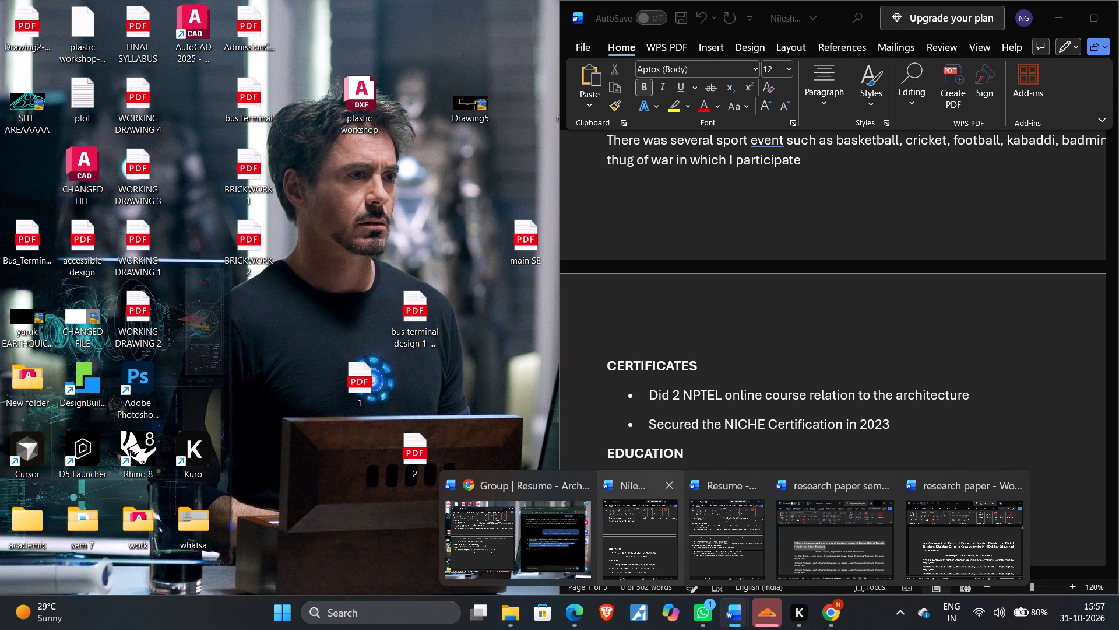
{"action": "left_click", "coordinate": [612, 552]}
{"action": "scroll", "coordinate": [694, 464], "scroll_direction": "down", "scroll_amount": 1}
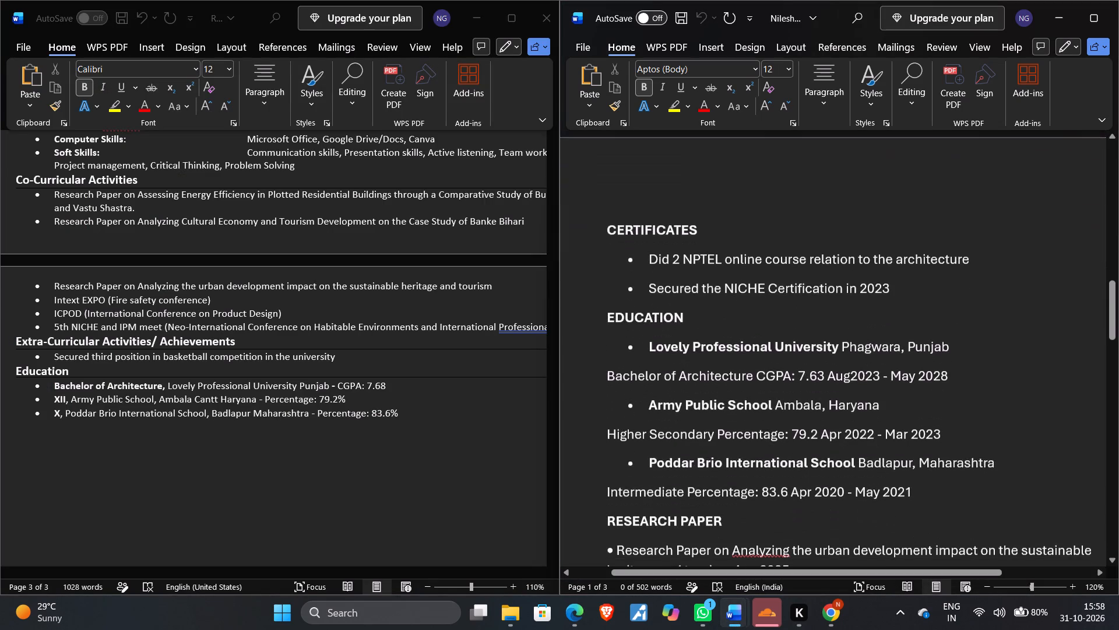
{"action": "scroll", "coordinate": [694, 464], "scroll_direction": "down", "scroll_amount": 1}
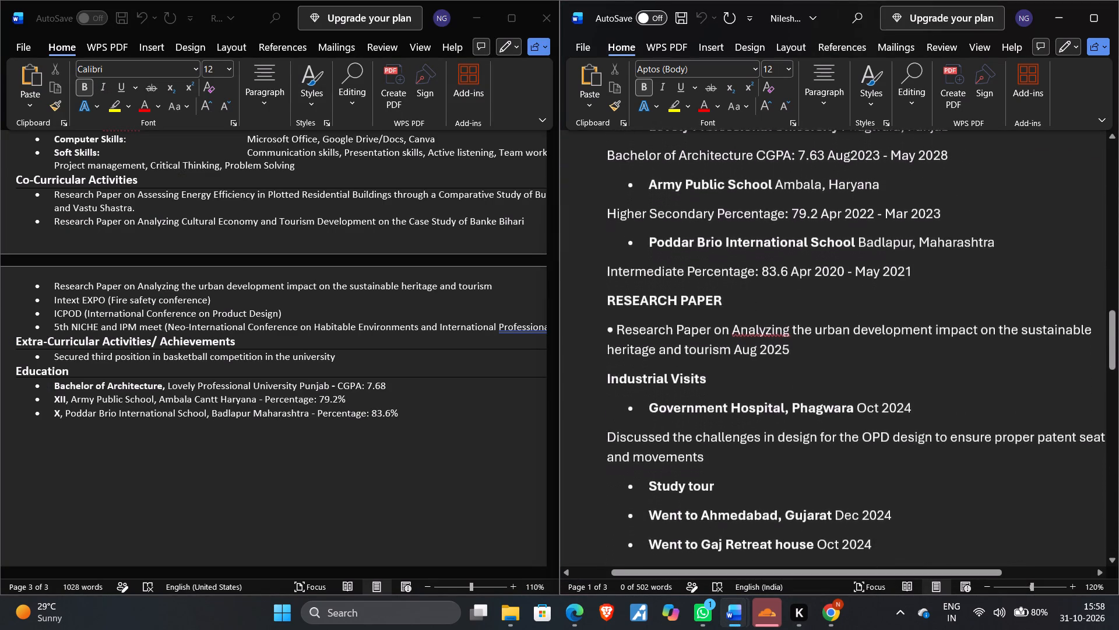
{"action": "scroll", "coordinate": [694, 464], "scroll_direction": "down", "scroll_amount": 2}
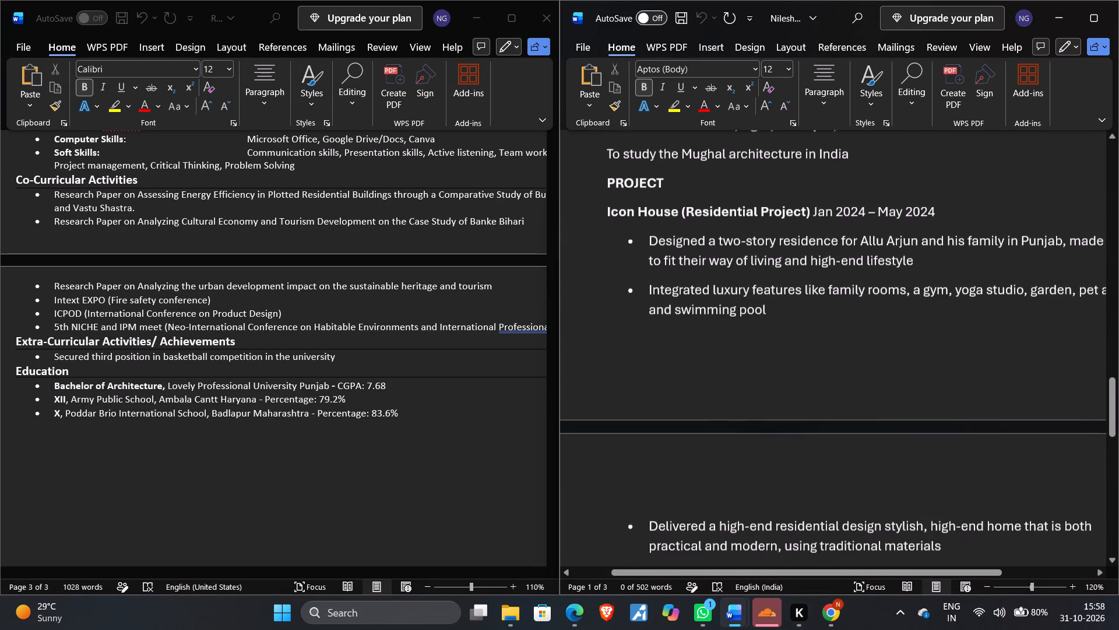
{"action": "scroll", "coordinate": [694, 464], "scroll_direction": "down", "scroll_amount": 2}
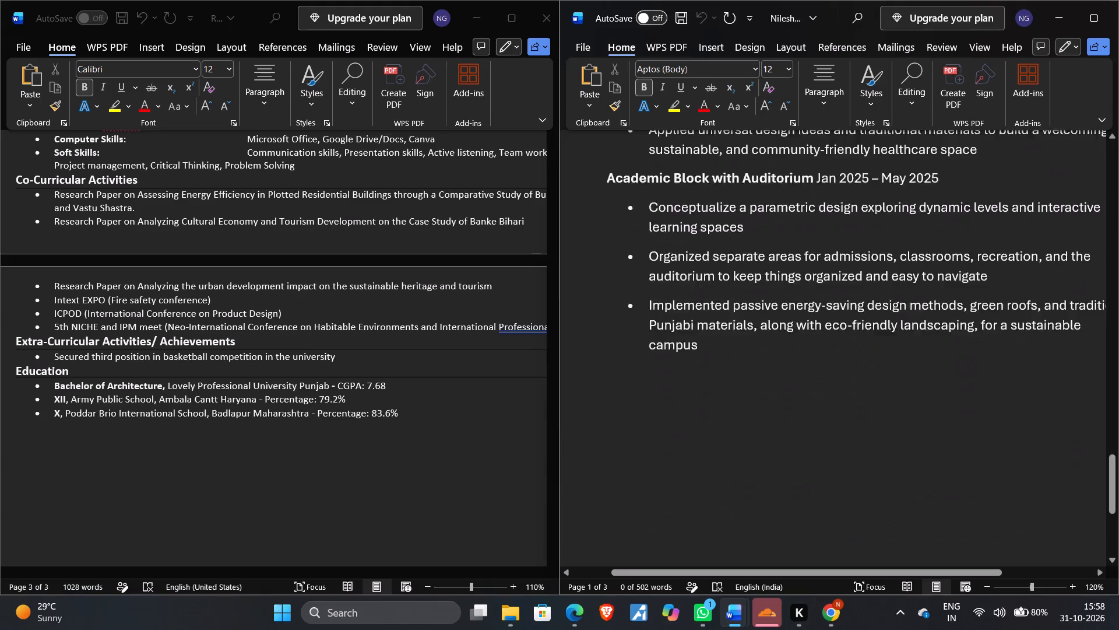
{"action": "scroll", "coordinate": [694, 464], "scroll_direction": "up", "scroll_amount": 5}
{"action": "scroll", "coordinate": [694, 464], "scroll_direction": "down", "scroll_amount": 1}
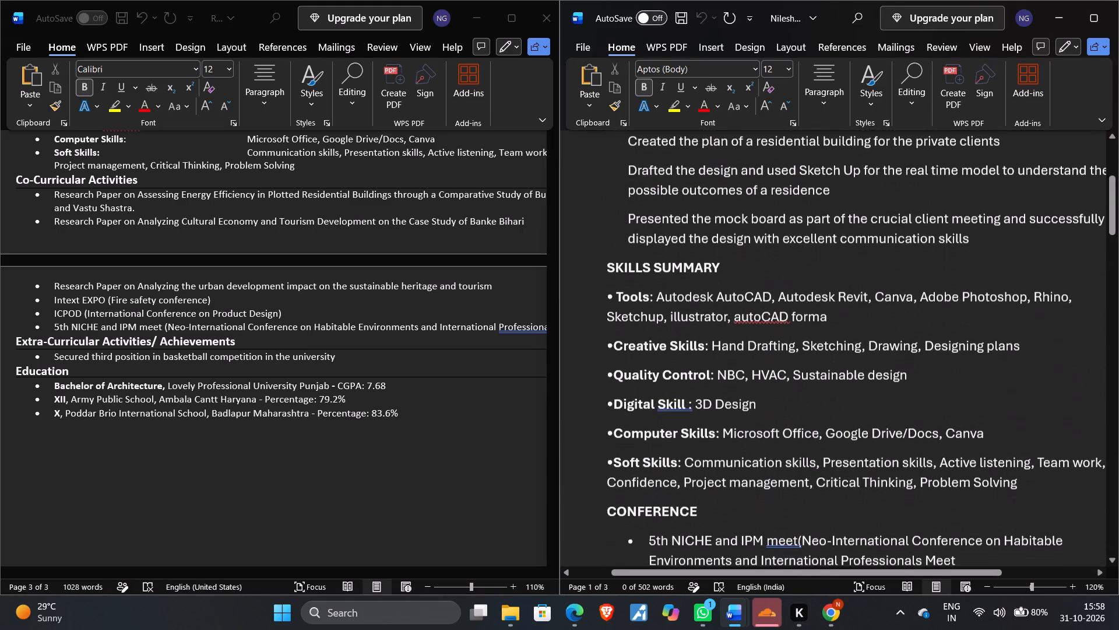
{"action": "scroll", "coordinate": [694, 464], "scroll_direction": "down", "scroll_amount": 2}
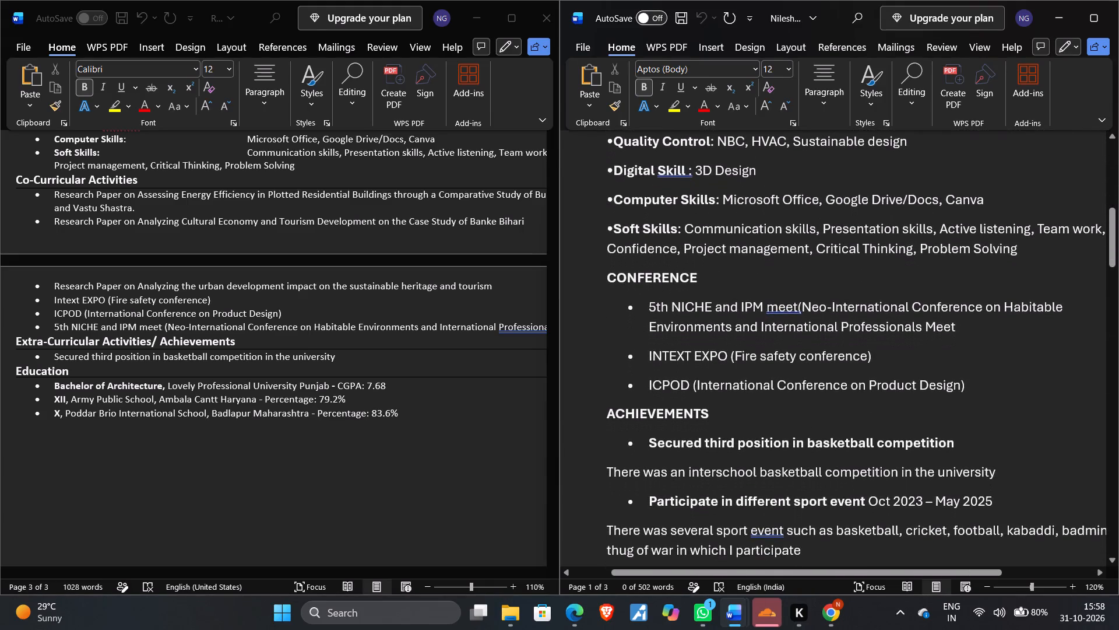
Copy the "Participate in different sport event Oct 2023 – May 2025" line from the reference resume into a new bullet below the basketball achievement, without an extra bullet.
{"action": "left_click_drag", "start_coordinate": [611, 481], "coordinate": [674, 473]}
{"action": "left_click_drag", "start_coordinate": [674, 473], "coordinate": [723, 468]}
{"action": "left_click", "coordinate": [696, 478]}
{"action": "left_click_drag", "start_coordinate": [646, 509], "coordinate": [720, 499]}
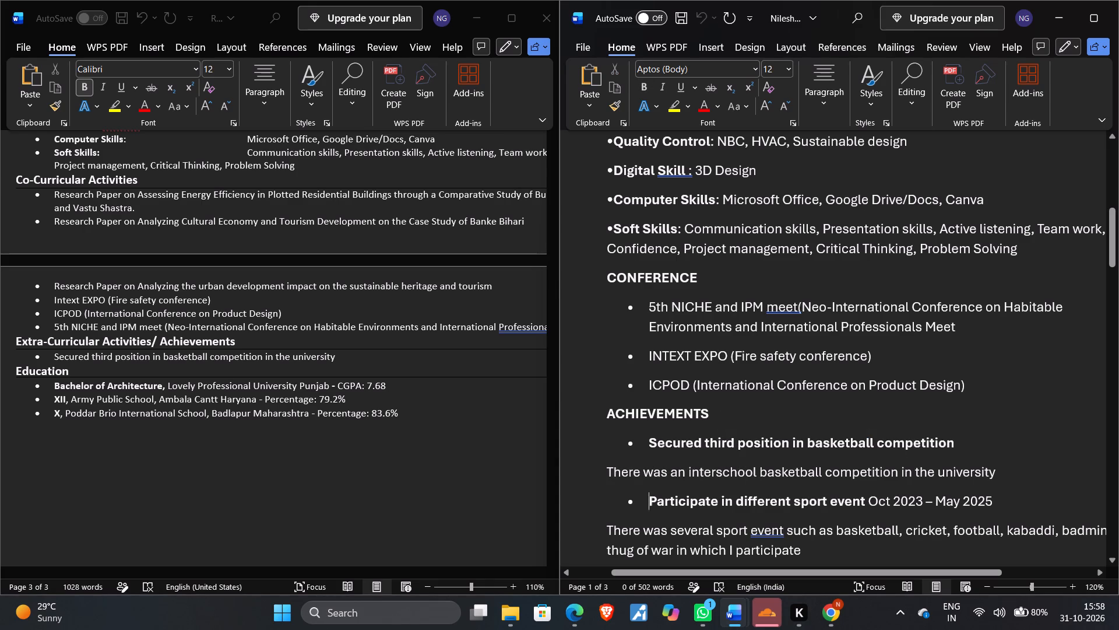
{"action": "left_click_drag", "start_coordinate": [720, 499], "coordinate": [1004, 493]}
{"action": "key", "text": "ctrl+c"}
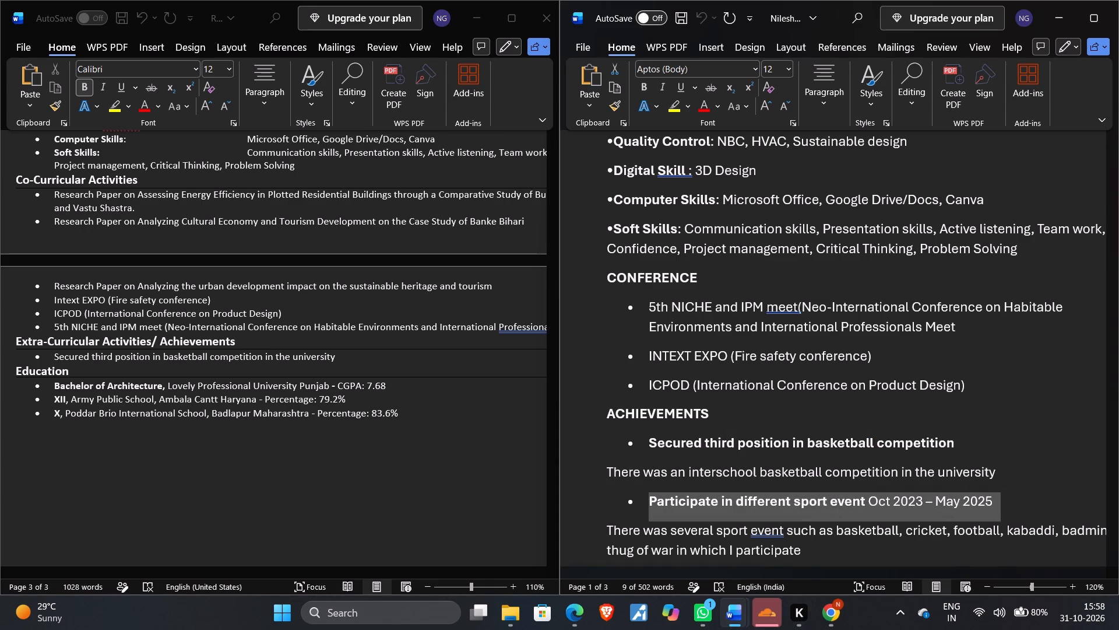
{"action": "left_click", "coordinate": [342, 359]}
{"action": "left_click", "coordinate": [342, 359]}
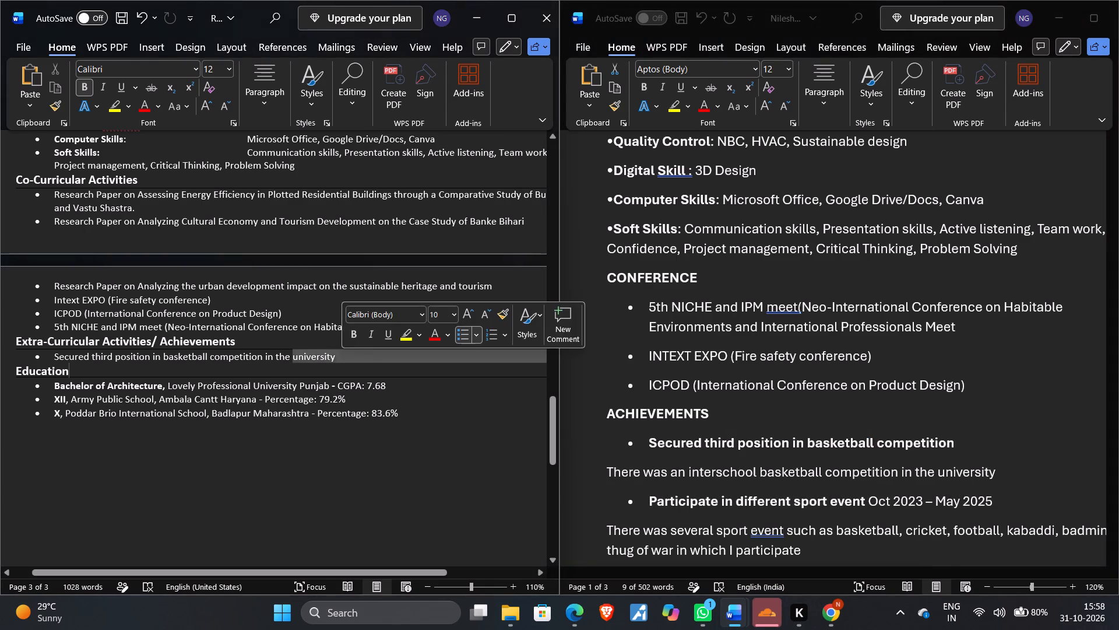
{"action": "left_click", "coordinate": [342, 359]}
{"action": "key", "text": "Return"}
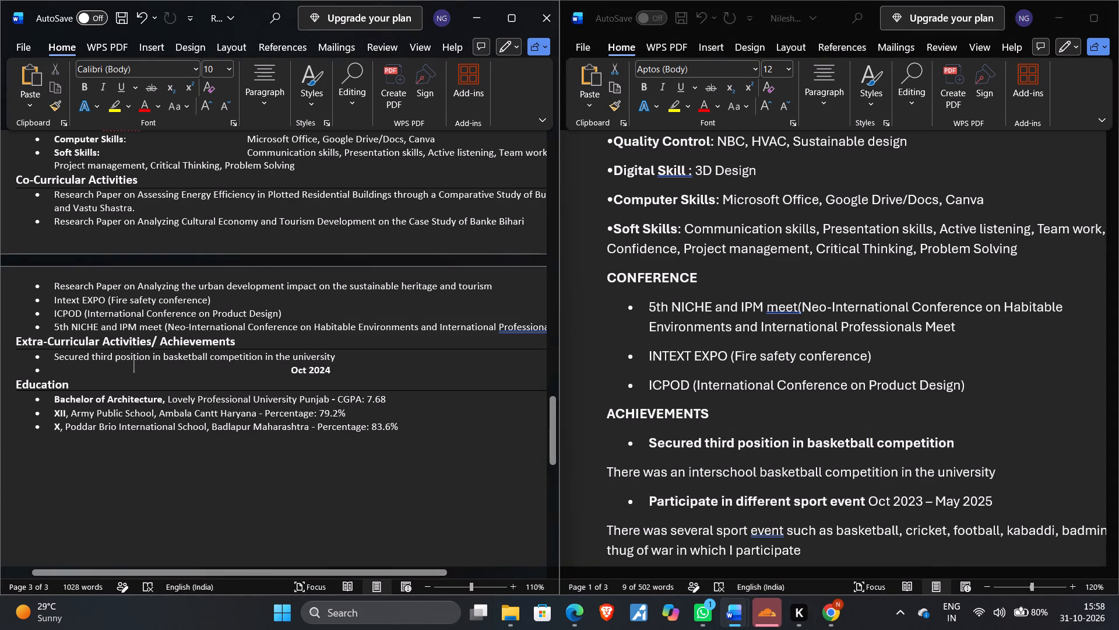
{"action": "key", "text": "ctrl+v"}
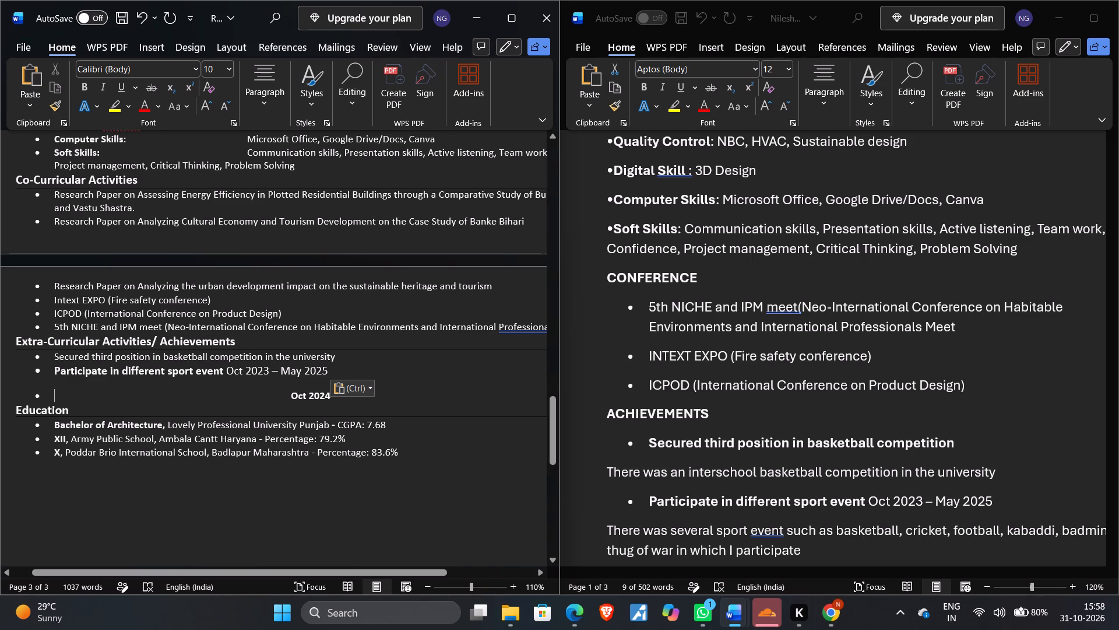
{"action": "key", "text": "BackSpace"}
{"action": "key", "text": "BackSpace"}
{"action": "key", "text": "BackSpace"}
{"action": "key", "text": "BackSpace"}
{"action": "key", "text": "BackSpace"}
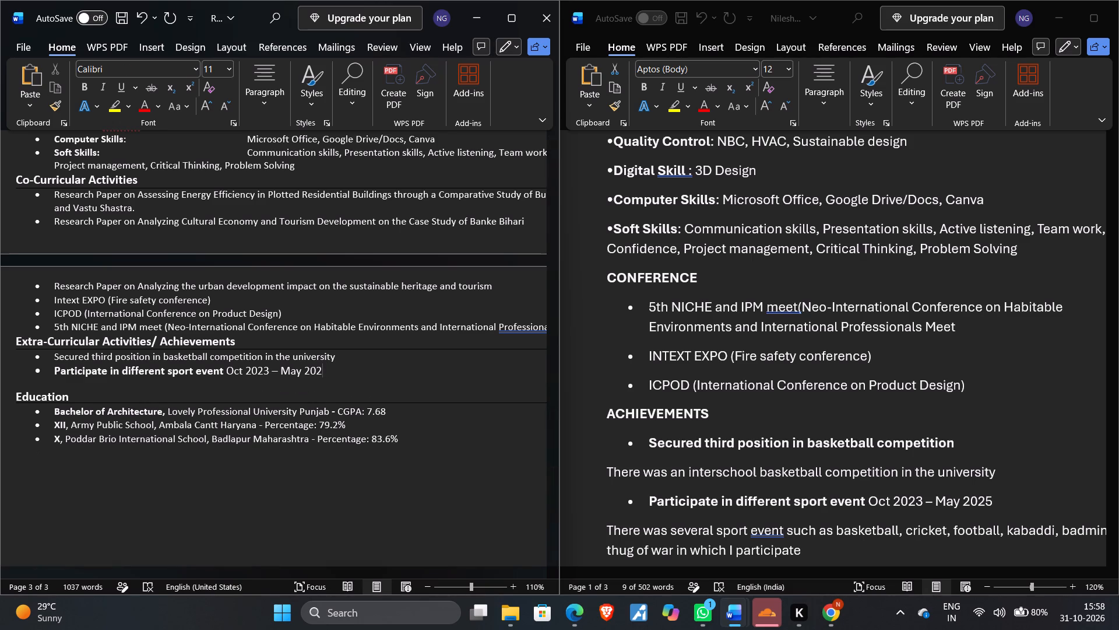
{"action": "key", "text": "ctrl+z"}
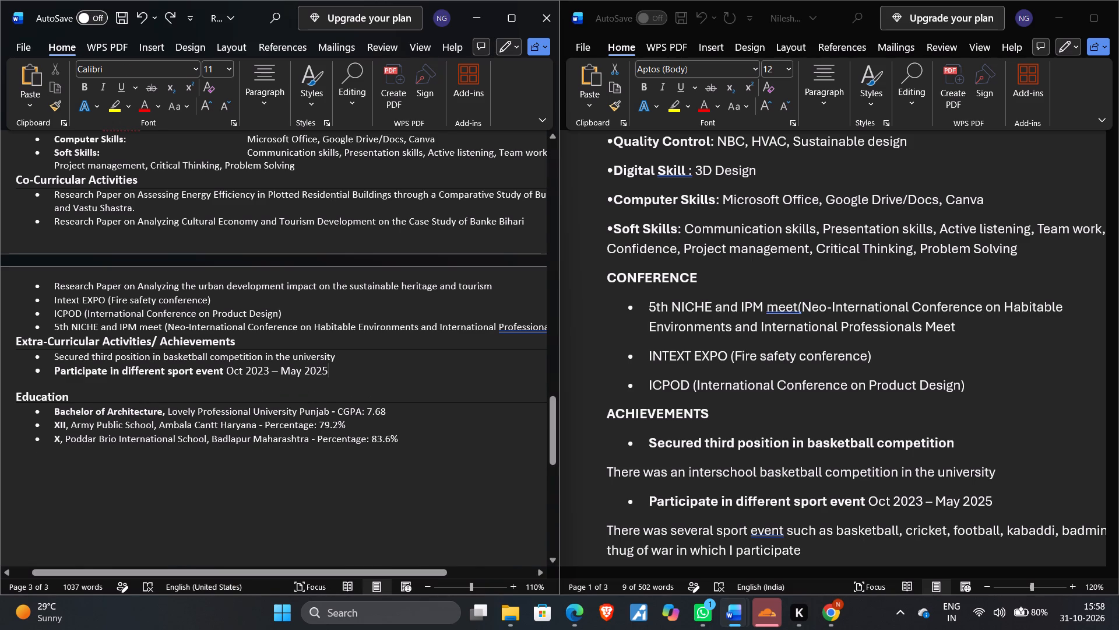
Remove the bold formatting from the pasted sport event entry and set its font size to 10.
{"action": "left_click_drag", "start_coordinate": [328, 376], "coordinate": [61, 379]}
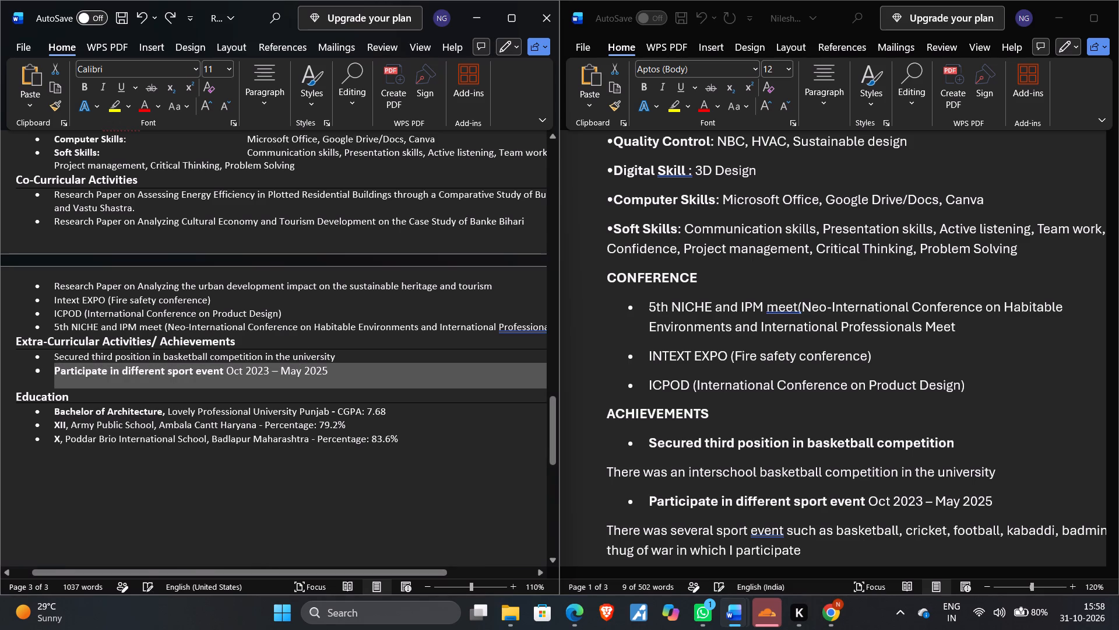
{"action": "key", "text": "ctrl+b"}
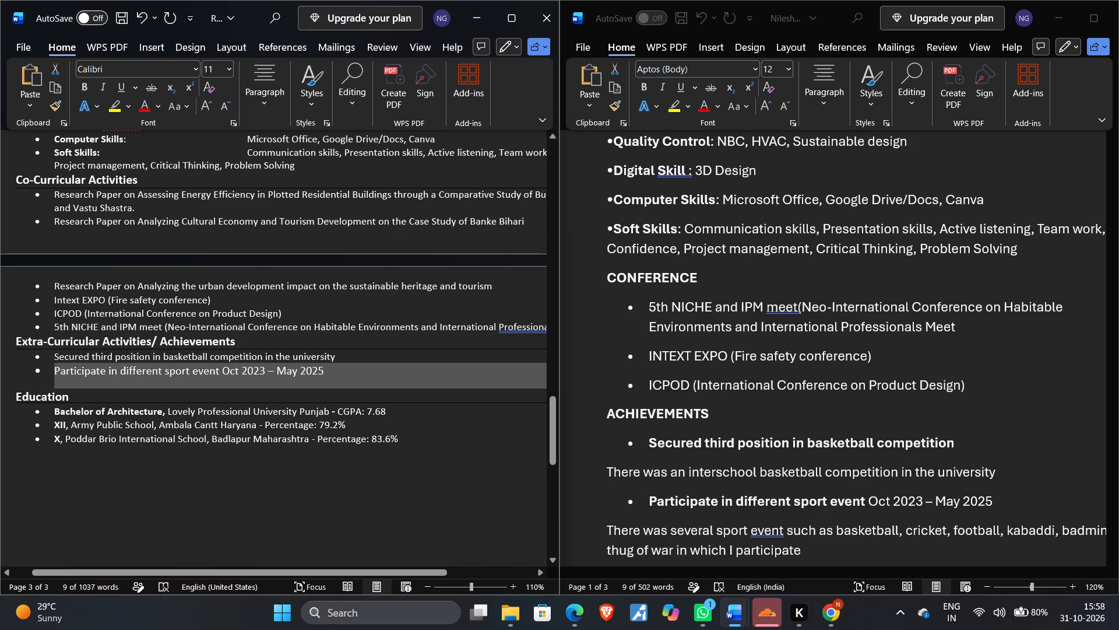
{"action": "left_click", "coordinate": [237, 388]}
{"action": "left_click_drag", "start_coordinate": [221, 376], "coordinate": [248, 376]}
{"action": "left_click", "coordinate": [223, 372]}
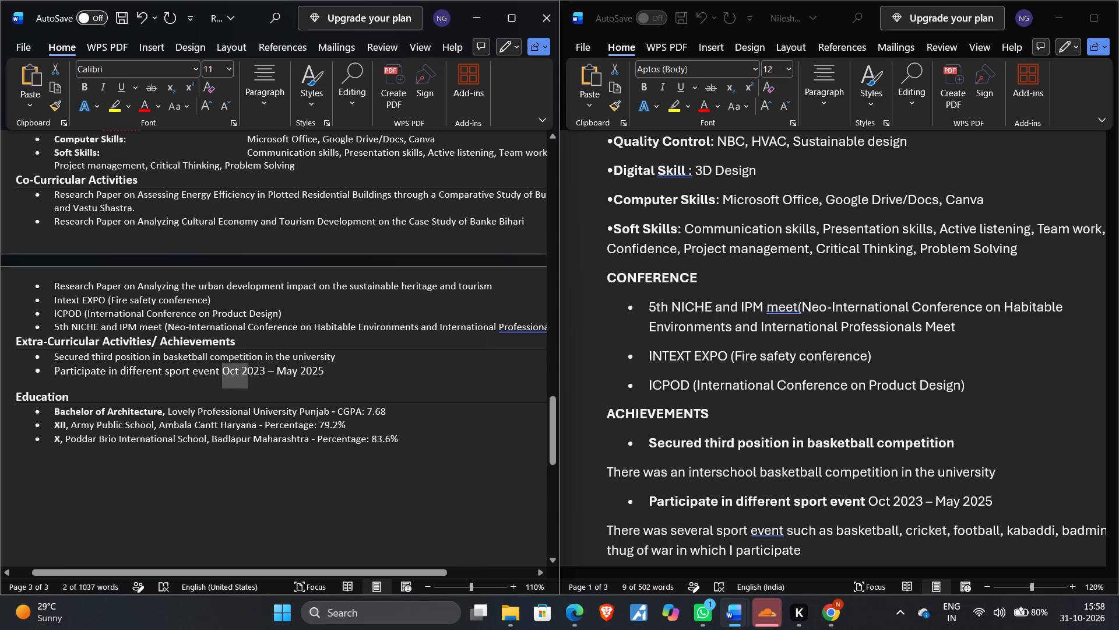
{"action": "left_click", "coordinate": [173, 369]}
{"action": "left_click", "coordinate": [156, 362]}
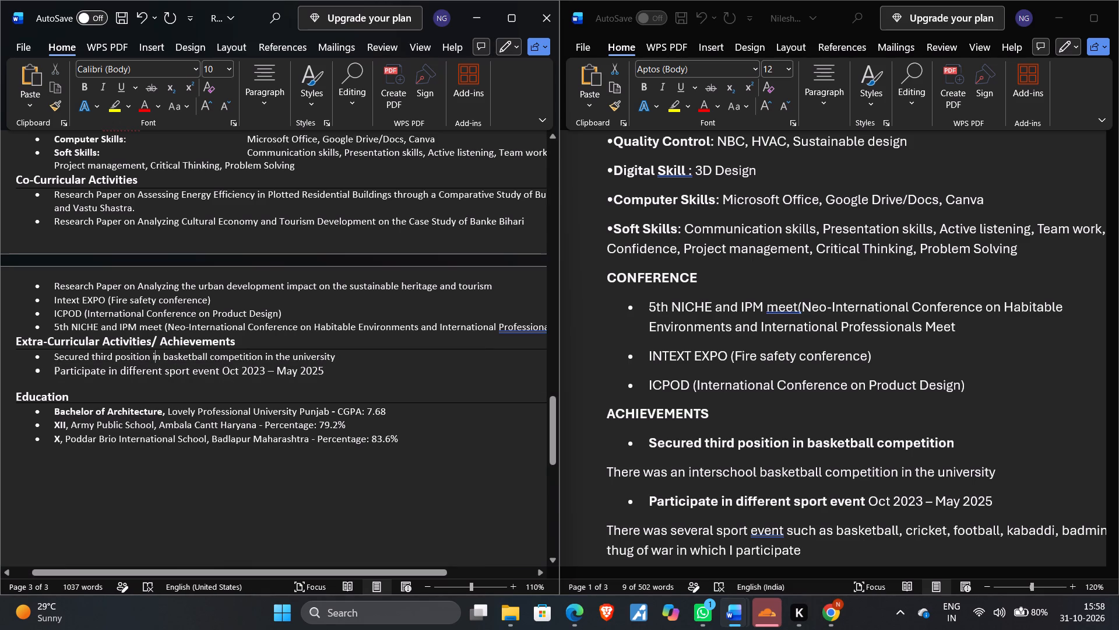
{"action": "left_click", "coordinate": [152, 376]}
{"action": "left_click_drag", "start_coordinate": [54, 372], "coordinate": [319, 368]}
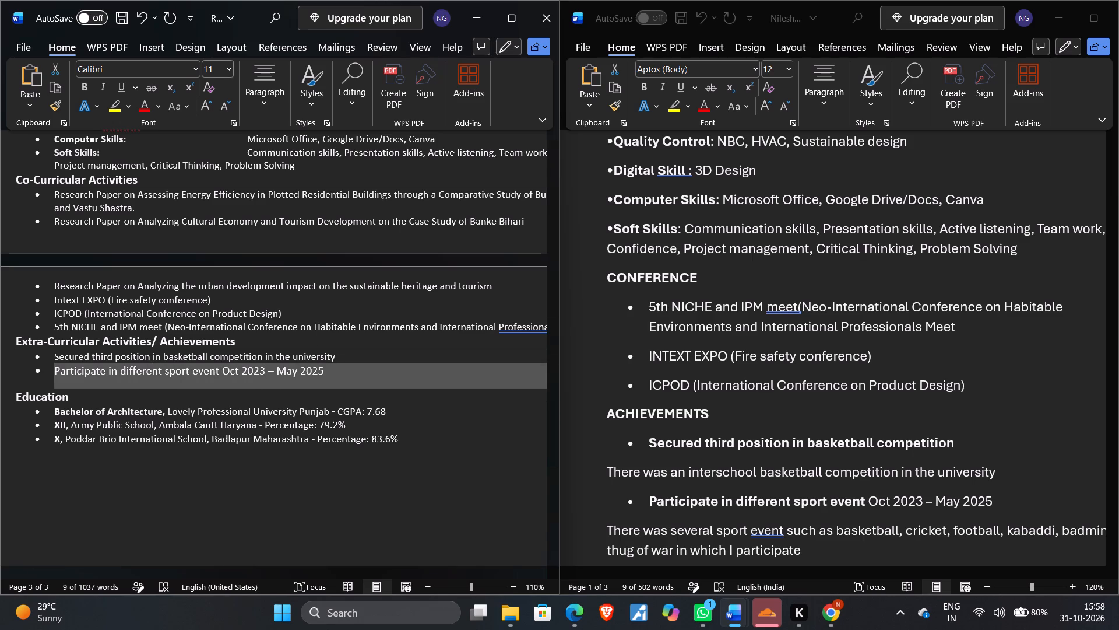
{"action": "left_click", "coordinate": [229, 72]}
{"action": "left_click", "coordinate": [219, 120]}
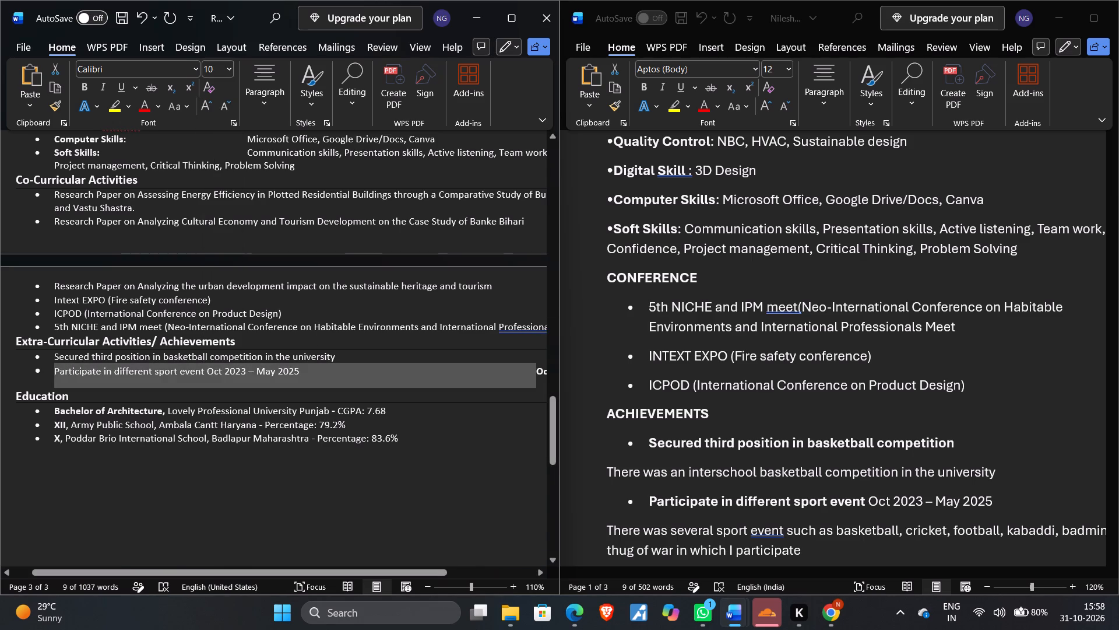
{"action": "left_click", "coordinate": [258, 391]}
Insert several spaces between the sport event text and its Oct 2023 – May 2025 date.
{"action": "left_click", "coordinate": [209, 376]}
{"action": "key", "text": "space"}
{"action": "key", "text": "space"}
{"action": "key", "text": "space"}
{"action": "key", "text": "space"}
{"action": "key", "text": "space"}
{"action": "key", "text": "space"}
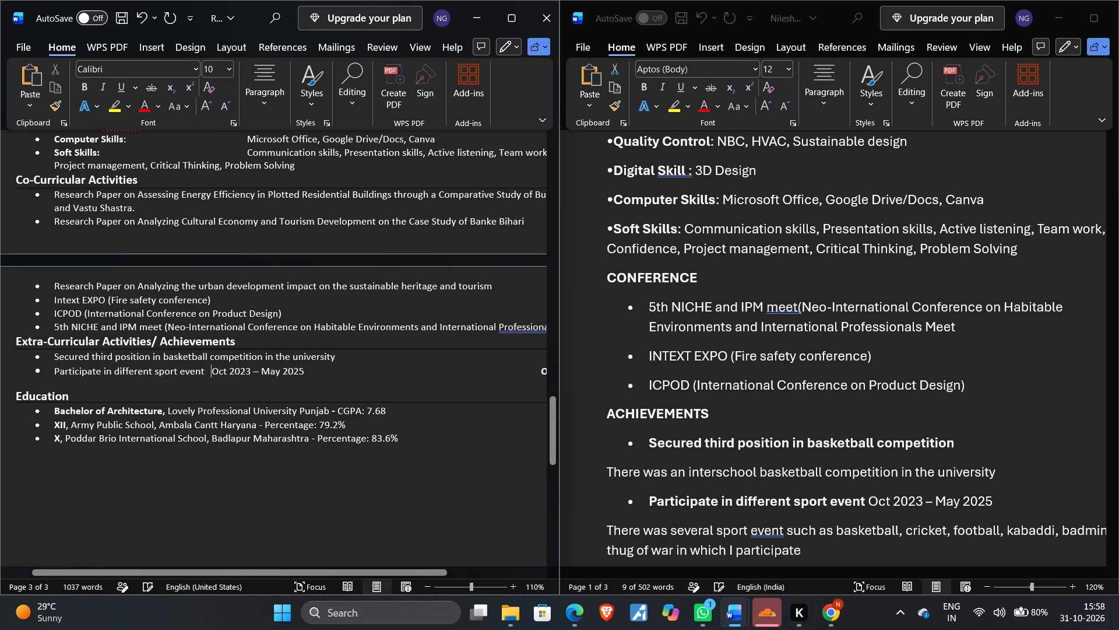
Move the stray Oct 2024 date from the sport event line to the end of the basketball competition entry.
{"action": "scroll", "coordinate": [326, 356], "scroll_direction": "down", "scroll_amount": 1}
{"action": "scroll", "coordinate": [323, 351], "scroll_direction": "left", "scroll_amount": 1}
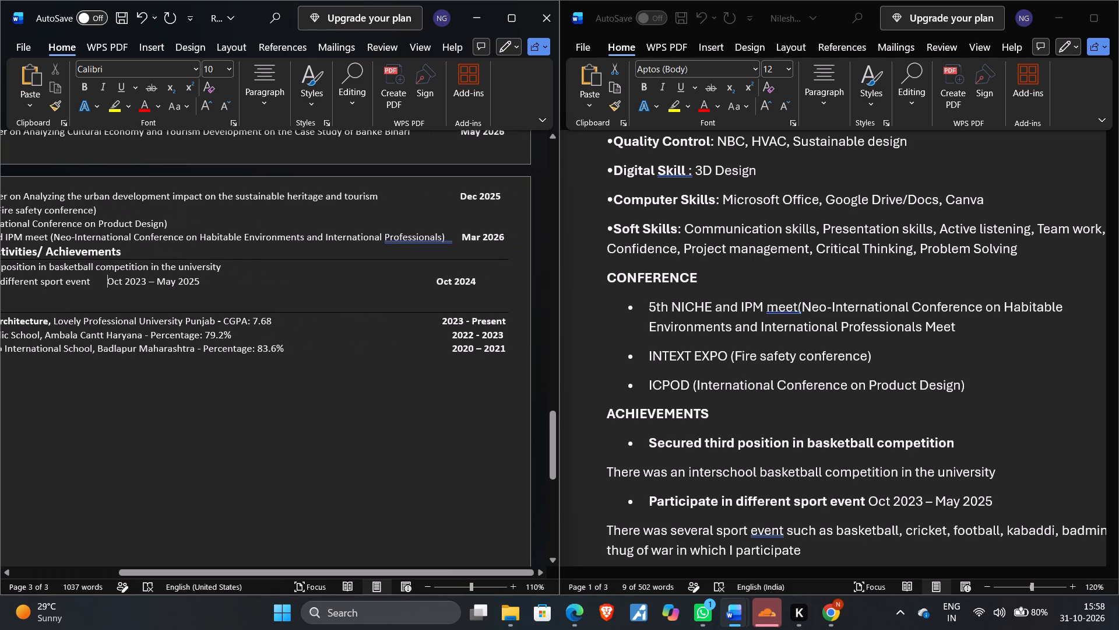
{"action": "scroll", "coordinate": [323, 351], "scroll_direction": "left", "scroll_amount": 1}
{"action": "left_click_drag", "start_coordinate": [432, 283], "coordinate": [469, 283]}
{"action": "left_click", "coordinate": [471, 283]}
{"action": "left_click_drag", "start_coordinate": [480, 283], "coordinate": [478, 283]}
{"action": "left_click_drag", "start_coordinate": [478, 283], "coordinate": [438, 284]}
{"action": "key", "text": "ctrl+x"}
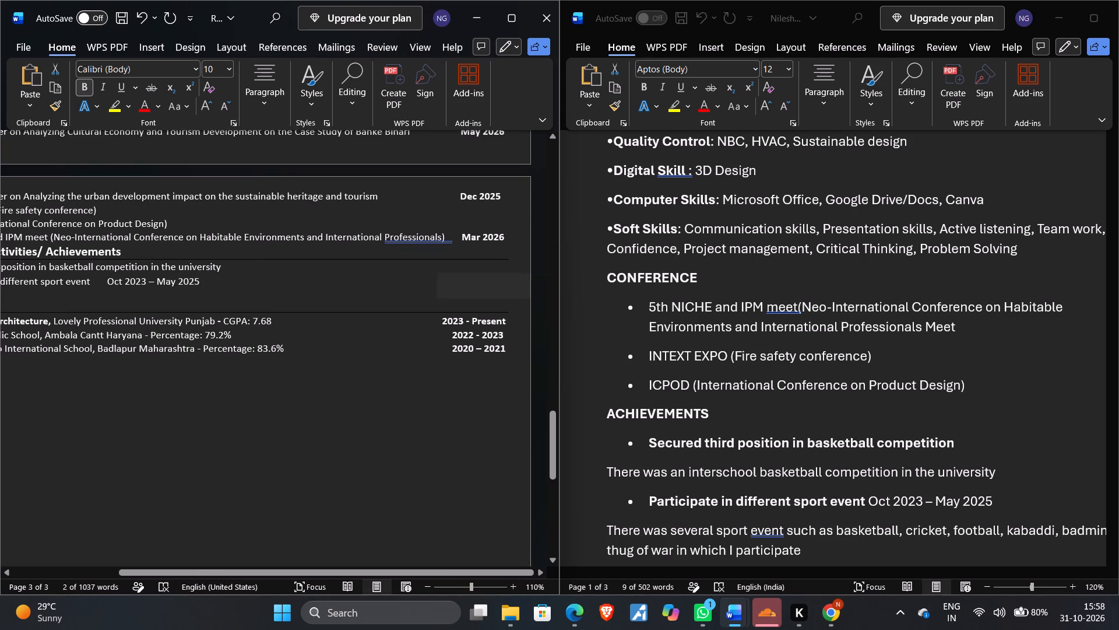
{"action": "left_click", "coordinate": [459, 267]}
{"action": "key", "text": "ctrl+v"}
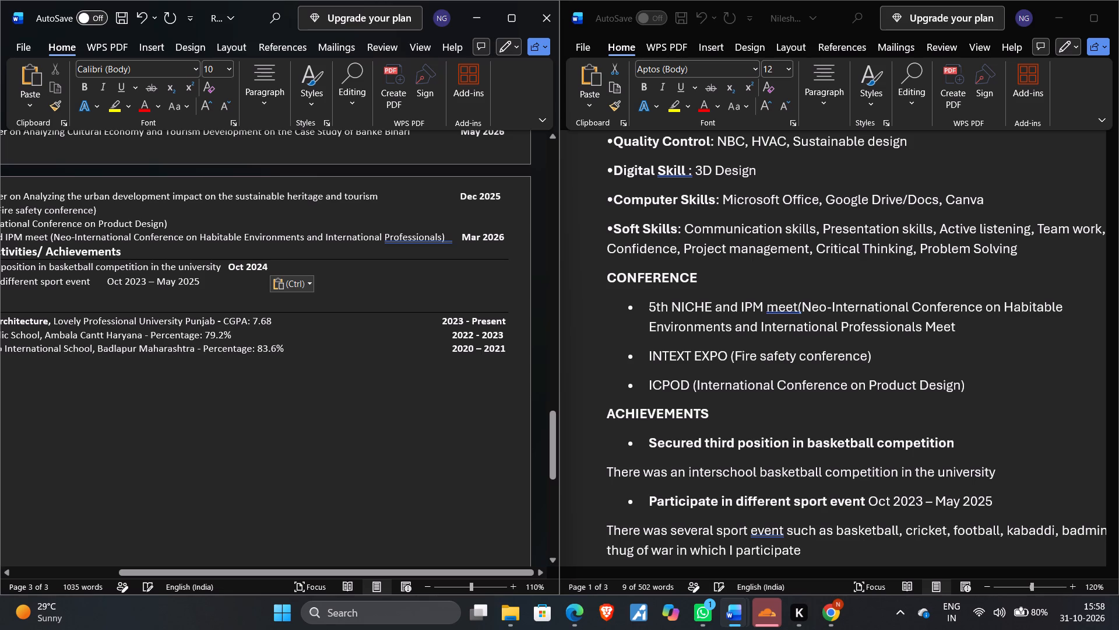
Space the basketball entry's Oct 2024 date over to line up with the date column.
{"action": "left_click", "coordinate": [227, 268]}
{"action": "key", "text": "space"}
{"action": "key", "text": "space"}
{"action": "key", "text": "space"}
{"action": "key", "text": "space"}
{"action": "key", "text": "space"}
{"action": "key", "text": "space"}
{"action": "key", "text": "space"}
{"action": "key", "text": "space"}
{"action": "key", "text": "space"}
{"action": "key", "text": "space"}
{"action": "key", "text": "space"}
{"action": "key", "text": "space"}
{"action": "key", "text": "space"}
{"action": "key", "text": "space"}
{"action": "key", "text": "space"}
{"action": "key", "text": "space"}
{"action": "key", "text": "space"}
{"action": "key", "text": "space"}
{"action": "key", "text": "space"}
{"action": "key", "text": "space"}
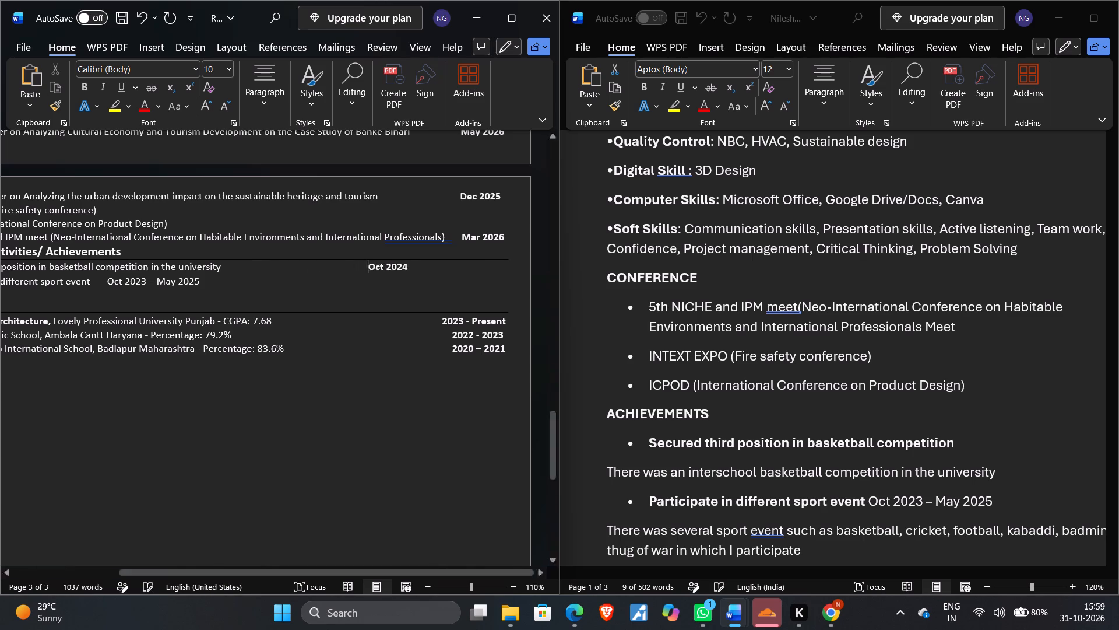
{"action": "key", "text": "space"}
{"action": "key", "text": "space"}
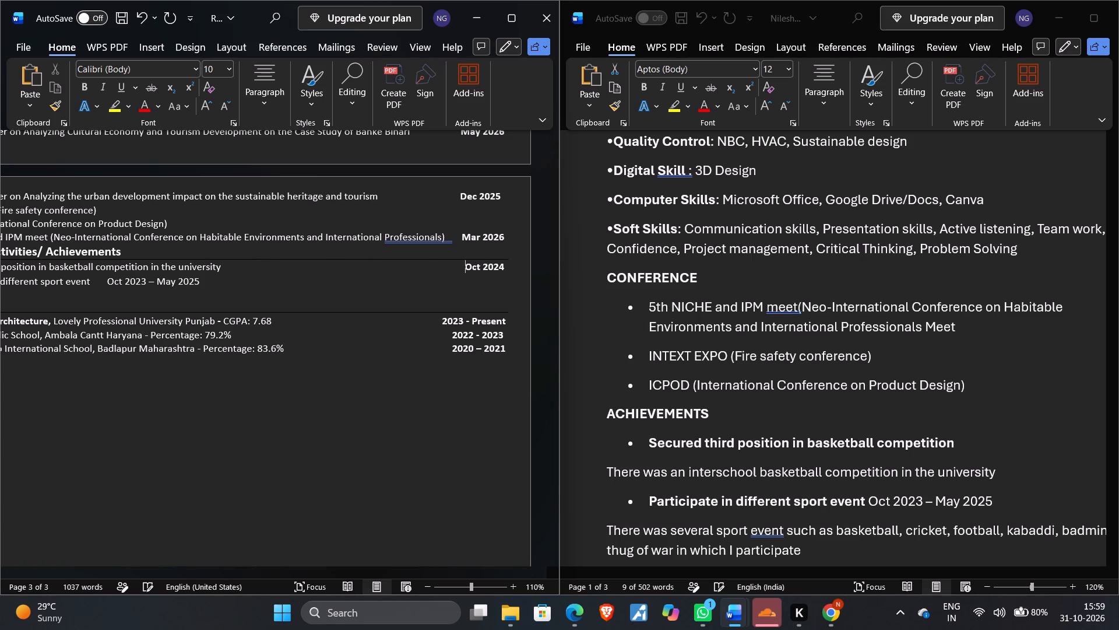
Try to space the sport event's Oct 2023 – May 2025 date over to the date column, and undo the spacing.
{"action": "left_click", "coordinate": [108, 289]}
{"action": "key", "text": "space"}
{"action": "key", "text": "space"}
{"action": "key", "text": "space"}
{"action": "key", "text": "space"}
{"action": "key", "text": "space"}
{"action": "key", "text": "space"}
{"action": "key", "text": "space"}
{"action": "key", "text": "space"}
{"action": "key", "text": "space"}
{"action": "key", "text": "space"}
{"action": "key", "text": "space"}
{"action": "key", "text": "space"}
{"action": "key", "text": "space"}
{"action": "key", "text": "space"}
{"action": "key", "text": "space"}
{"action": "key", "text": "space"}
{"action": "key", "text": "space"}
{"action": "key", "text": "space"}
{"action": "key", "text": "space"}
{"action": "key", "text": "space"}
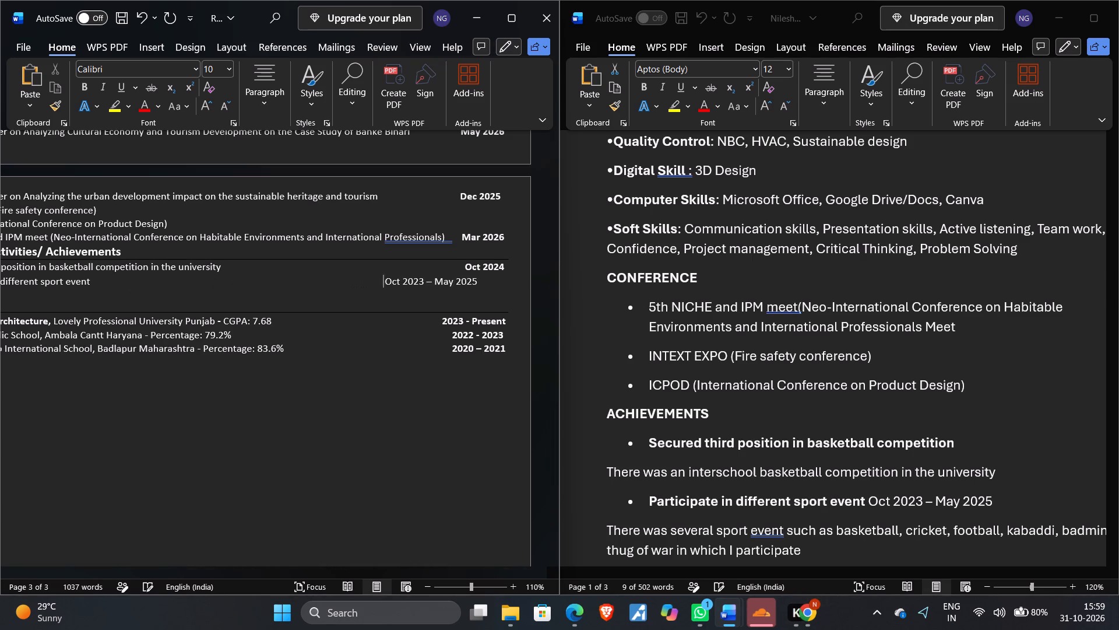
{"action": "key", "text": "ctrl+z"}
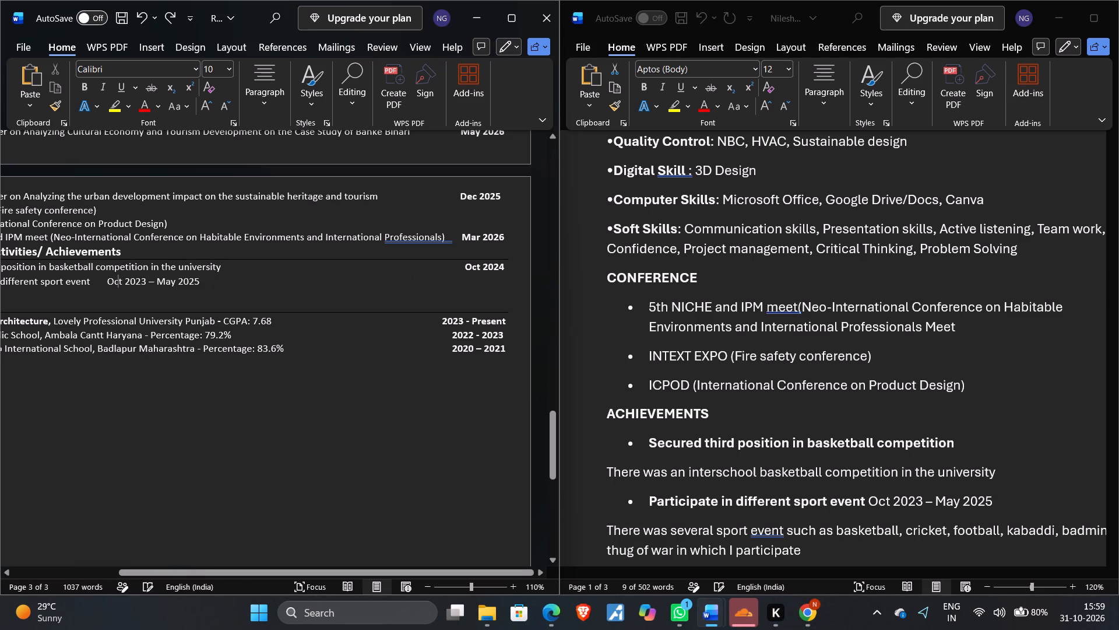
Space the sport event's Oct 2023 – May 2025 date over to line up with the date column.
{"action": "key", "text": "space"}
{"action": "key", "text": "space"}
{"action": "key", "text": "space"}
{"action": "key", "text": "space"}
{"action": "key", "text": "space"}
{"action": "key", "text": "space"}
{"action": "key", "text": "space"}
{"action": "key", "text": "space"}
{"action": "key", "text": "space"}
{"action": "key", "text": "space"}
{"action": "key", "text": "space"}
{"action": "key", "text": "space"}
{"action": "key", "text": "space"}
{"action": "key", "text": "space"}
{"action": "key", "text": "space"}
{"action": "key", "text": "space"}
{"action": "key", "text": "space"}
{"action": "key", "text": "space"}
{"action": "key", "text": "space"}
{"action": "key", "text": "space"}
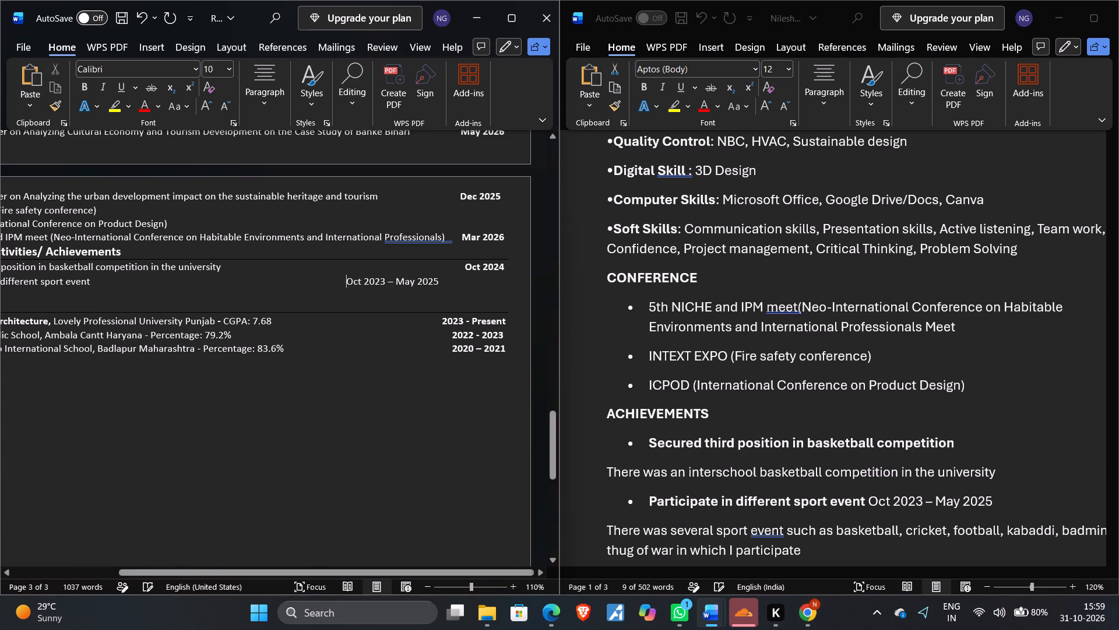
{"action": "key", "text": "space"}
{"action": "key", "text": "space"}
{"action": "key", "text": "space"}
{"action": "key", "text": "space"}
{"action": "key", "text": "space"}
{"action": "key", "text": "space"}
{"action": "key", "text": "space"}
{"action": "key", "text": "space"}
{"action": "key", "text": "space"}
{"action": "key", "text": "space"}
{"action": "key", "text": "space"}
{"action": "key", "text": "space"}
{"action": "key", "text": "space"}
{"action": "key", "text": "space"}
{"action": "key", "text": "space"}
{"action": "key", "text": "space"}
{"action": "key", "text": "space"}
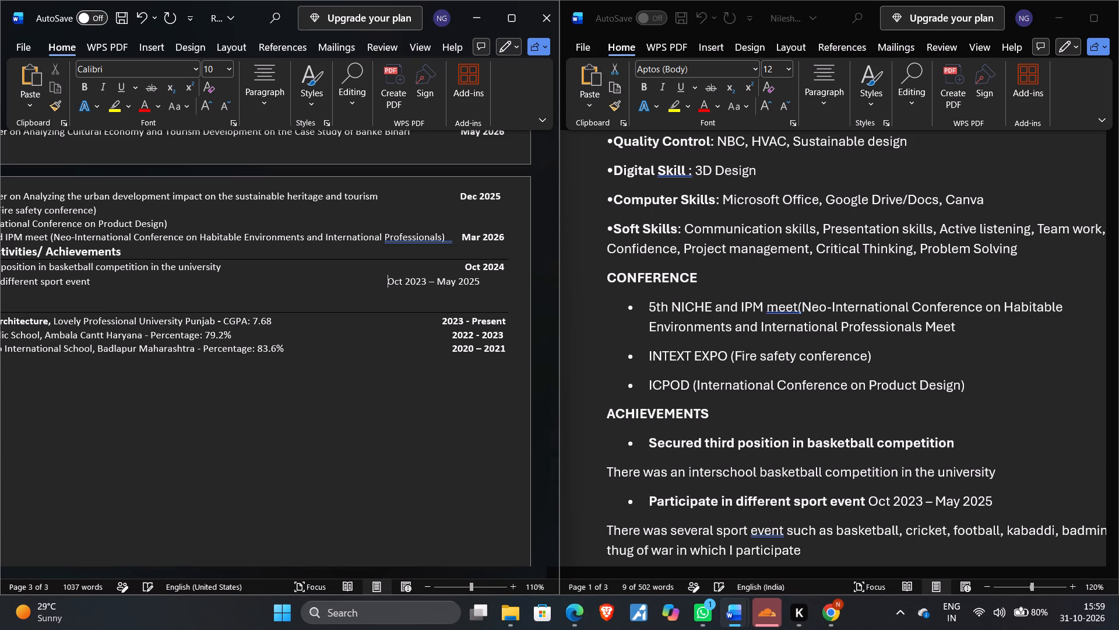
{"action": "key", "text": "space"}
{"action": "key", "text": "space"}
{"action": "key", "text": "space"}
{"action": "key", "text": "space"}
{"action": "key", "text": "space"}
{"action": "key", "text": "space"}
{"action": "key", "text": "space"}
{"action": "key", "text": "space"}
{"action": "key", "text": "space"}
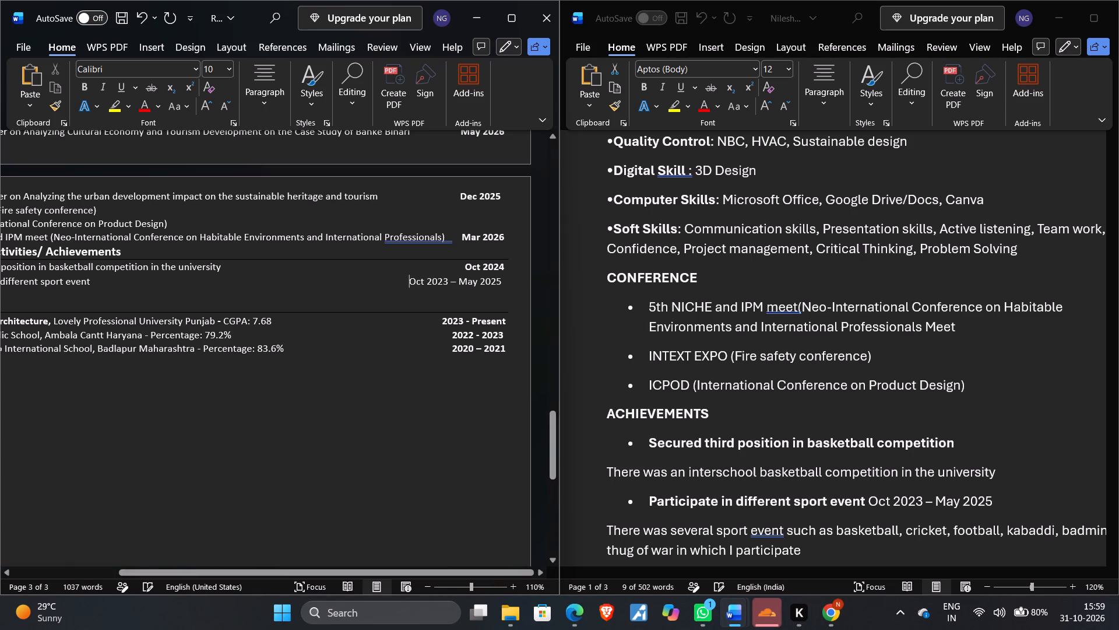
{"action": "key", "text": "space"}
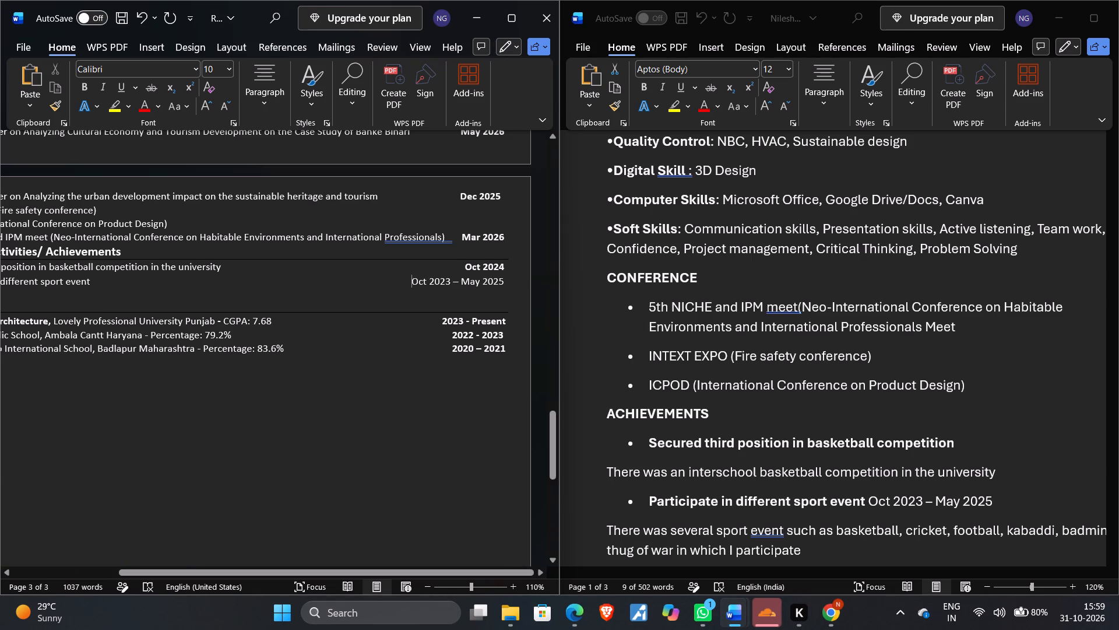
Make the sport event's Oct 2023 – May 2025 date bold.
{"action": "left_click", "coordinate": [487, 265]}
{"action": "left_click", "coordinate": [484, 295]}
{"action": "left_click_drag", "start_coordinate": [411, 283], "coordinate": [497, 288]}
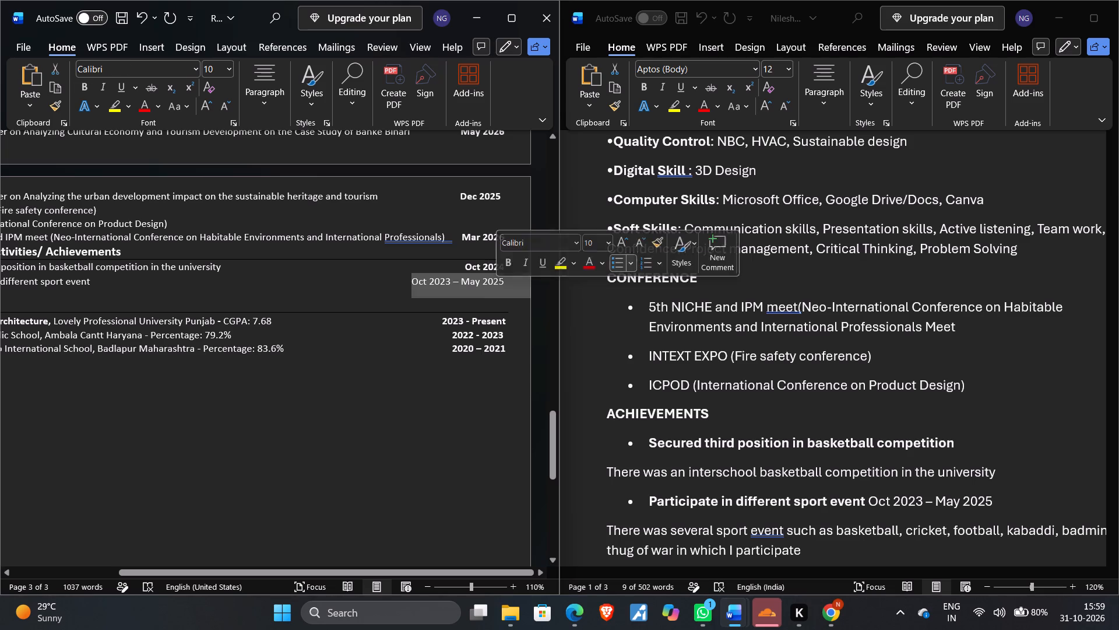
{"action": "key", "text": "ctrl+b"}
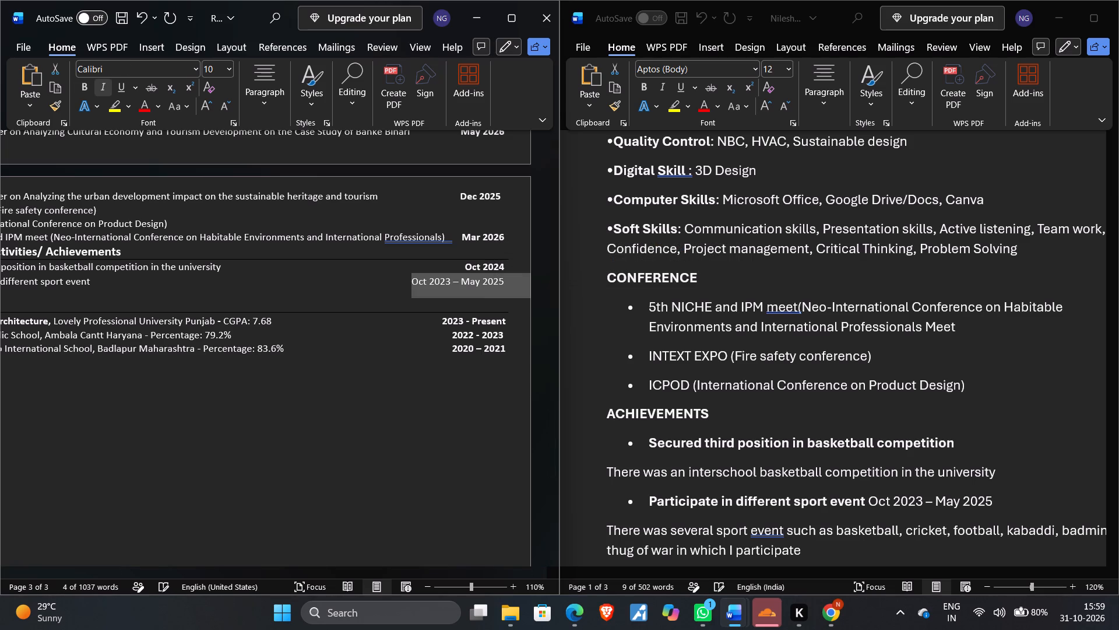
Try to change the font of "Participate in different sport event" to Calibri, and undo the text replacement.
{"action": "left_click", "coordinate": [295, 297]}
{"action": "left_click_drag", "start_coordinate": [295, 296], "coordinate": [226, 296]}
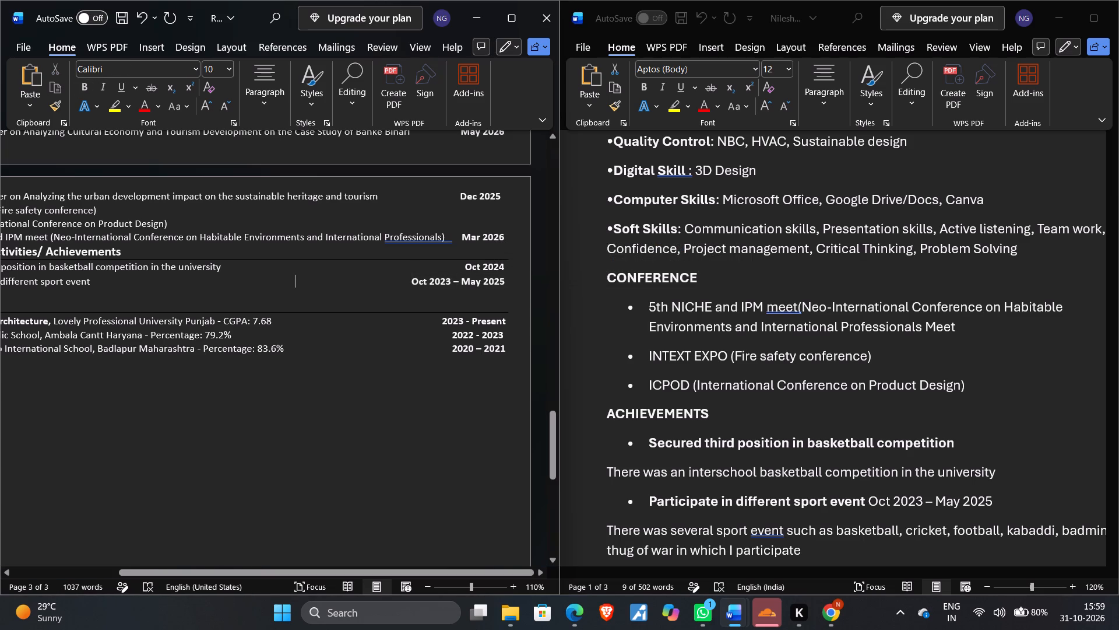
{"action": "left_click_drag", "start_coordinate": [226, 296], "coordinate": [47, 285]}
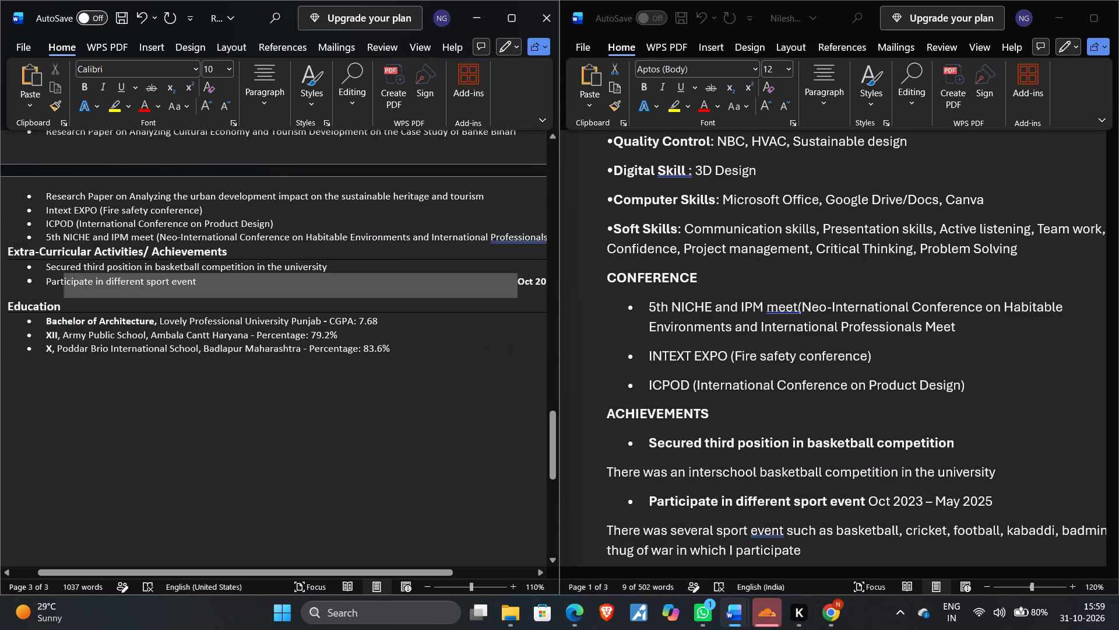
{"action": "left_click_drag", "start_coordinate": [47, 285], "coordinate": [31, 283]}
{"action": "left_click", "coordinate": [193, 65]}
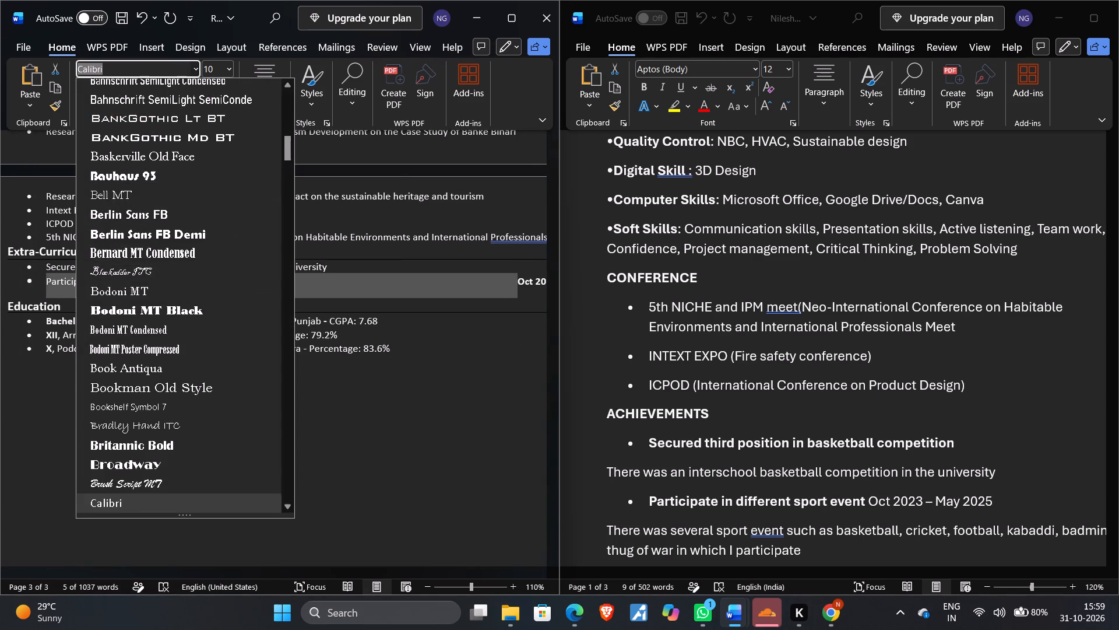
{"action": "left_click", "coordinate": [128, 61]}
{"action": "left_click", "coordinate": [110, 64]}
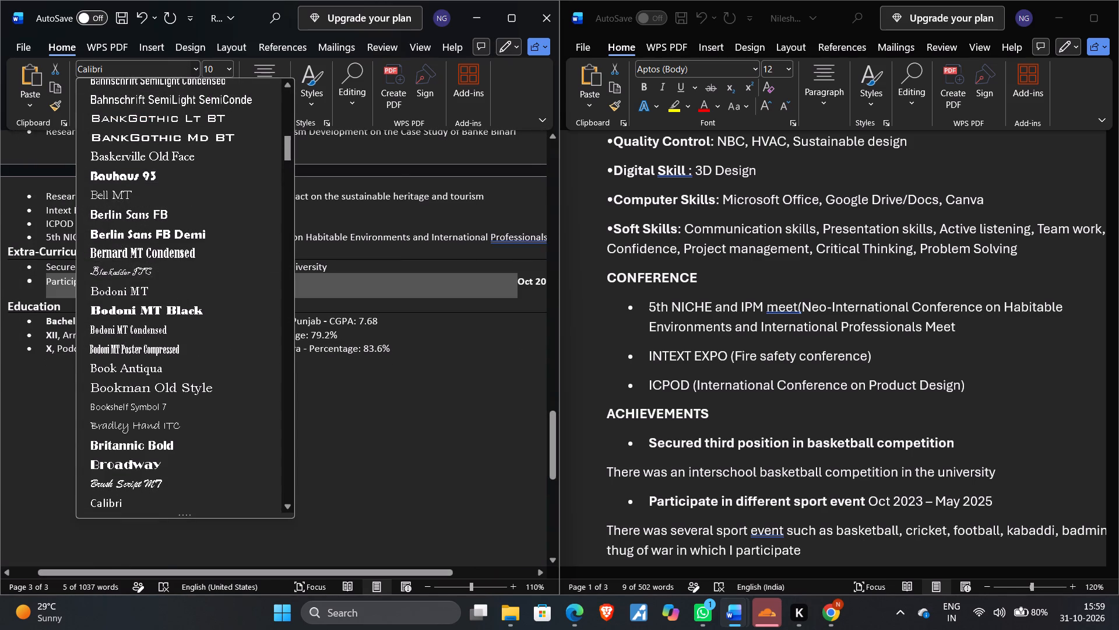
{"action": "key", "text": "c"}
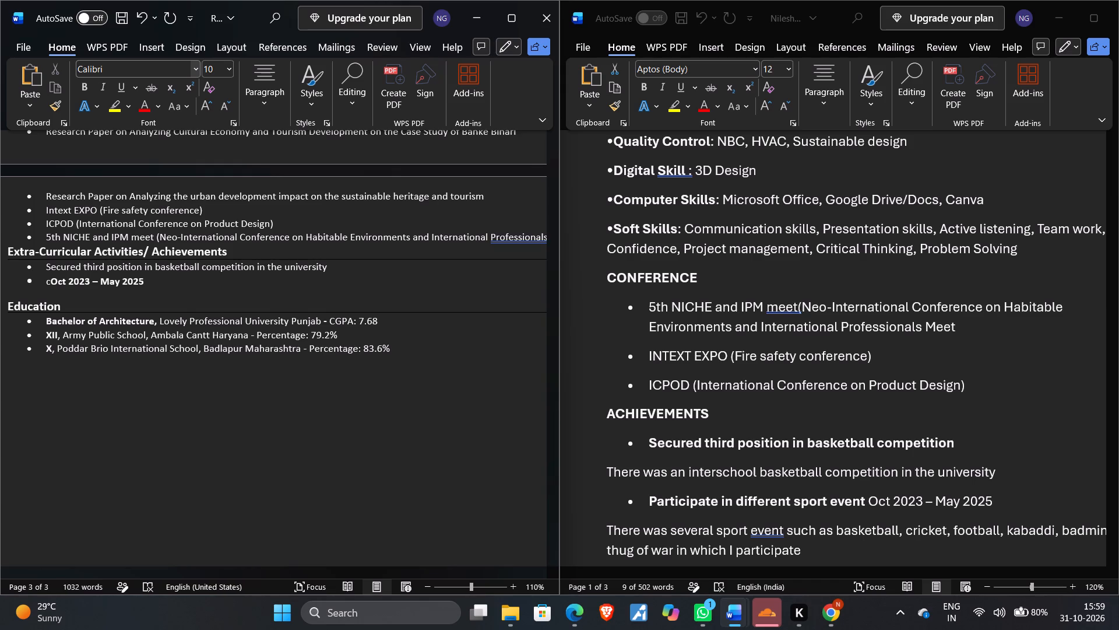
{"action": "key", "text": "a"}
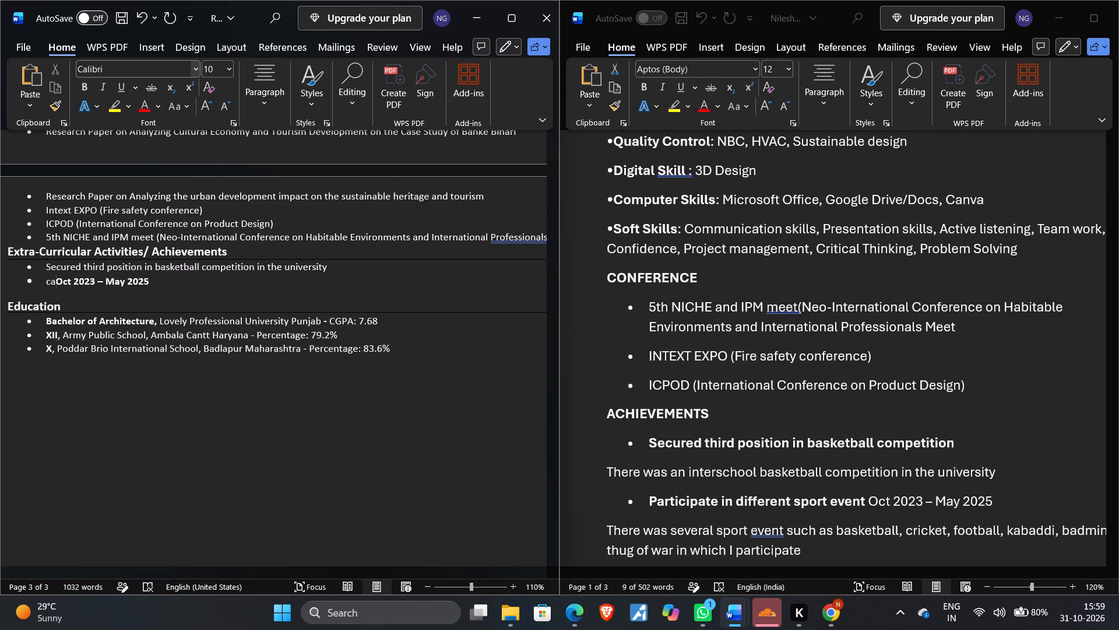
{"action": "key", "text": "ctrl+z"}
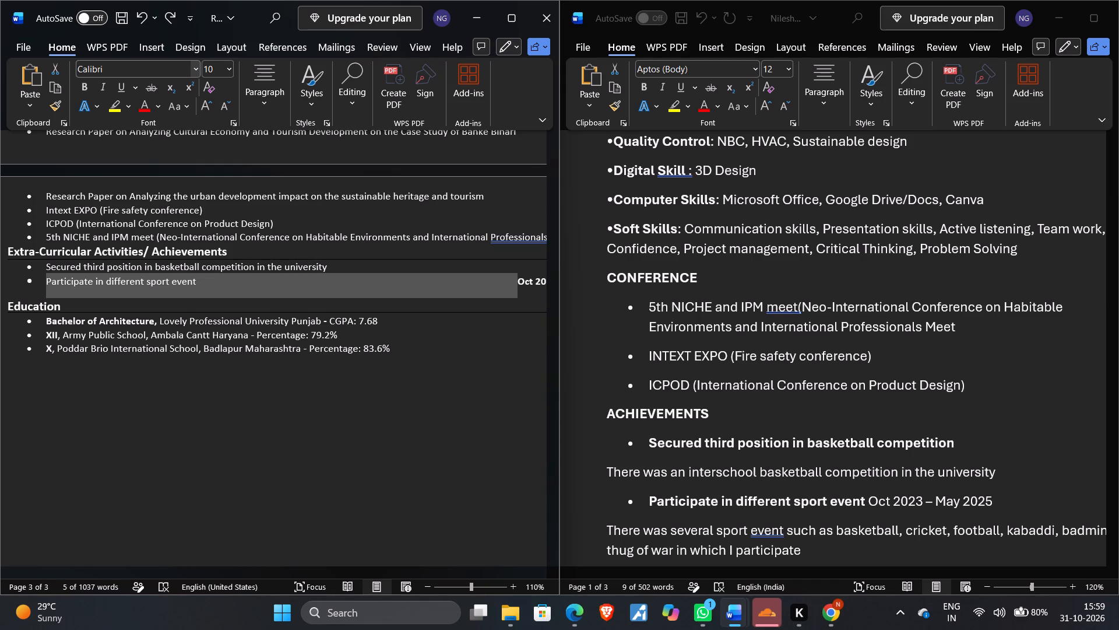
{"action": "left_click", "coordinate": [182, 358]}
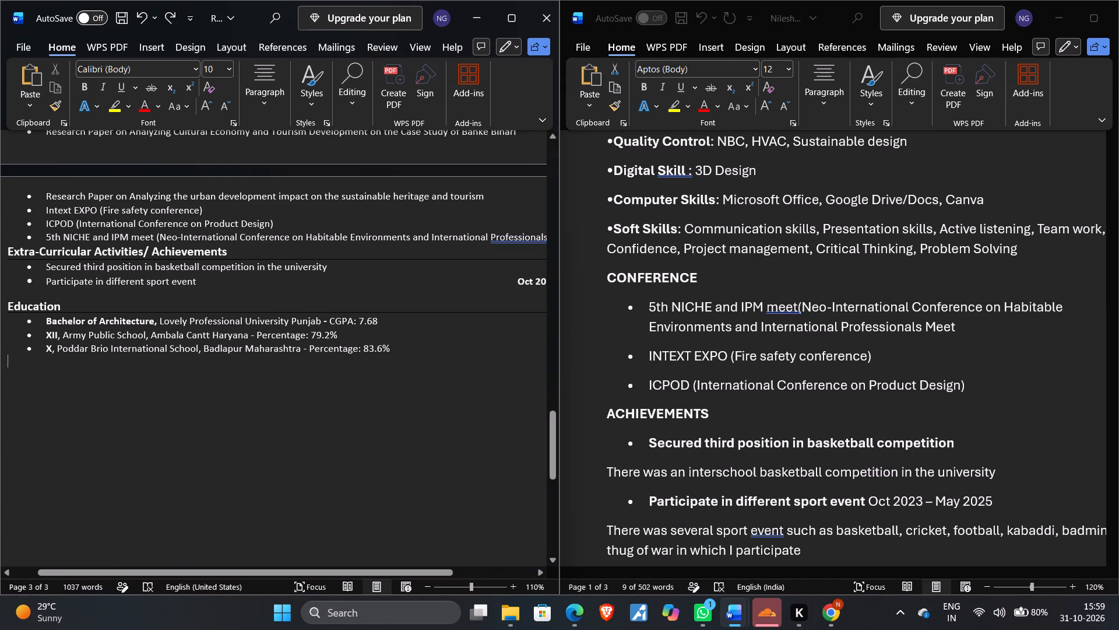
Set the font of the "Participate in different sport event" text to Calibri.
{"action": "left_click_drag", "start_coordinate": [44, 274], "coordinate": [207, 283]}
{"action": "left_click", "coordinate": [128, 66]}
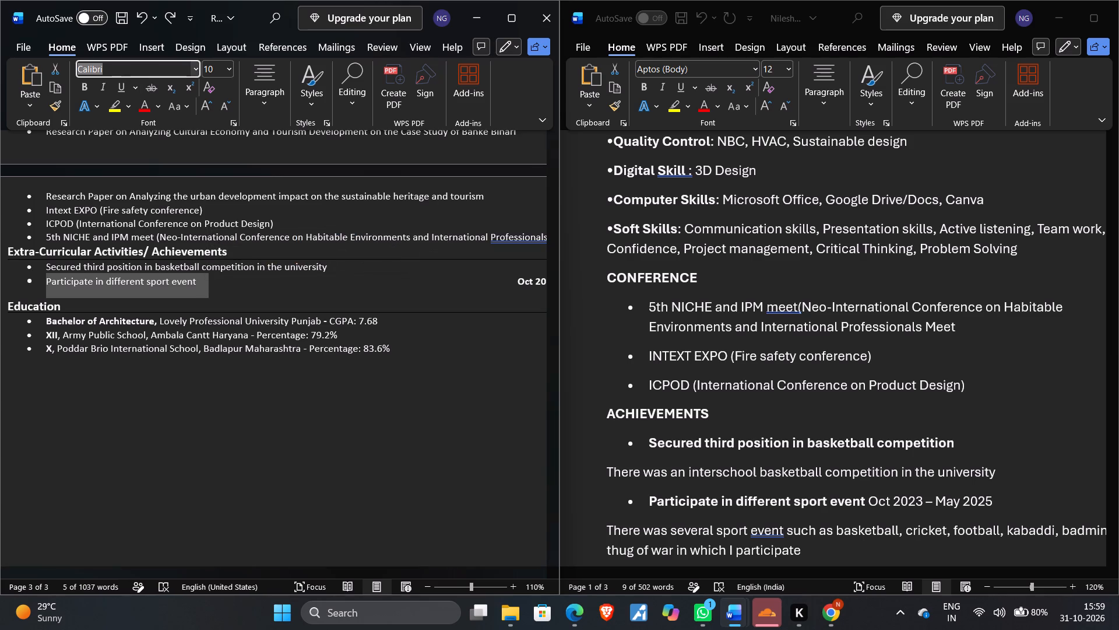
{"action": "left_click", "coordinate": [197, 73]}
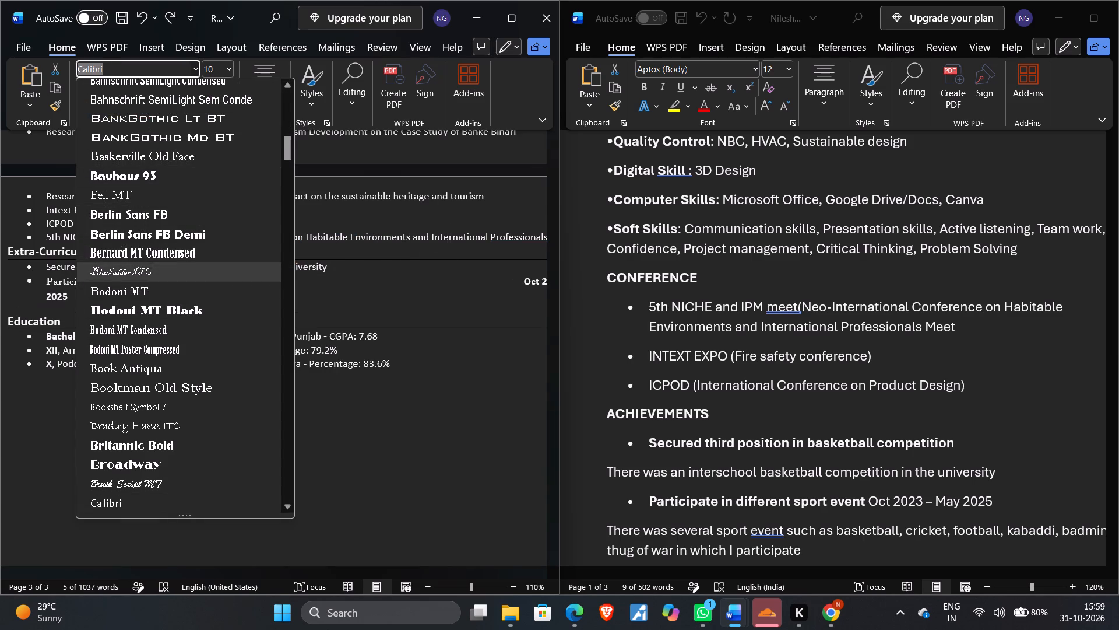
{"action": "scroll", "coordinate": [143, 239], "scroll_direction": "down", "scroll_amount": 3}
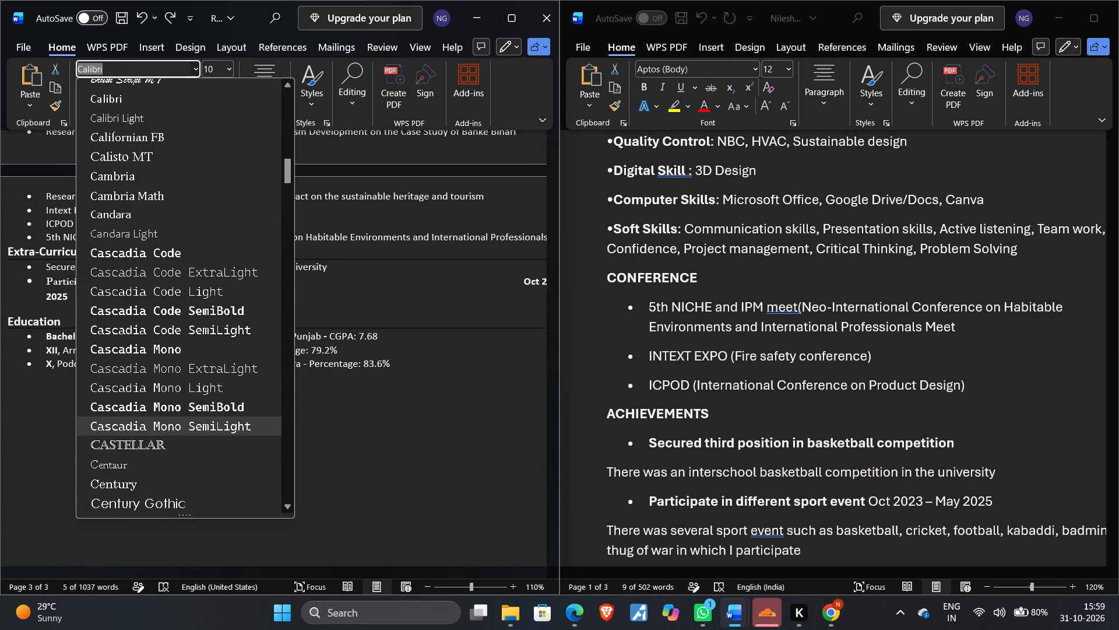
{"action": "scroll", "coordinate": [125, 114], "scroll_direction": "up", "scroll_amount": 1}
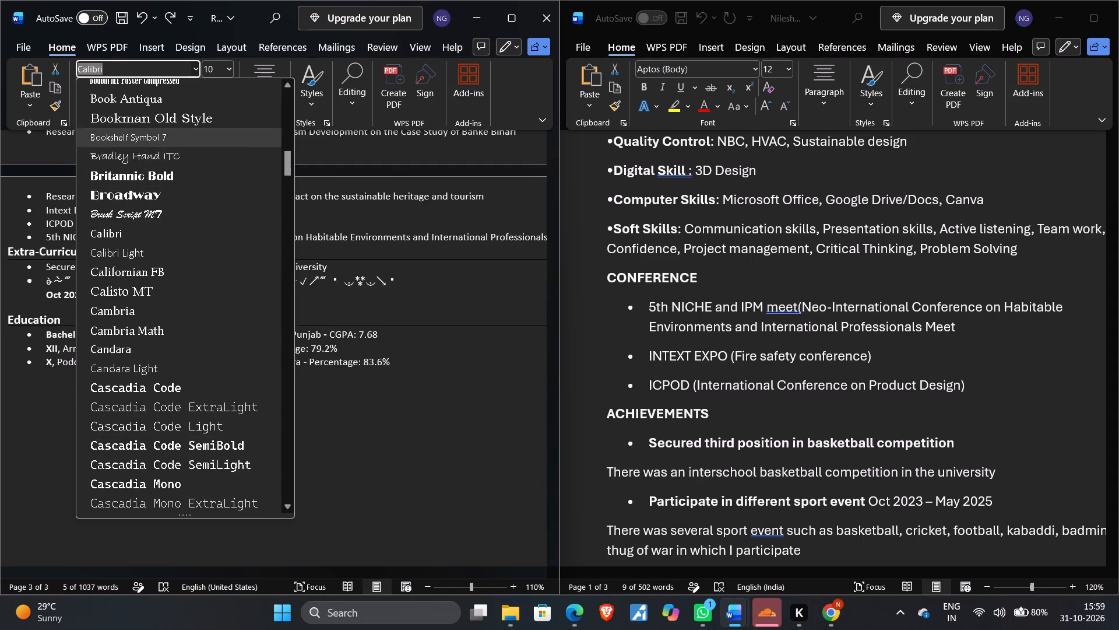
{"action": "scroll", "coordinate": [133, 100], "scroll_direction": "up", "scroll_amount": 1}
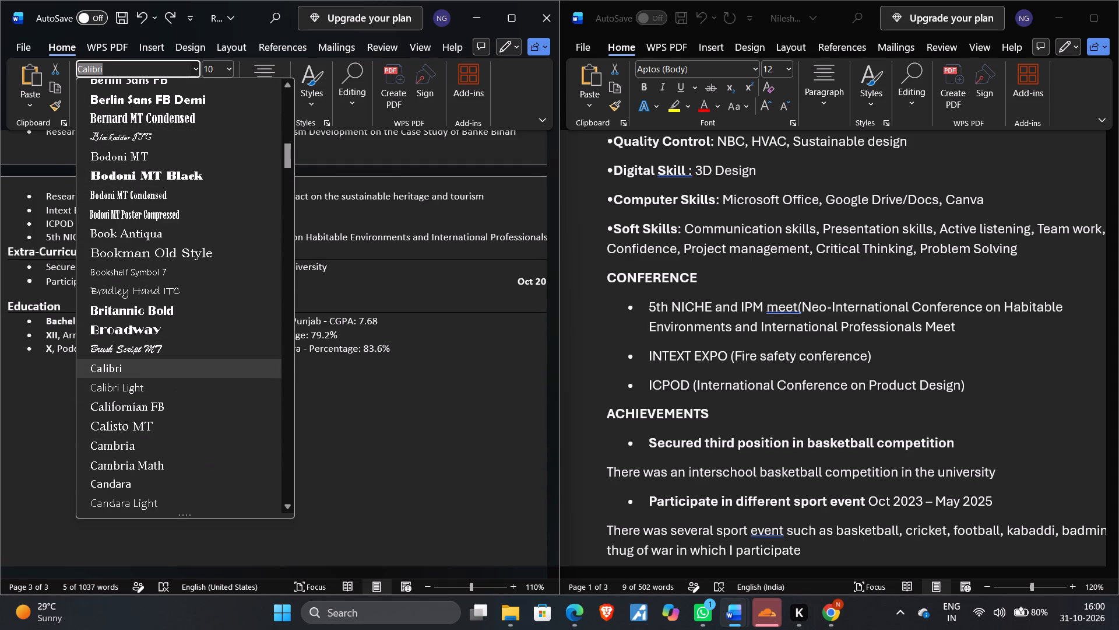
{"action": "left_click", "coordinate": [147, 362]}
Compare the font of the sport event entry with the basketball, conference and Education entries.
{"action": "left_click", "coordinate": [189, 270]}
{"action": "left_click_drag", "start_coordinate": [196, 279], "coordinate": [67, 283]}
{"action": "left_click", "coordinate": [390, 391]}
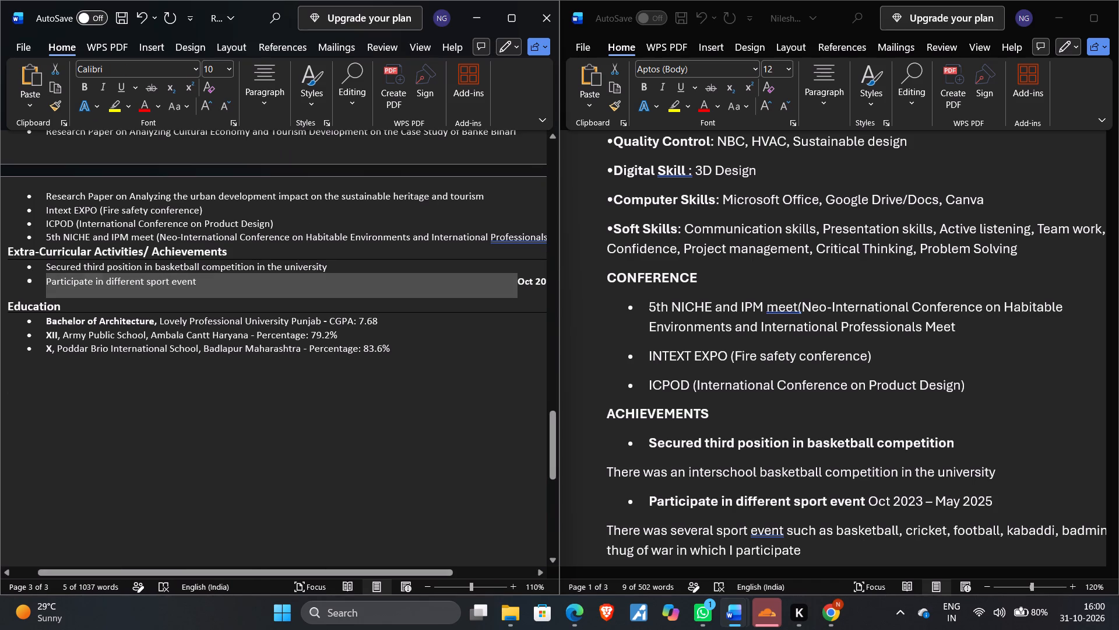
{"action": "left_click", "coordinate": [296, 338]}
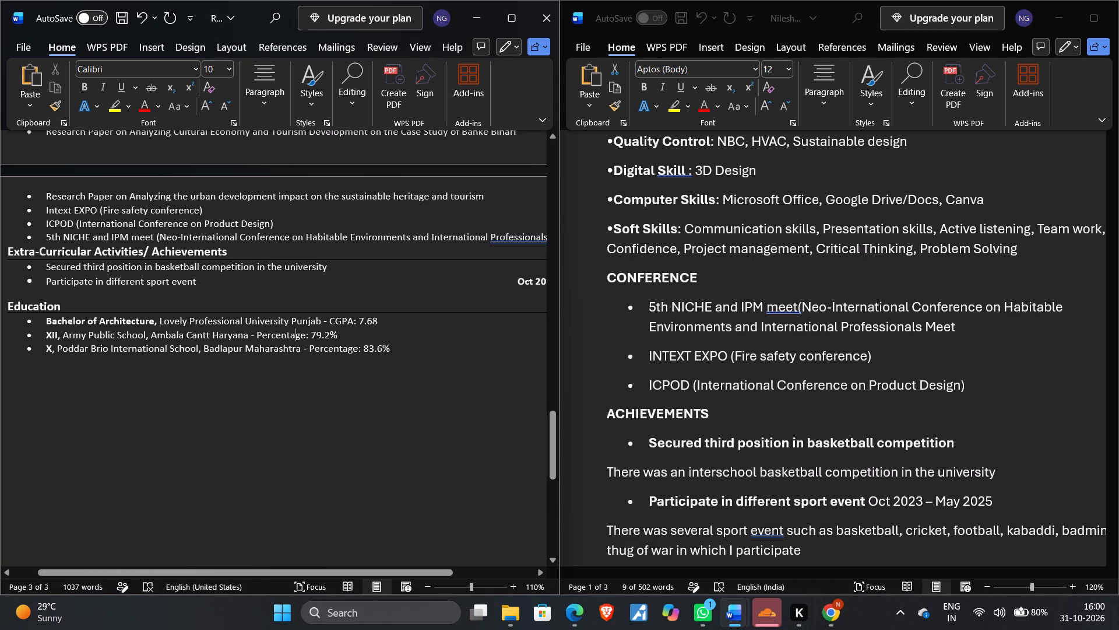
{"action": "left_click", "coordinate": [179, 265]}
{"action": "left_click", "coordinate": [154, 212]}
{"action": "left_click", "coordinate": [124, 223]}
{"action": "left_click", "coordinate": [85, 236]}
{"action": "left_click", "coordinate": [55, 339]}
{"action": "left_click", "coordinate": [88, 354]}
{"action": "left_click", "coordinate": [103, 340]}
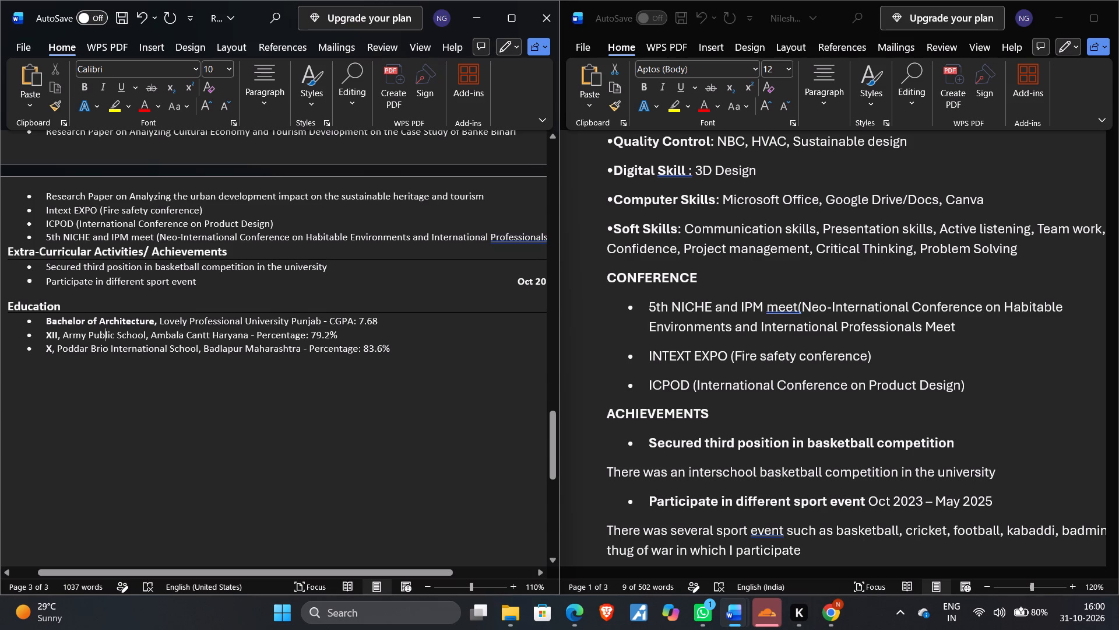
{"action": "left_click", "coordinate": [152, 344]}
{"action": "left_click", "coordinate": [154, 350]}
{"action": "left_click", "coordinate": [130, 261]}
{"action": "left_click", "coordinate": [161, 321]}
{"action": "left_click", "coordinate": [145, 320]}
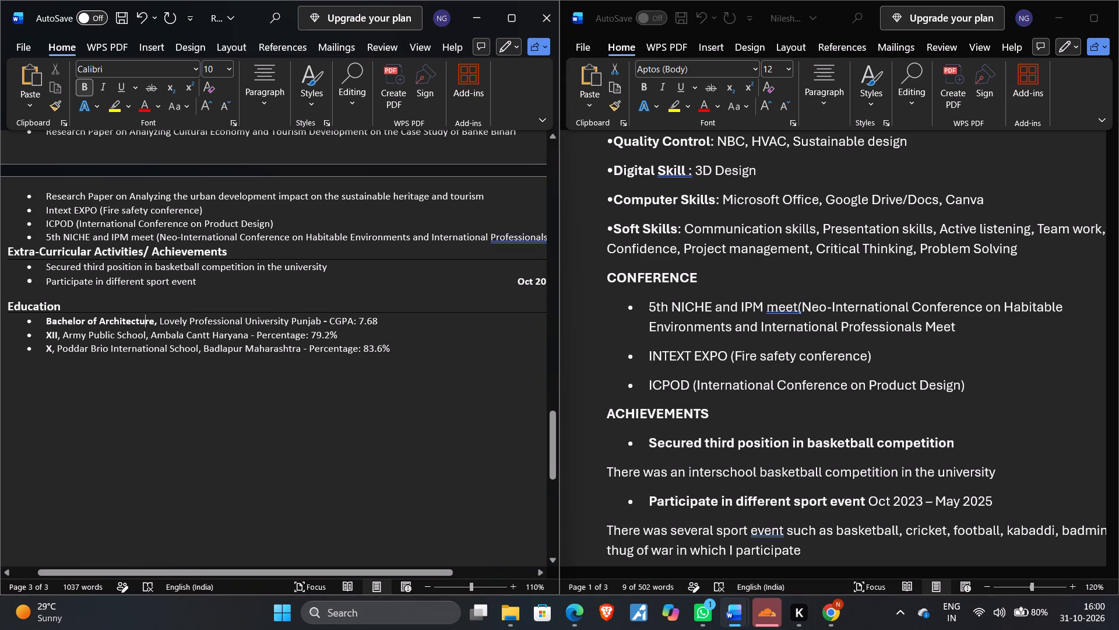
Set the font of the three Education entries, from Bachelor of Architecture to X, to Calibri (Body).
{"action": "left_click", "coordinate": [195, 69]}
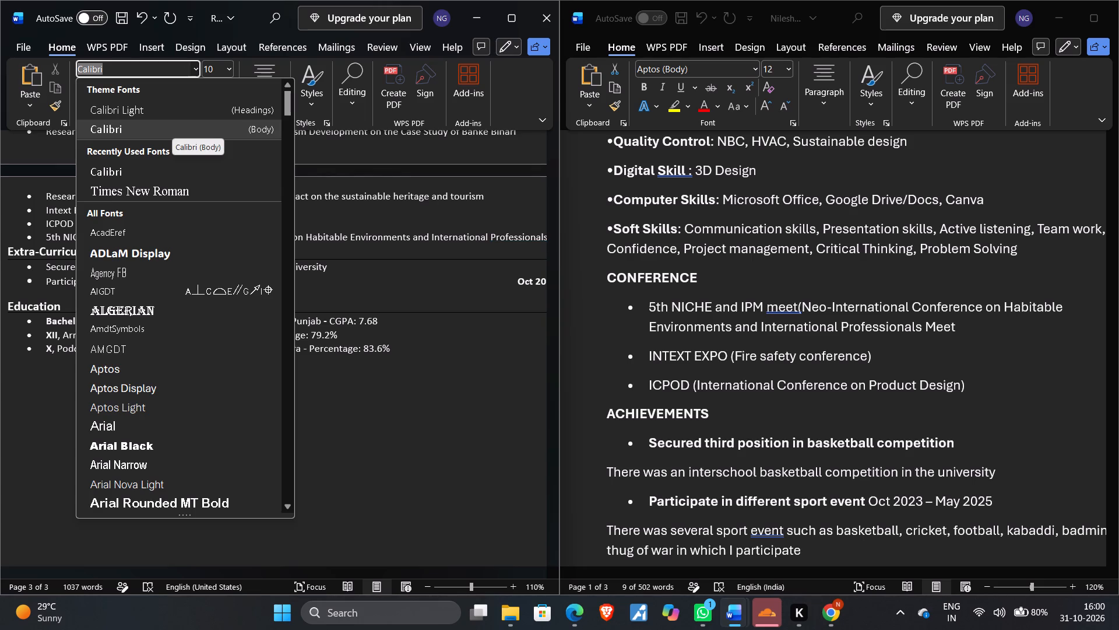
{"action": "left_click", "coordinate": [172, 124]}
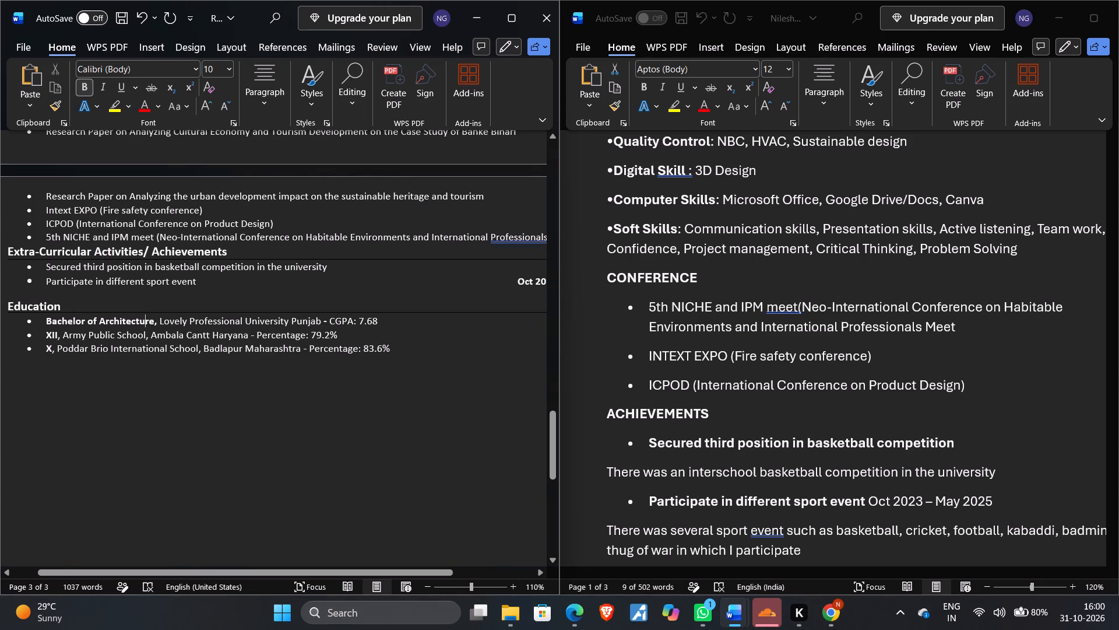
{"action": "left_click", "coordinate": [160, 322]}
{"action": "left_click_drag", "start_coordinate": [160, 322], "coordinate": [186, 320]}
{"action": "left_click_drag", "start_coordinate": [186, 320], "coordinate": [337, 317]}
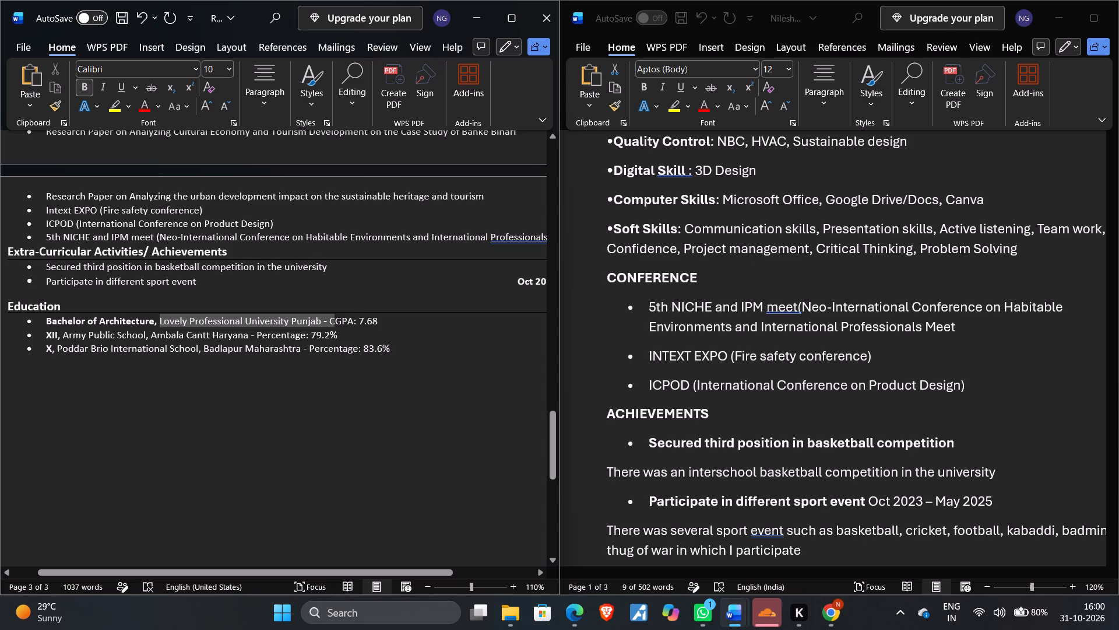
{"action": "left_click_drag", "start_coordinate": [337, 317], "coordinate": [379, 321]}
{"action": "left_click", "coordinate": [238, 361]}
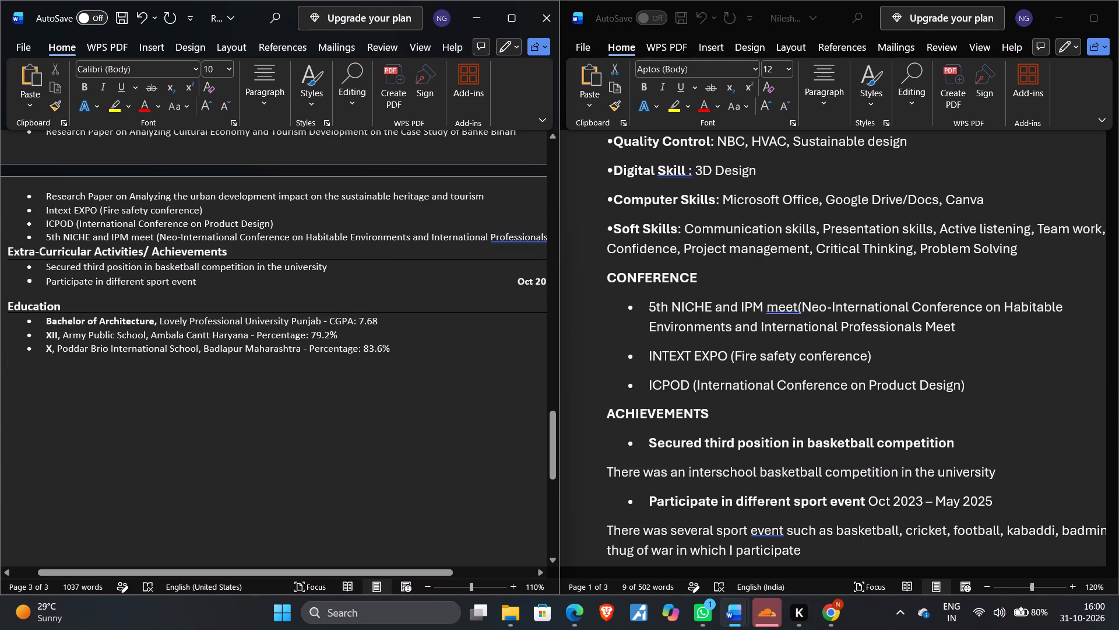
{"action": "left_click_drag", "start_coordinate": [45, 321], "coordinate": [392, 366]}
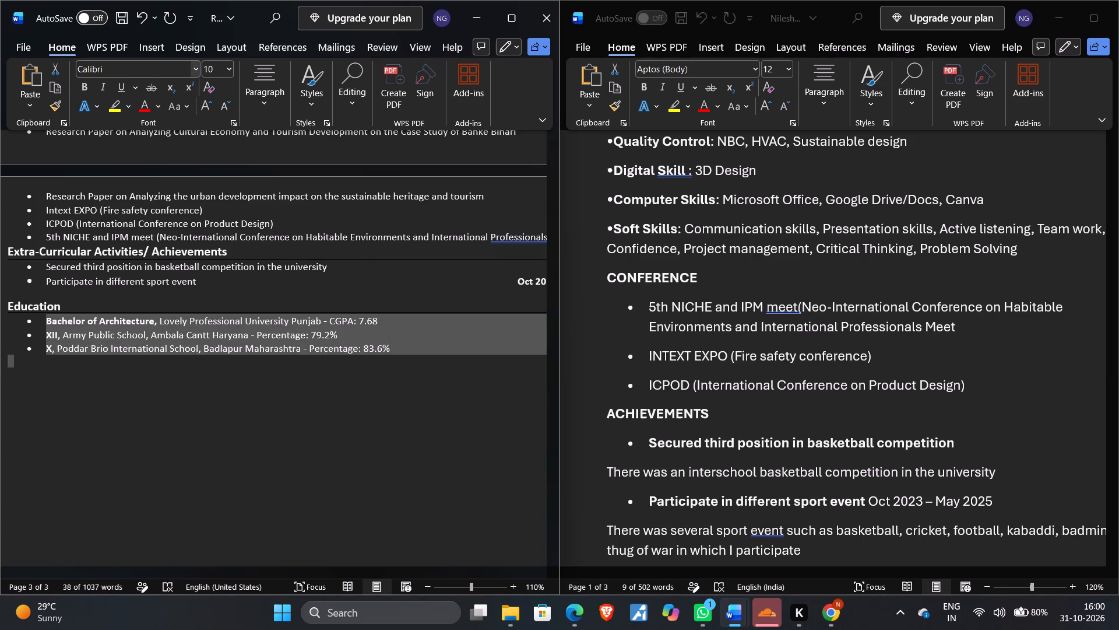
{"action": "left_click", "coordinate": [195, 70]}
{"action": "left_click", "coordinate": [177, 125]}
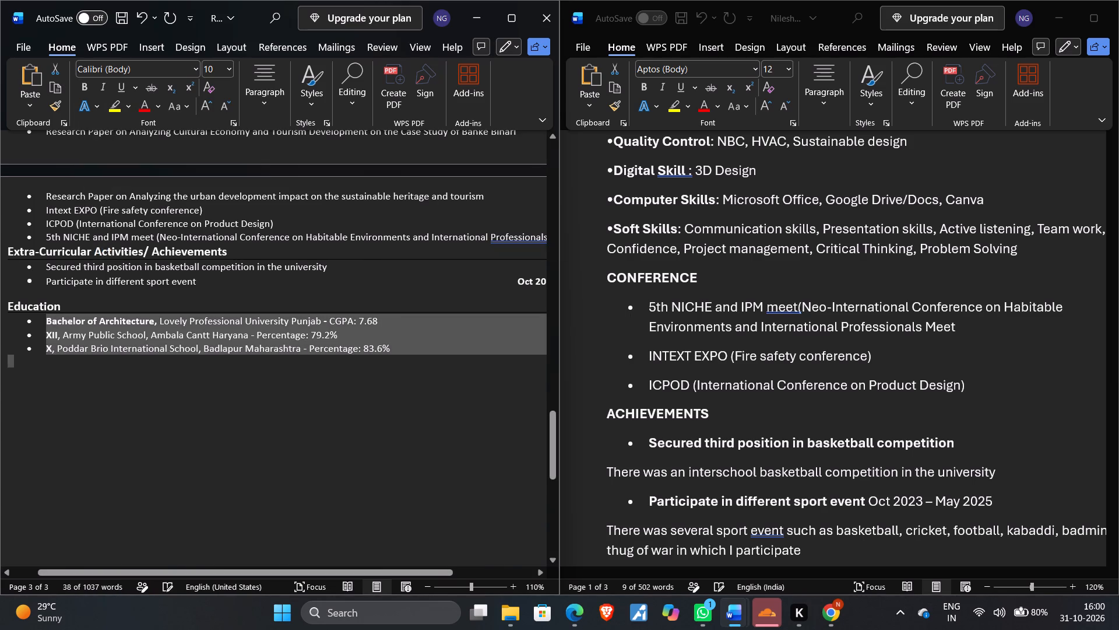
{"action": "left_click", "coordinate": [346, 447]}
Set the font of the basketball entry and the "Participate in different sport event" text to Calibri (Body).
{"action": "left_click_drag", "start_coordinate": [47, 266], "coordinate": [46, 266]}
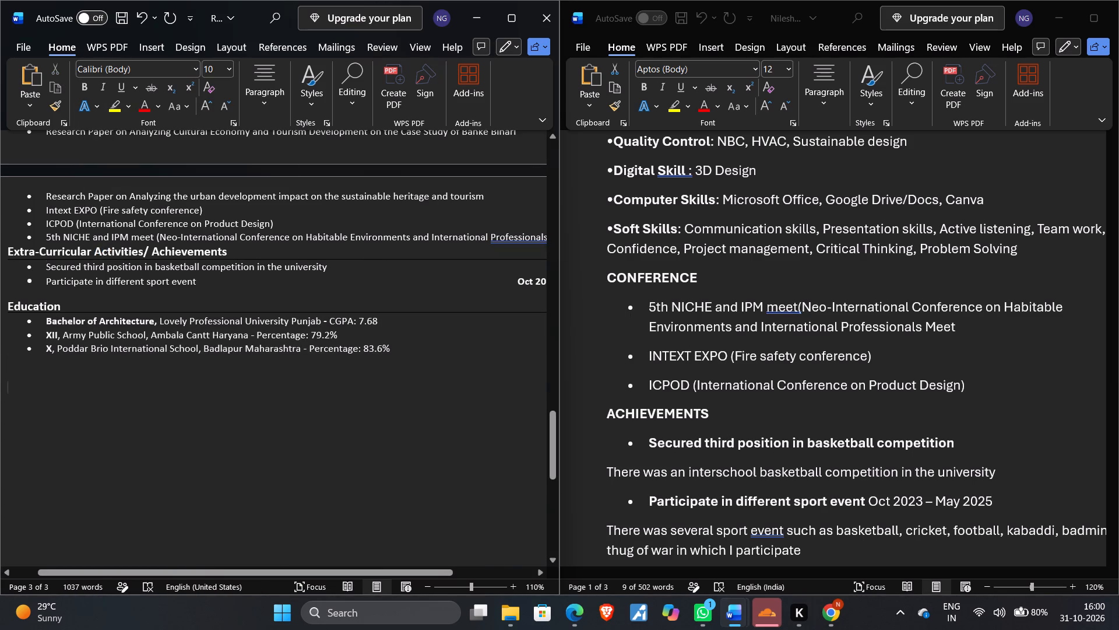
{"action": "left_click_drag", "start_coordinate": [46, 266], "coordinate": [199, 292]}
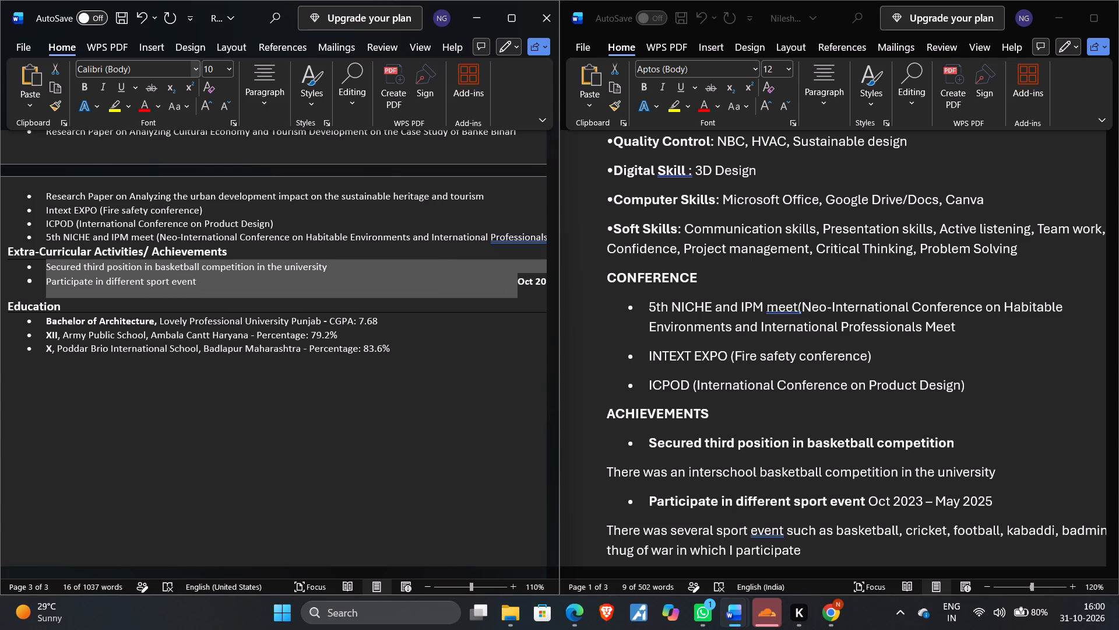
{"action": "left_click", "coordinate": [192, 71]}
{"action": "left_click", "coordinate": [177, 125]}
{"action": "left_click", "coordinate": [364, 460]}
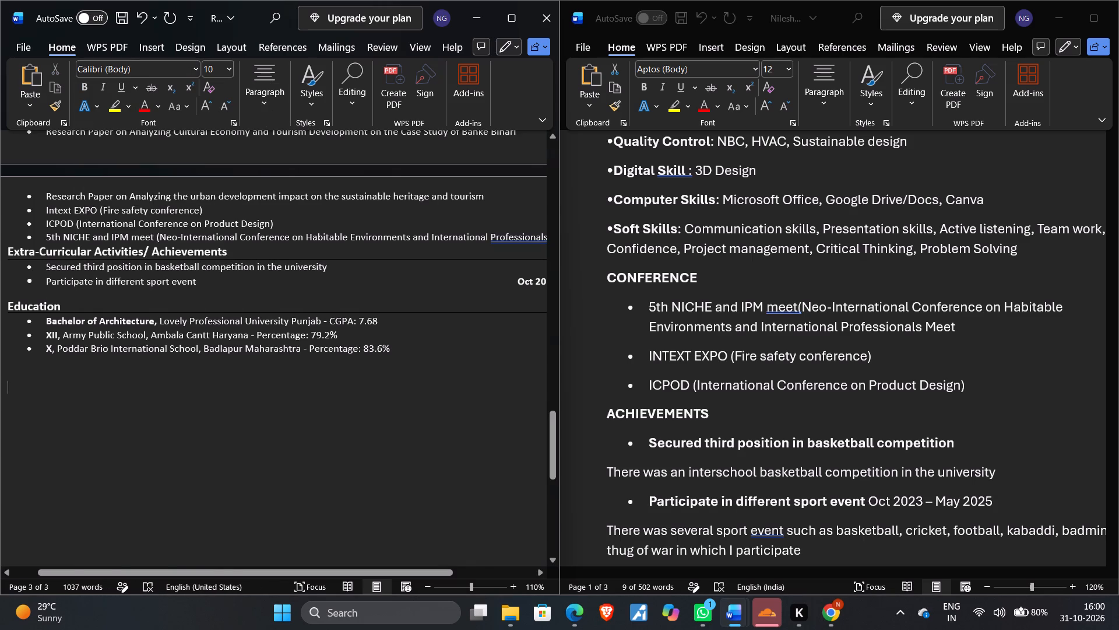
Examine the font and spacing along the sport event line and just above the Education heading.
{"action": "left_click", "coordinate": [54, 292]}
{"action": "left_click", "coordinate": [221, 296]}
{"action": "key", "text": "Down"}
{"action": "left_click", "coordinate": [34, 299]}
{"action": "left_click", "coordinate": [44, 291]}
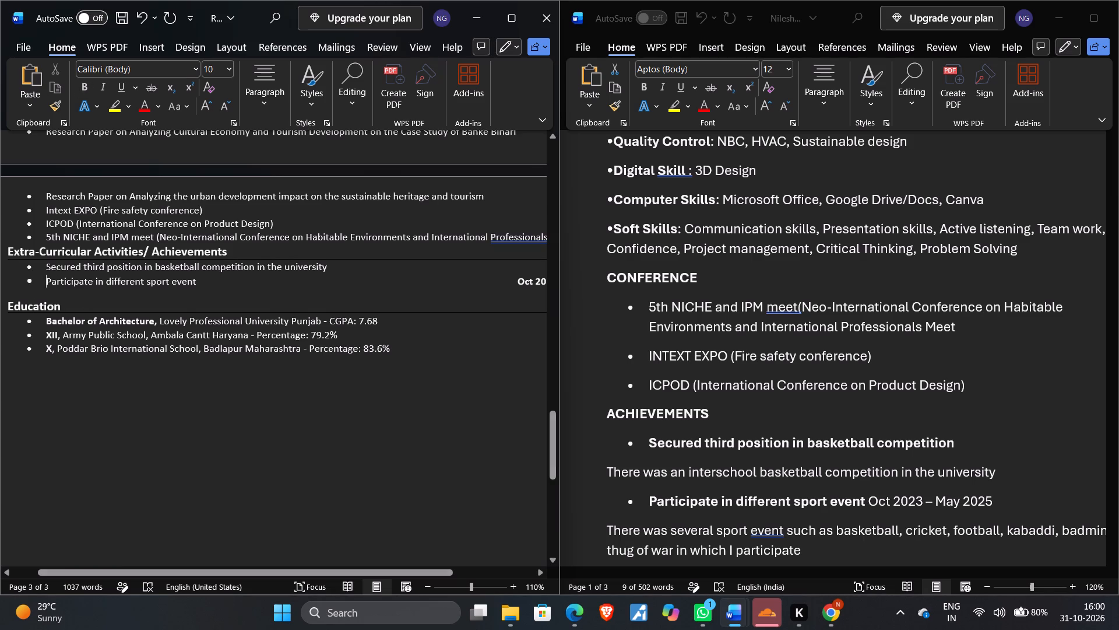
{"action": "left_click", "coordinate": [159, 293]}
{"action": "left_click", "coordinate": [183, 281]}
{"action": "left_click", "coordinate": [210, 283]}
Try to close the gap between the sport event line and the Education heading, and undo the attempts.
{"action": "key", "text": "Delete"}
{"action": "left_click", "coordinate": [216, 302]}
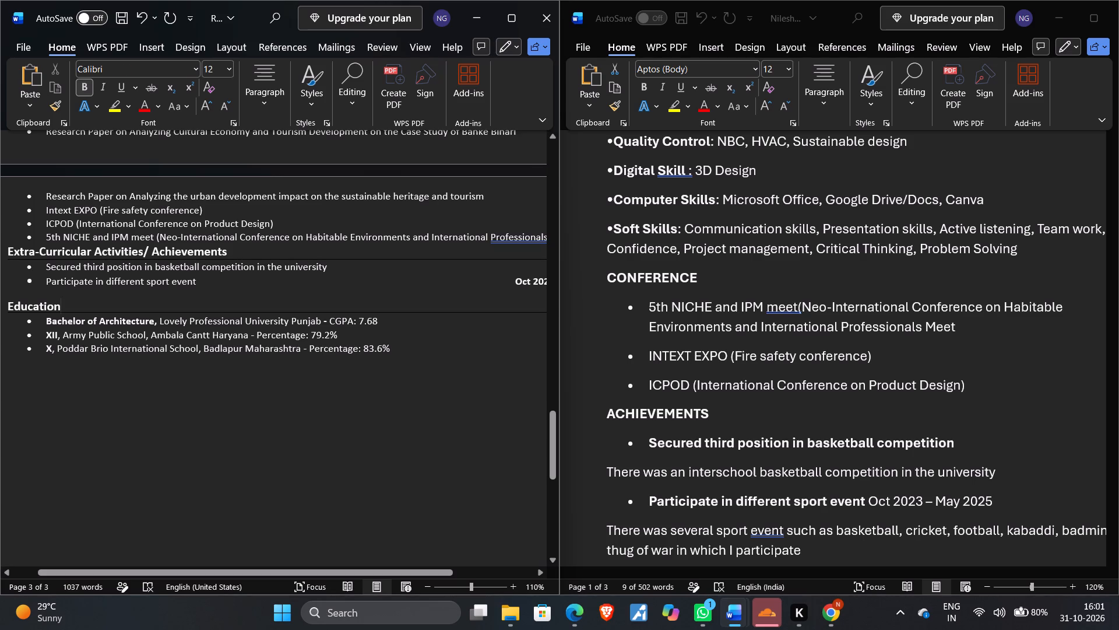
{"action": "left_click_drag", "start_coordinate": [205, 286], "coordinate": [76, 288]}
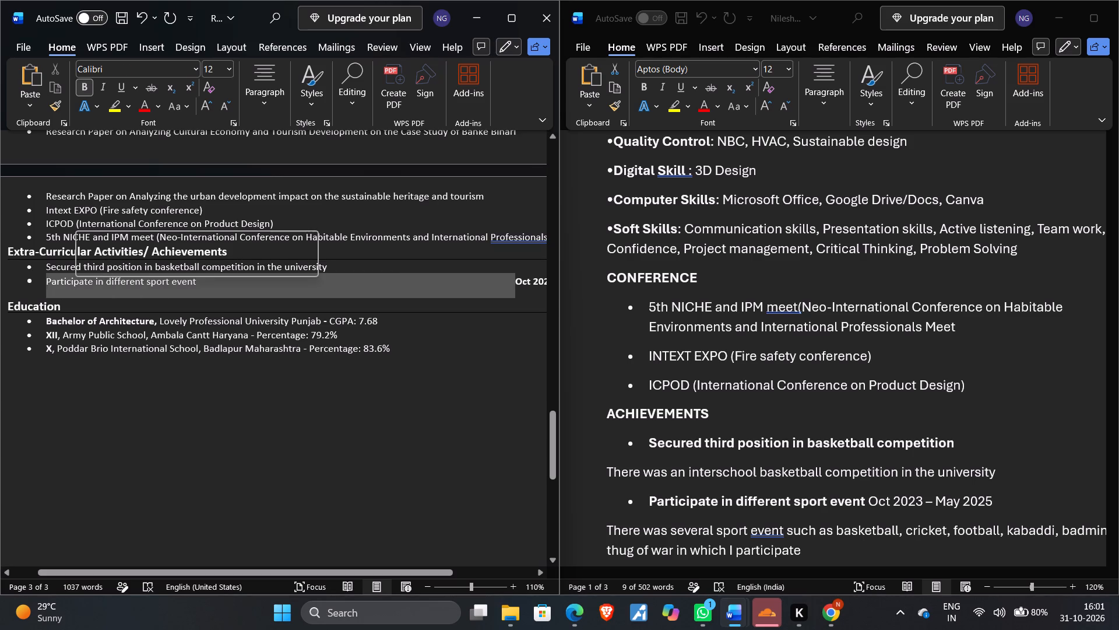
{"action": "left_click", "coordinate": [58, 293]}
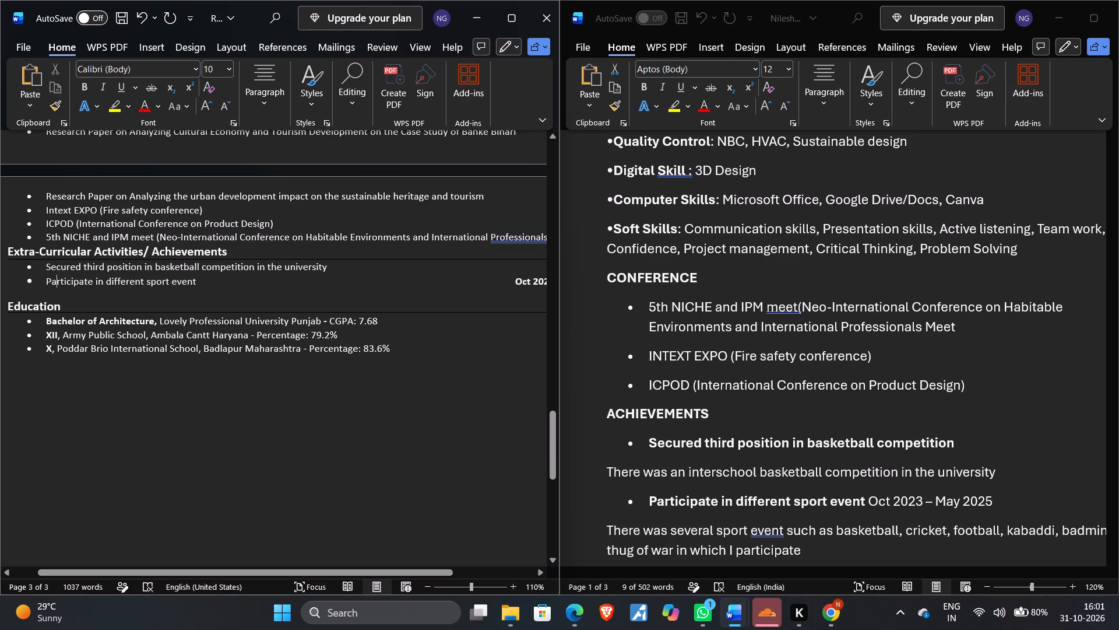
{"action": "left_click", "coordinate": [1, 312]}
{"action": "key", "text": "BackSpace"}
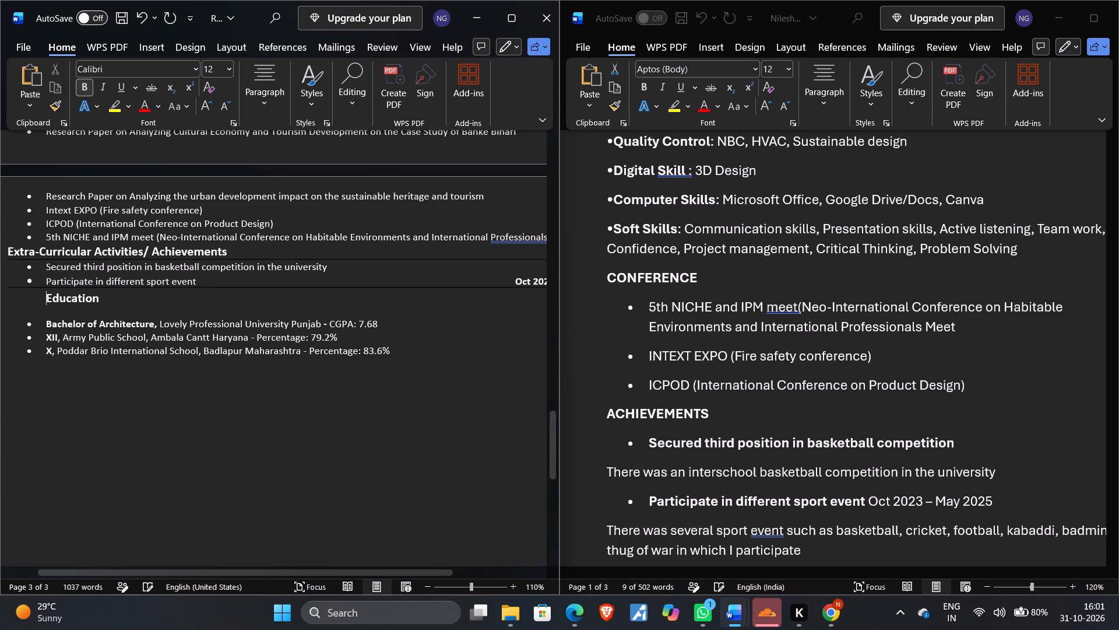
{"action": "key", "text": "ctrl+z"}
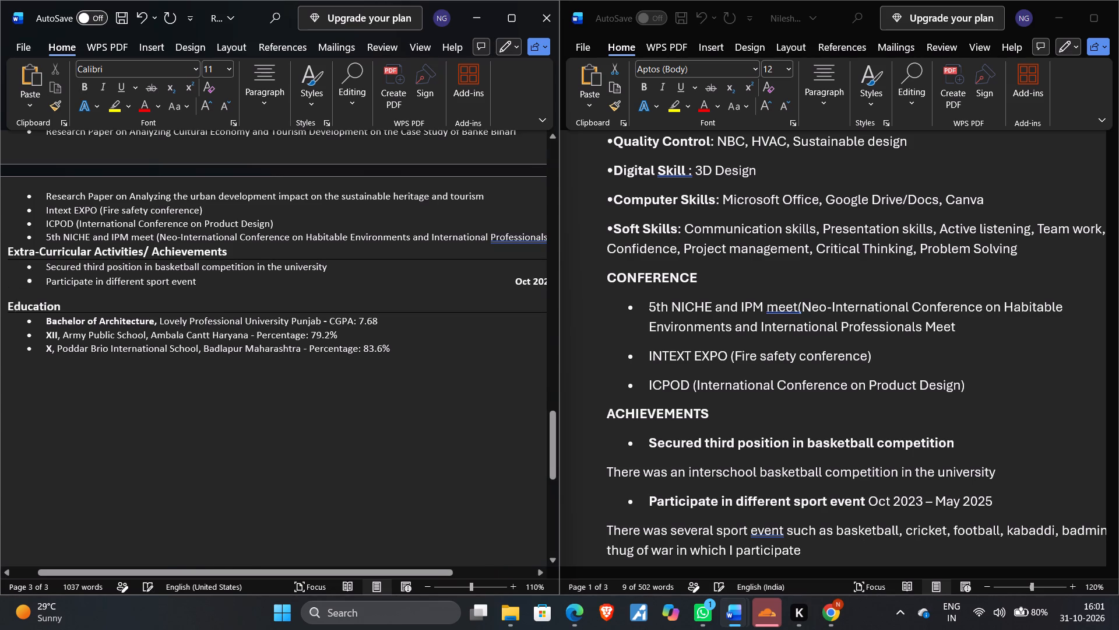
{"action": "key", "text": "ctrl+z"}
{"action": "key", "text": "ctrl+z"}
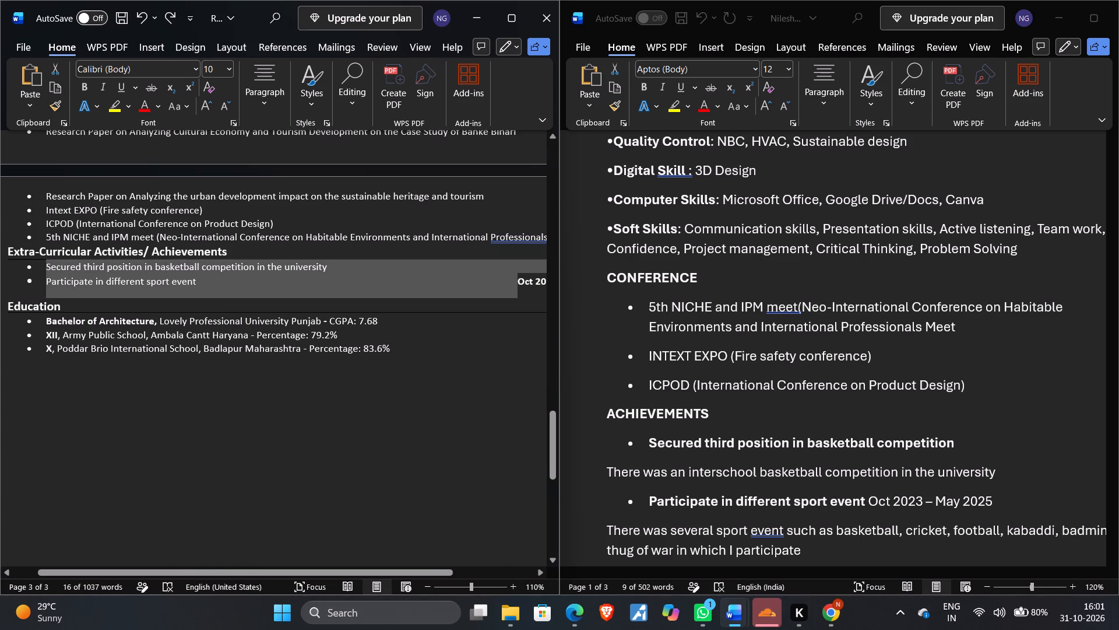
Cut the basketball and sport event entries and paste them back under the Extra-Curricular Activities/ Achievements heading, removing the blank line above Education.
{"action": "key", "text": "ctrl+x"}
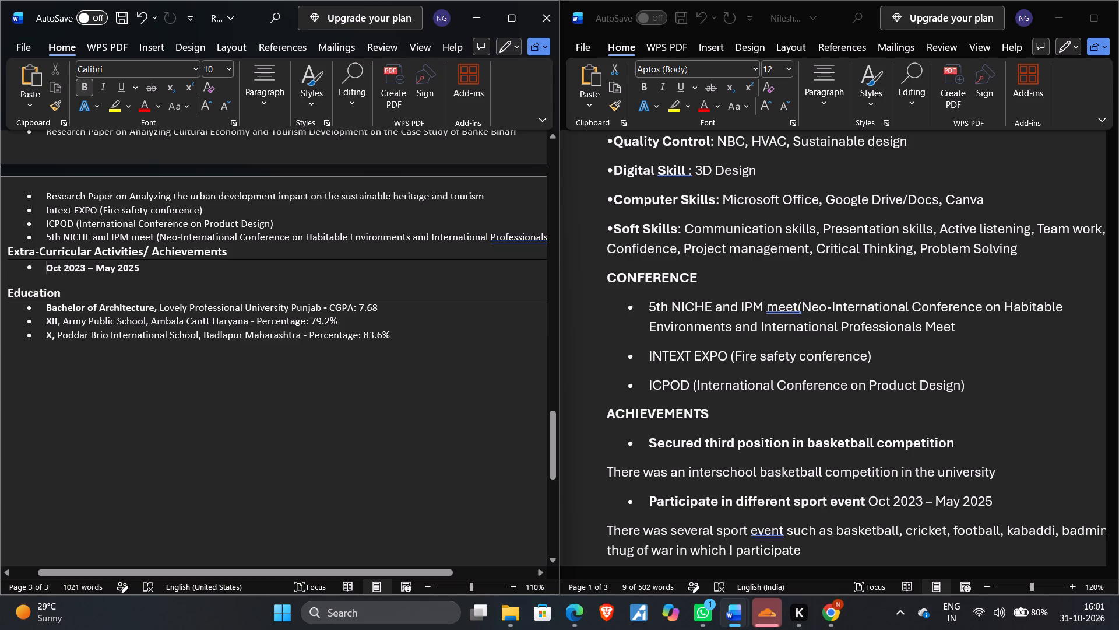
{"action": "key", "text": "BackSpace"}
{"action": "key", "text": "BackSpace"}
{"action": "key", "text": "BackSpace"}
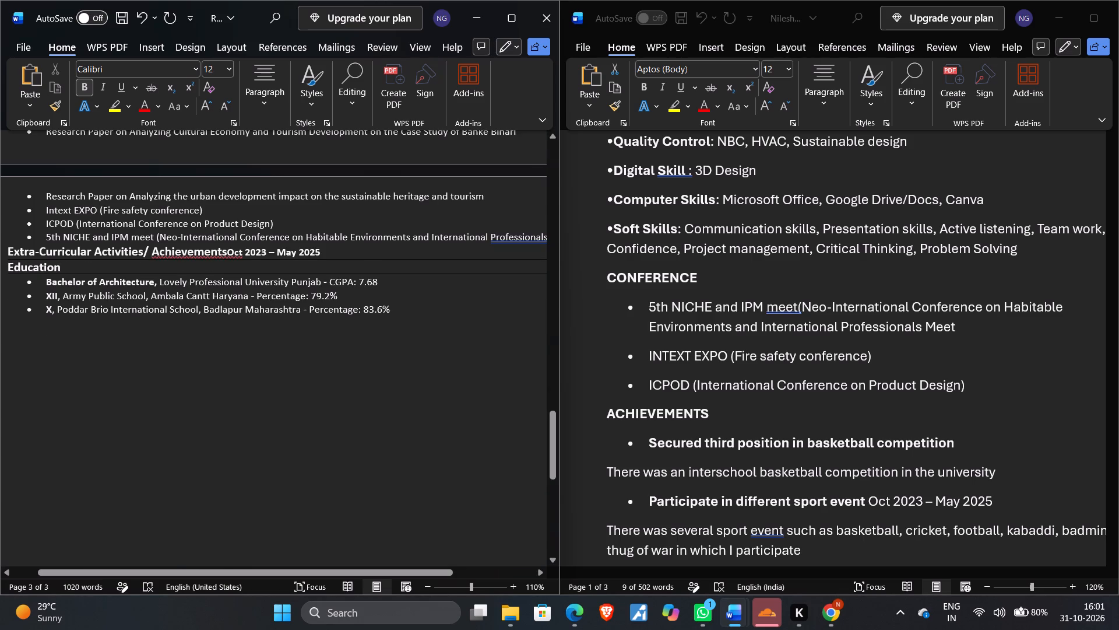
{"action": "key", "text": "Return"}
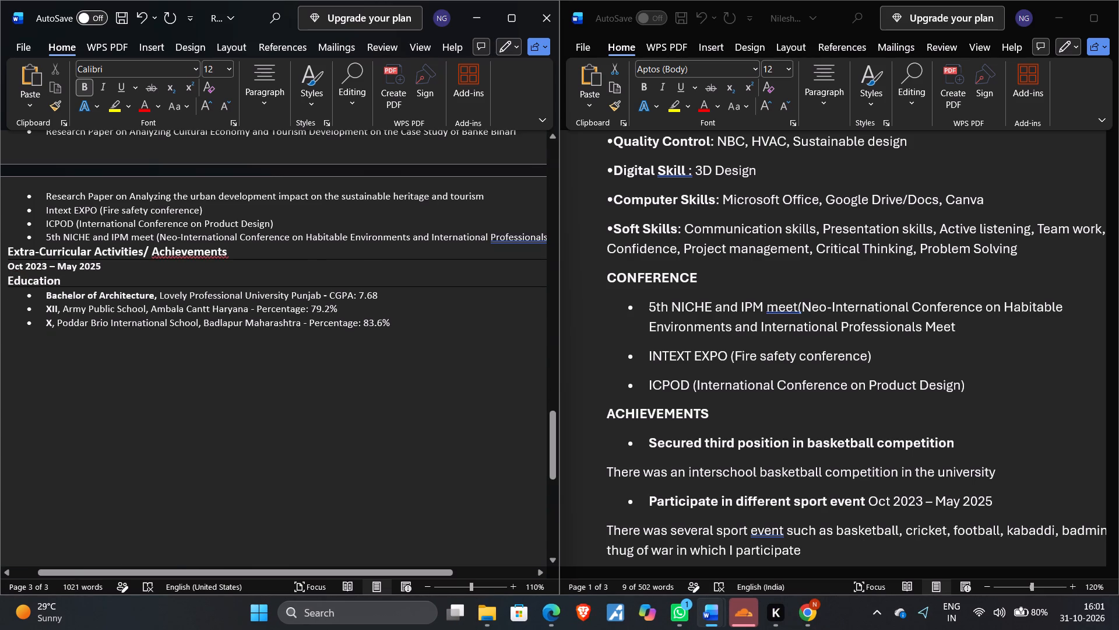
{"action": "key", "text": "ctrl+v"}
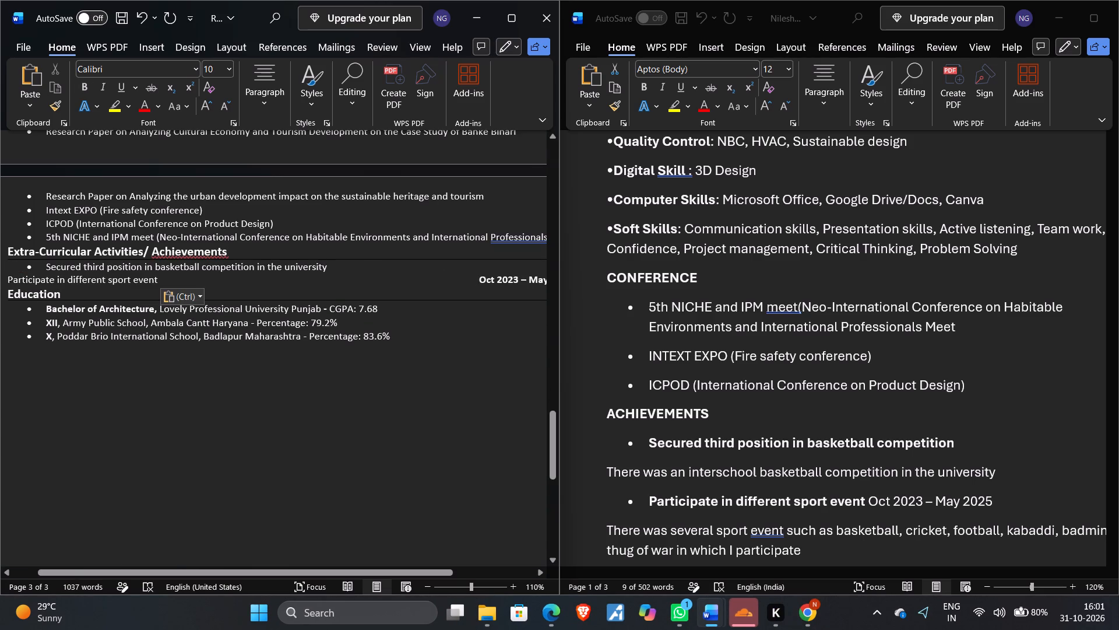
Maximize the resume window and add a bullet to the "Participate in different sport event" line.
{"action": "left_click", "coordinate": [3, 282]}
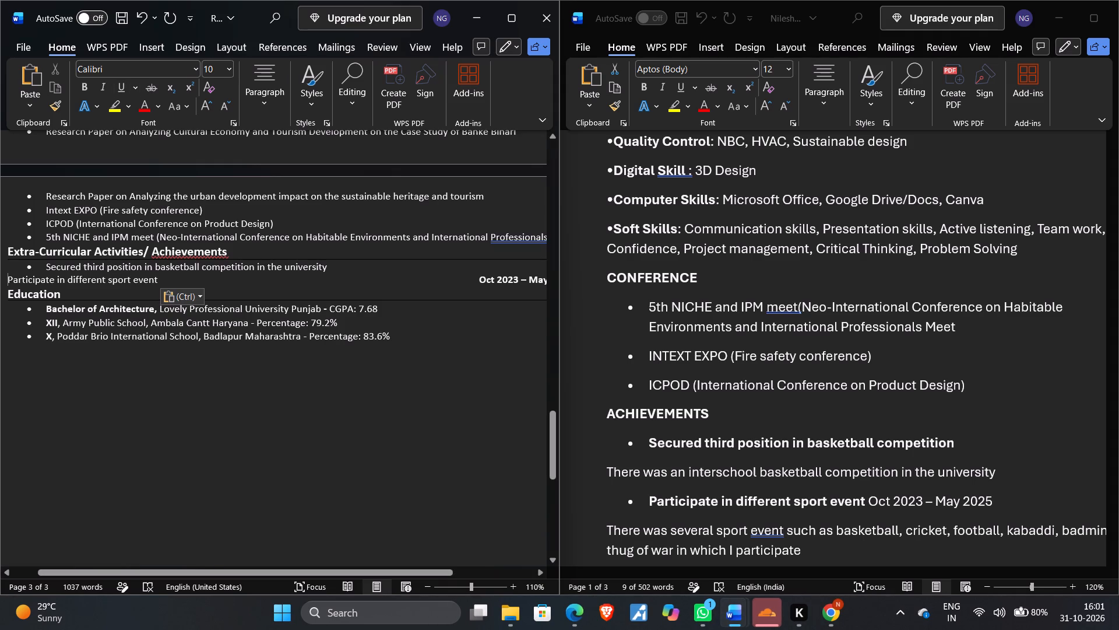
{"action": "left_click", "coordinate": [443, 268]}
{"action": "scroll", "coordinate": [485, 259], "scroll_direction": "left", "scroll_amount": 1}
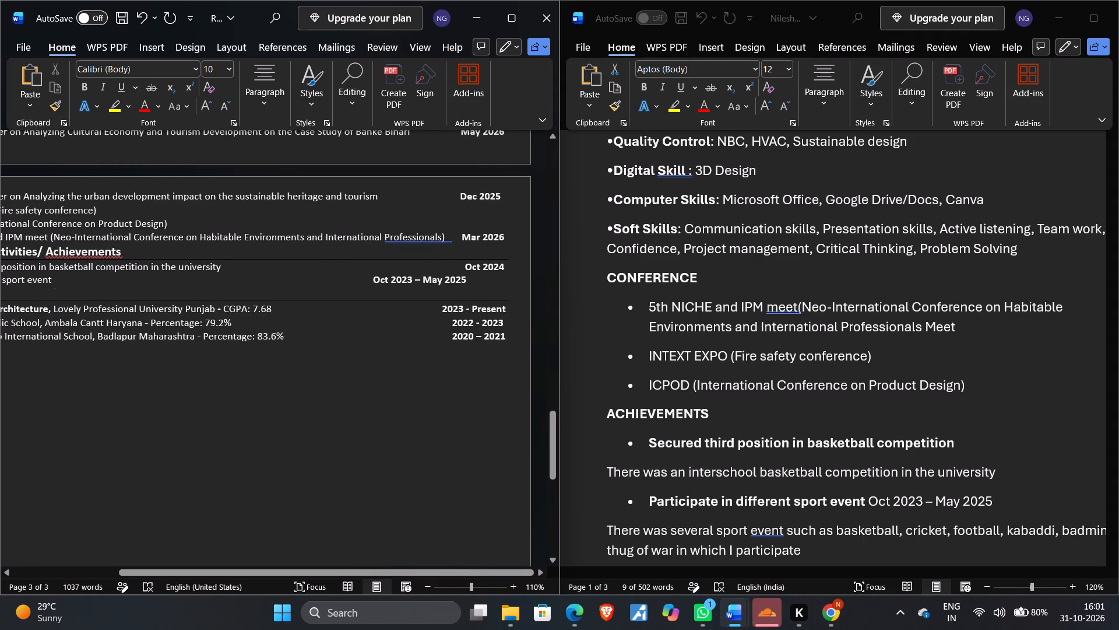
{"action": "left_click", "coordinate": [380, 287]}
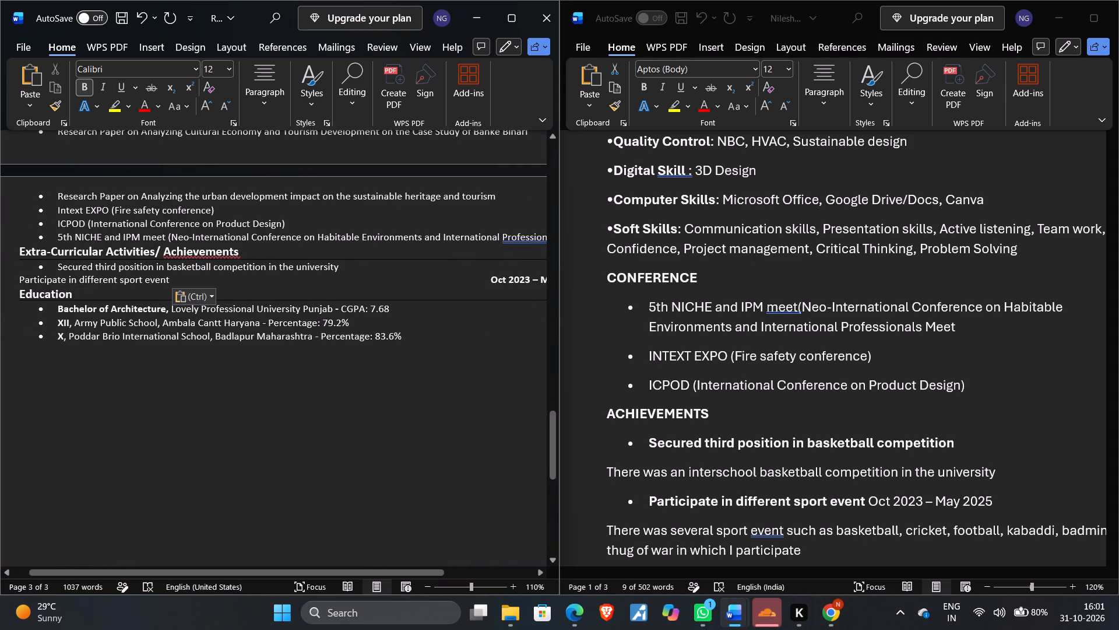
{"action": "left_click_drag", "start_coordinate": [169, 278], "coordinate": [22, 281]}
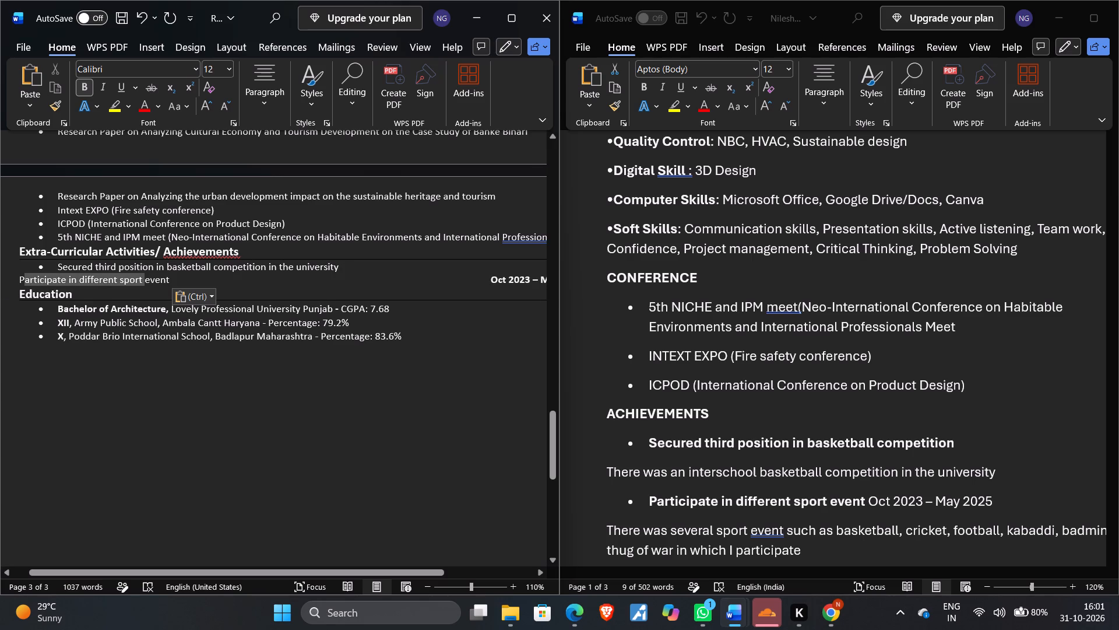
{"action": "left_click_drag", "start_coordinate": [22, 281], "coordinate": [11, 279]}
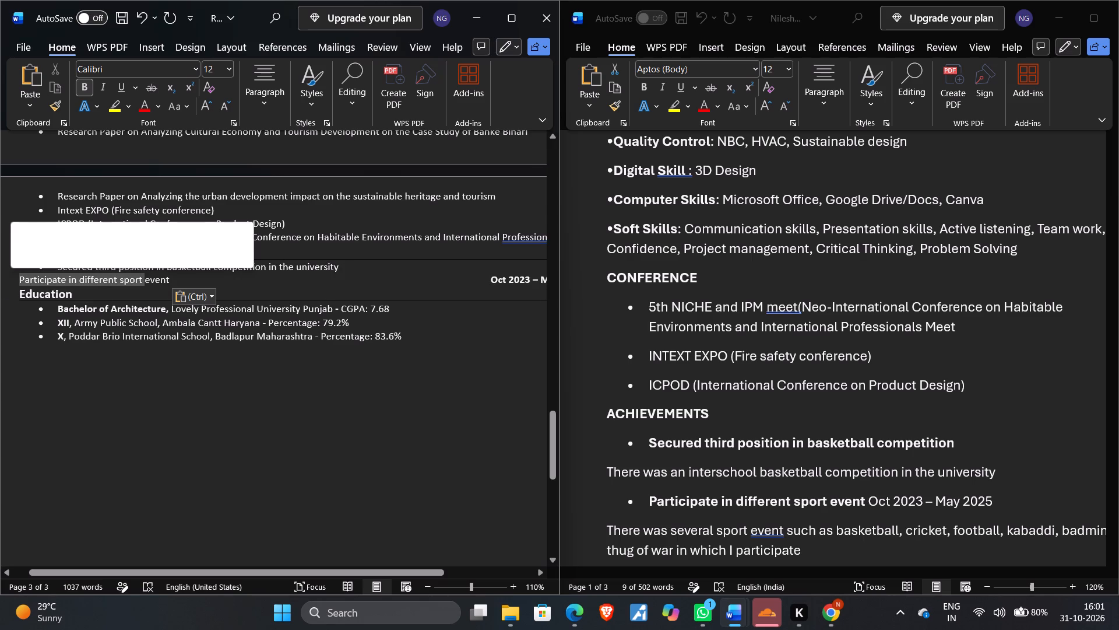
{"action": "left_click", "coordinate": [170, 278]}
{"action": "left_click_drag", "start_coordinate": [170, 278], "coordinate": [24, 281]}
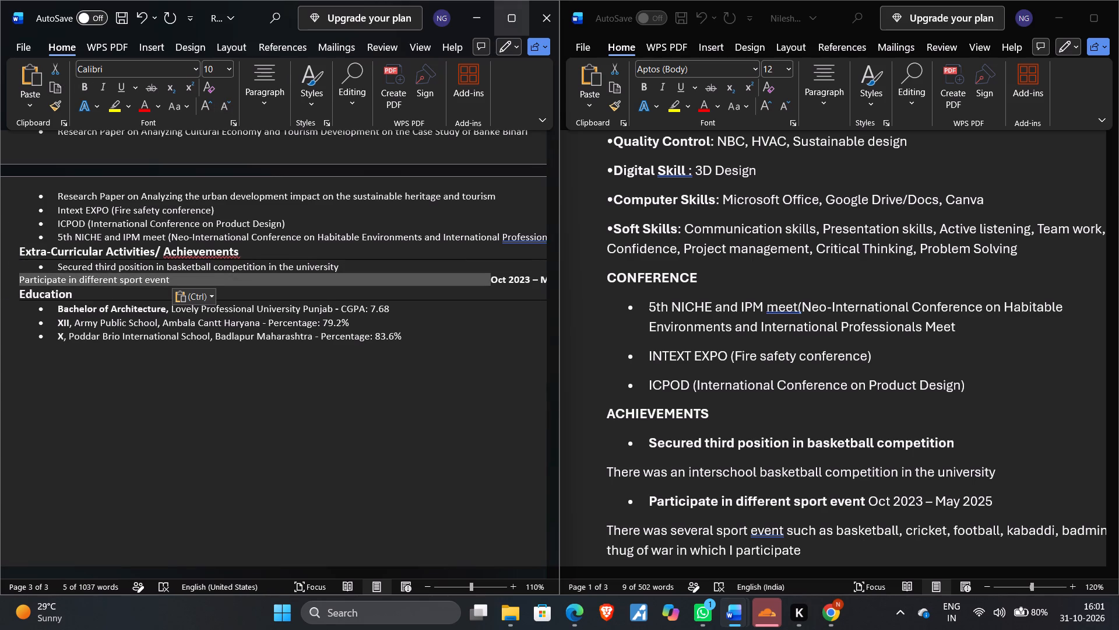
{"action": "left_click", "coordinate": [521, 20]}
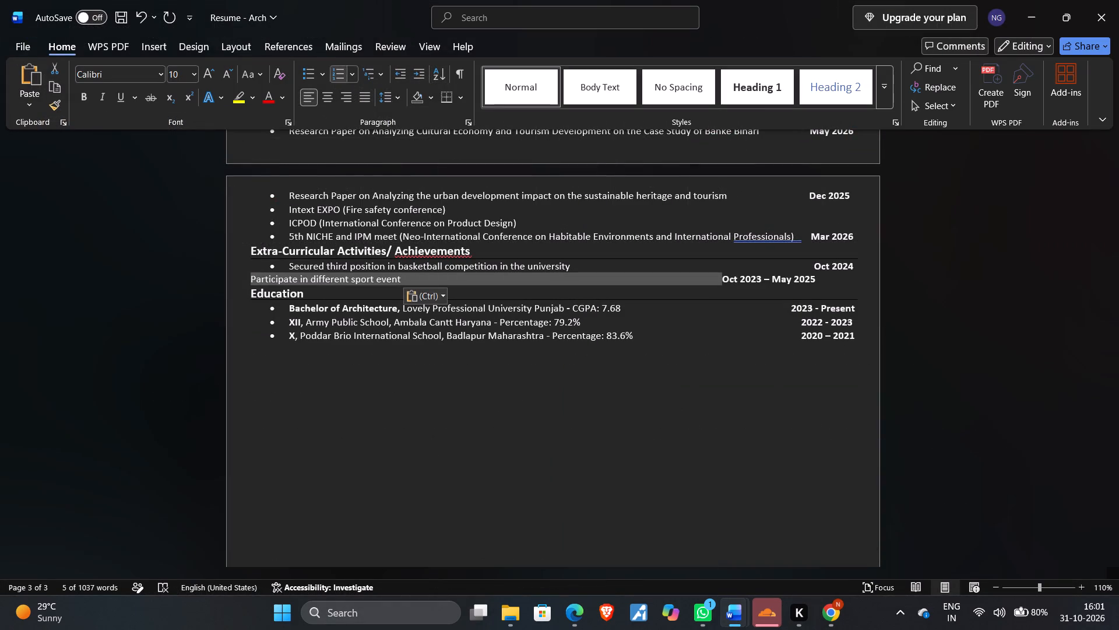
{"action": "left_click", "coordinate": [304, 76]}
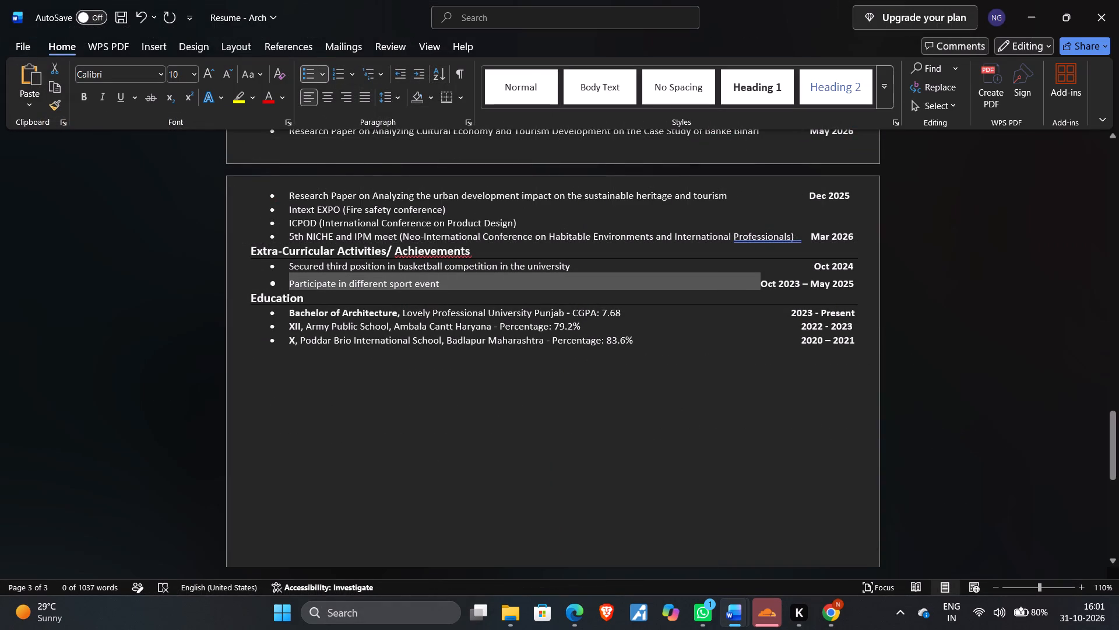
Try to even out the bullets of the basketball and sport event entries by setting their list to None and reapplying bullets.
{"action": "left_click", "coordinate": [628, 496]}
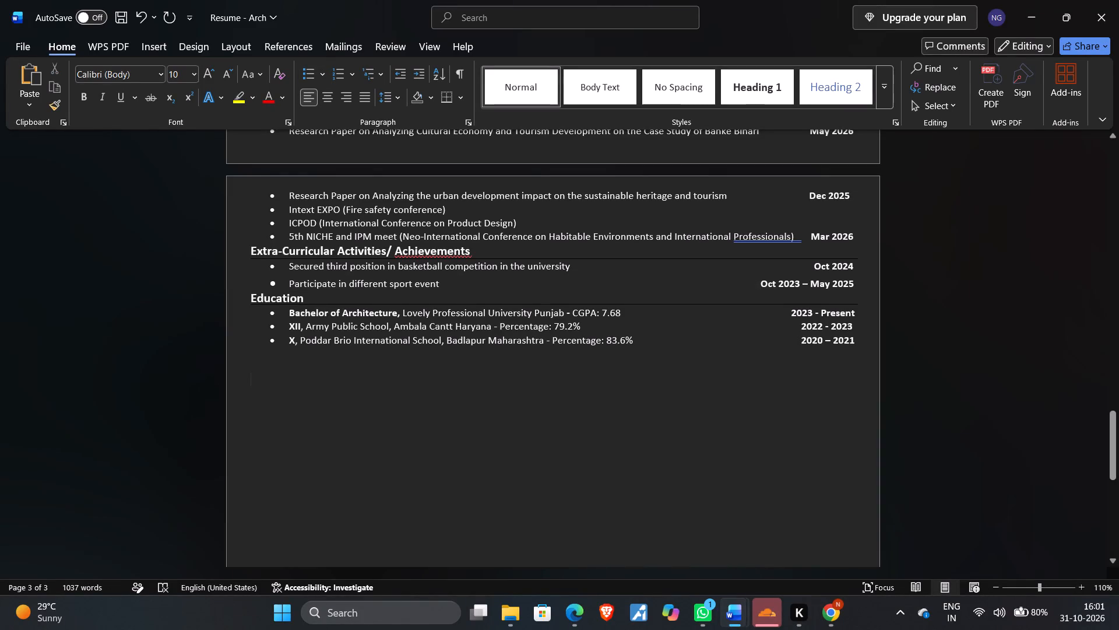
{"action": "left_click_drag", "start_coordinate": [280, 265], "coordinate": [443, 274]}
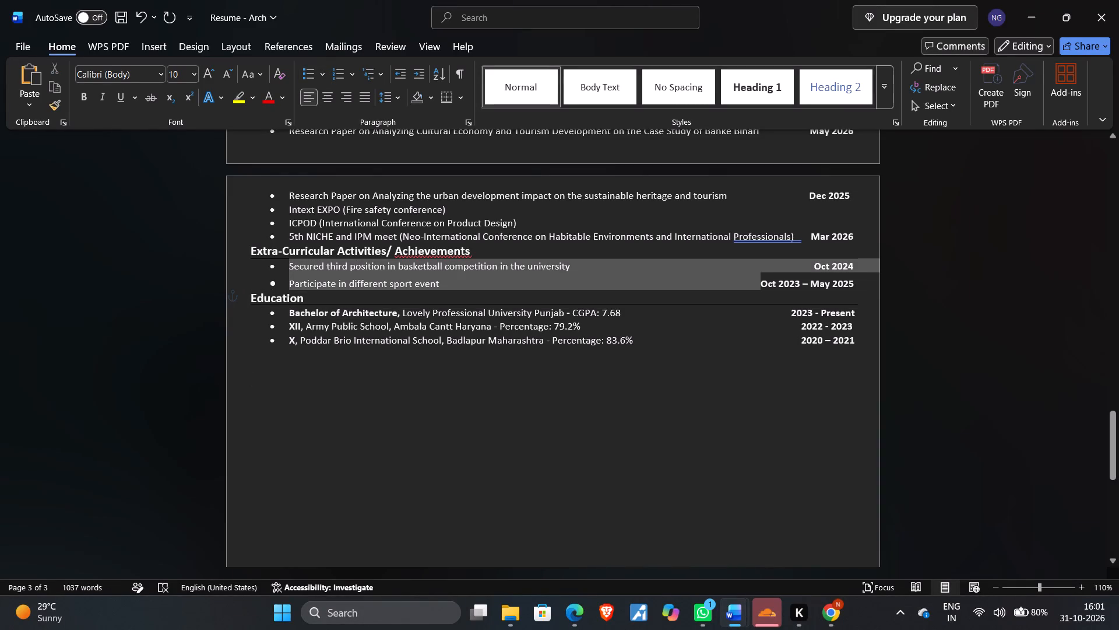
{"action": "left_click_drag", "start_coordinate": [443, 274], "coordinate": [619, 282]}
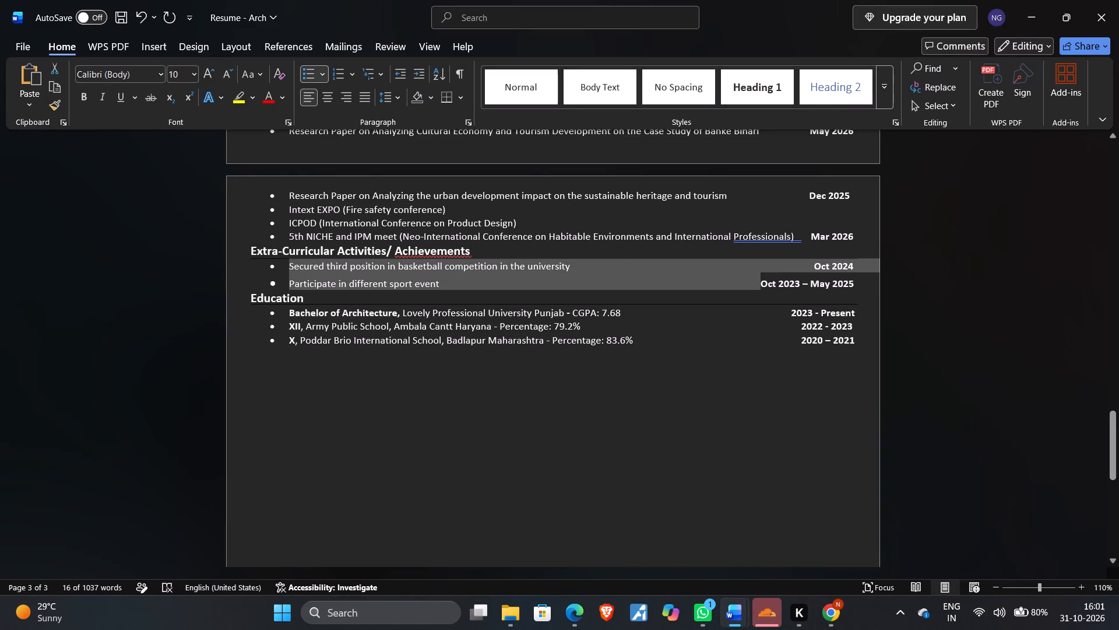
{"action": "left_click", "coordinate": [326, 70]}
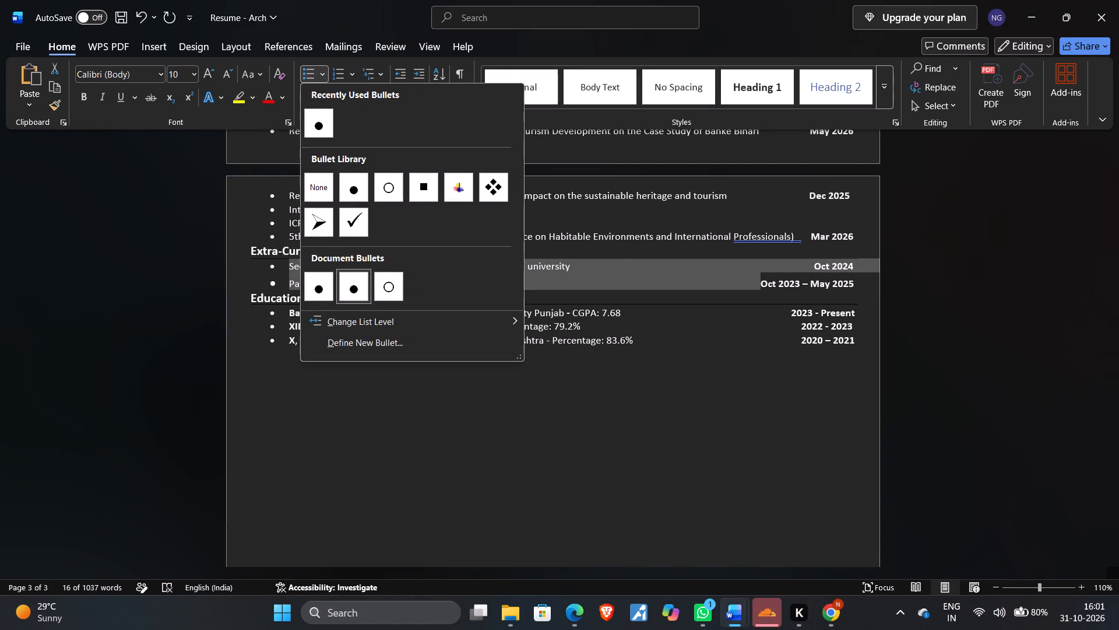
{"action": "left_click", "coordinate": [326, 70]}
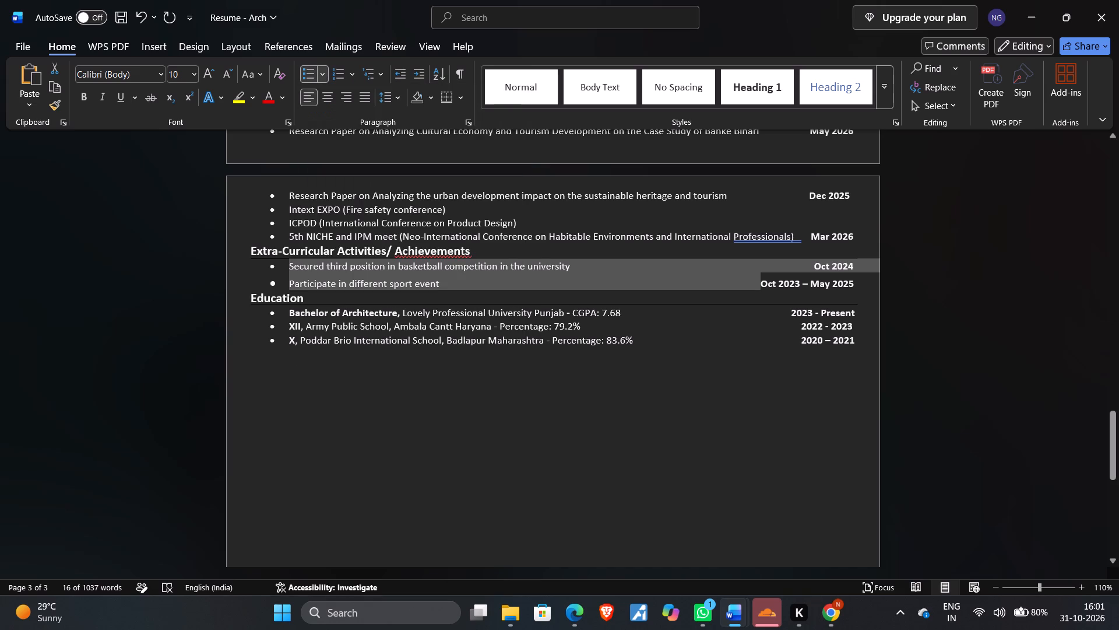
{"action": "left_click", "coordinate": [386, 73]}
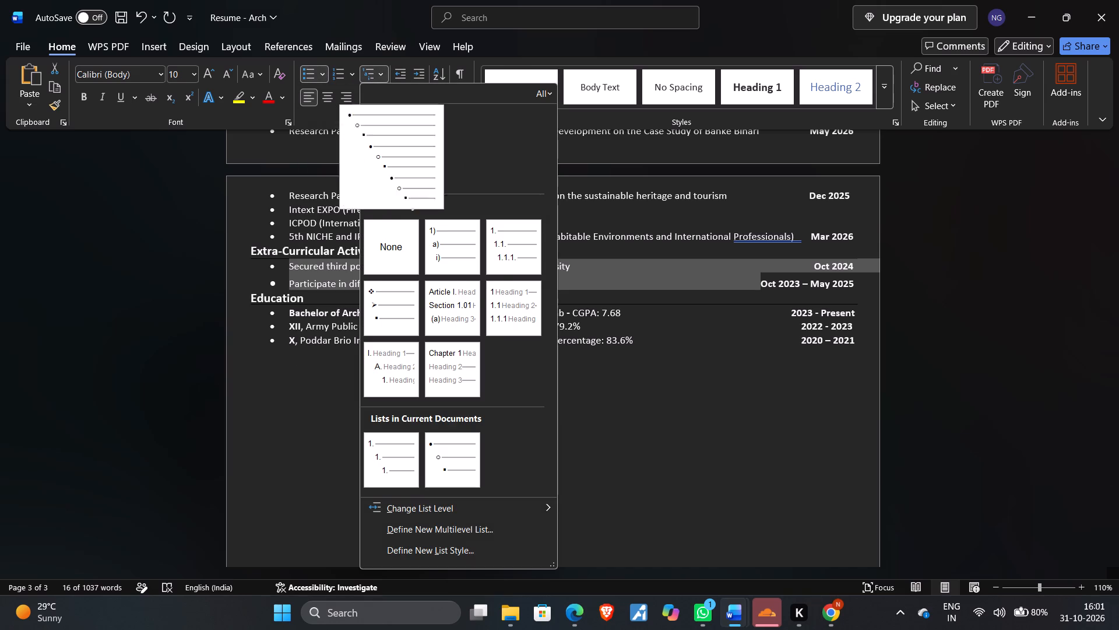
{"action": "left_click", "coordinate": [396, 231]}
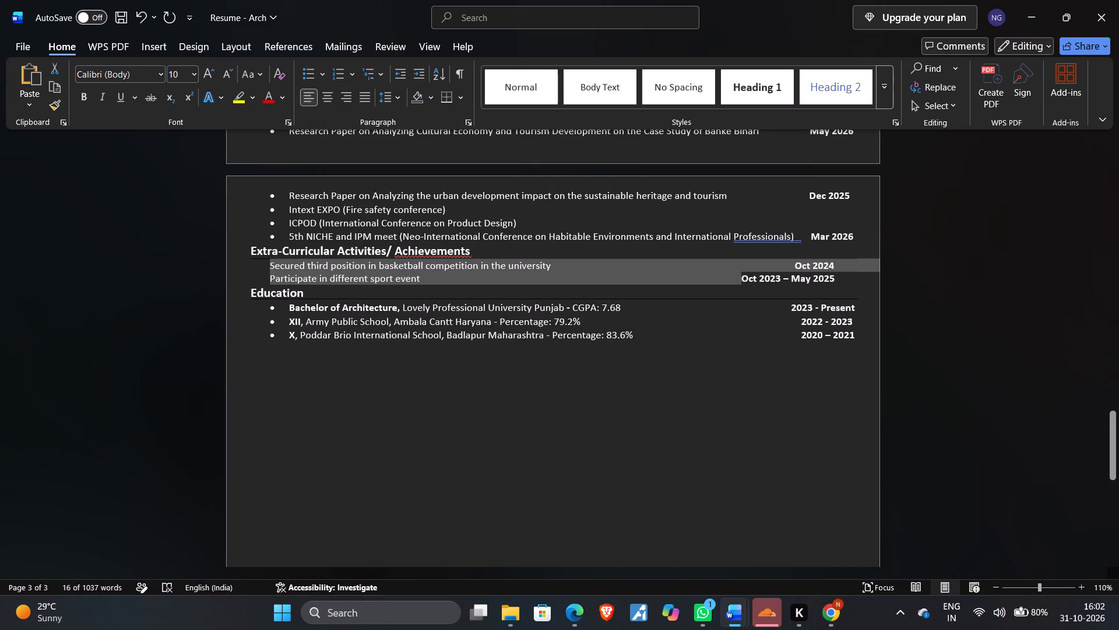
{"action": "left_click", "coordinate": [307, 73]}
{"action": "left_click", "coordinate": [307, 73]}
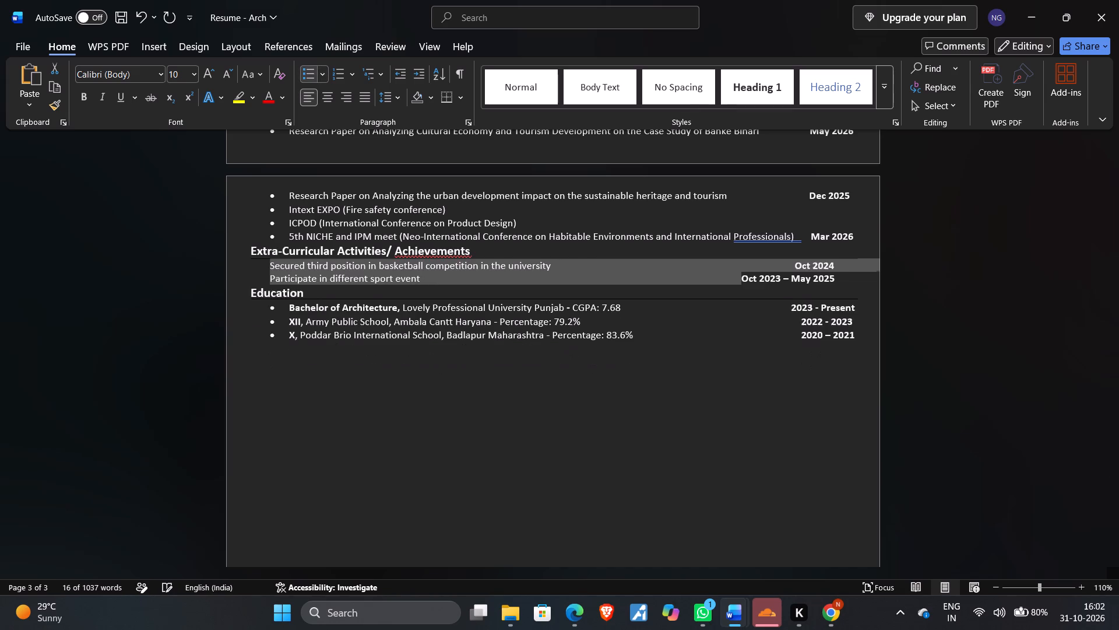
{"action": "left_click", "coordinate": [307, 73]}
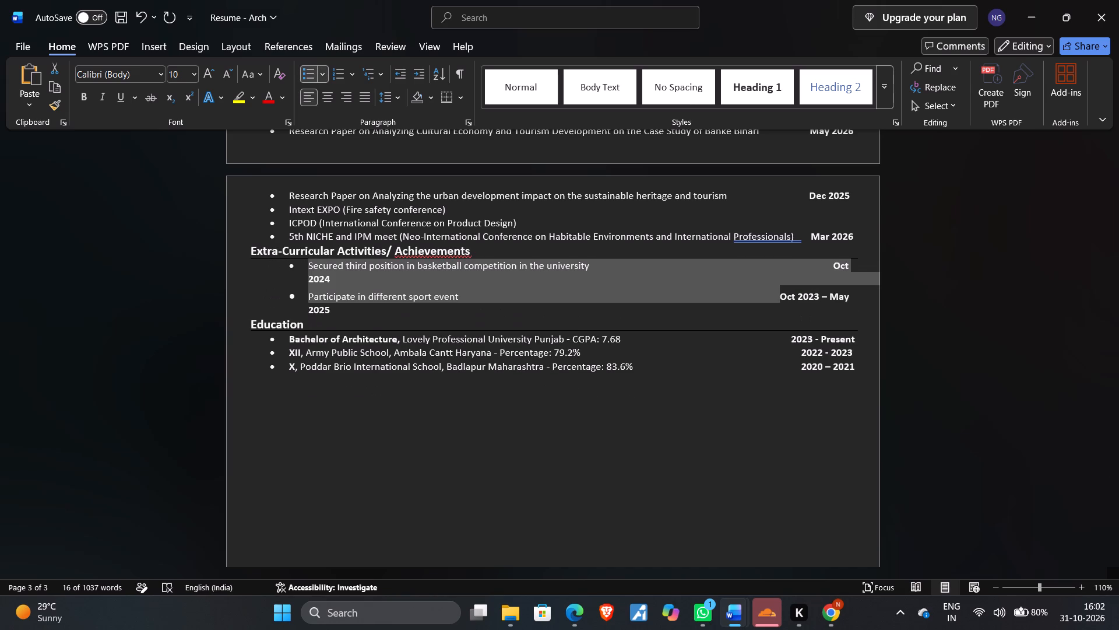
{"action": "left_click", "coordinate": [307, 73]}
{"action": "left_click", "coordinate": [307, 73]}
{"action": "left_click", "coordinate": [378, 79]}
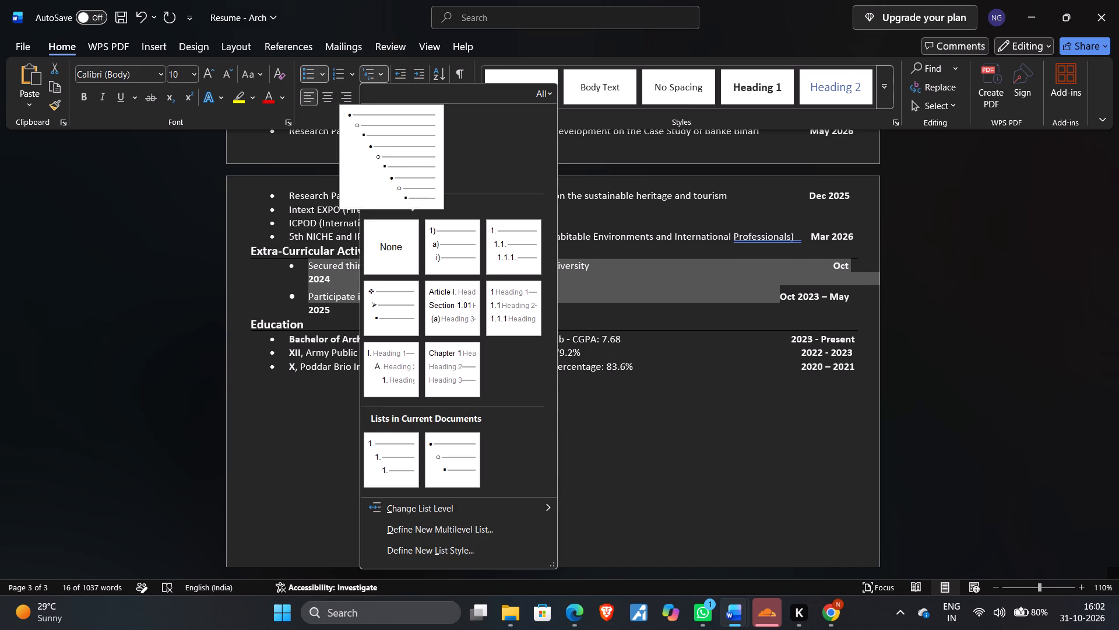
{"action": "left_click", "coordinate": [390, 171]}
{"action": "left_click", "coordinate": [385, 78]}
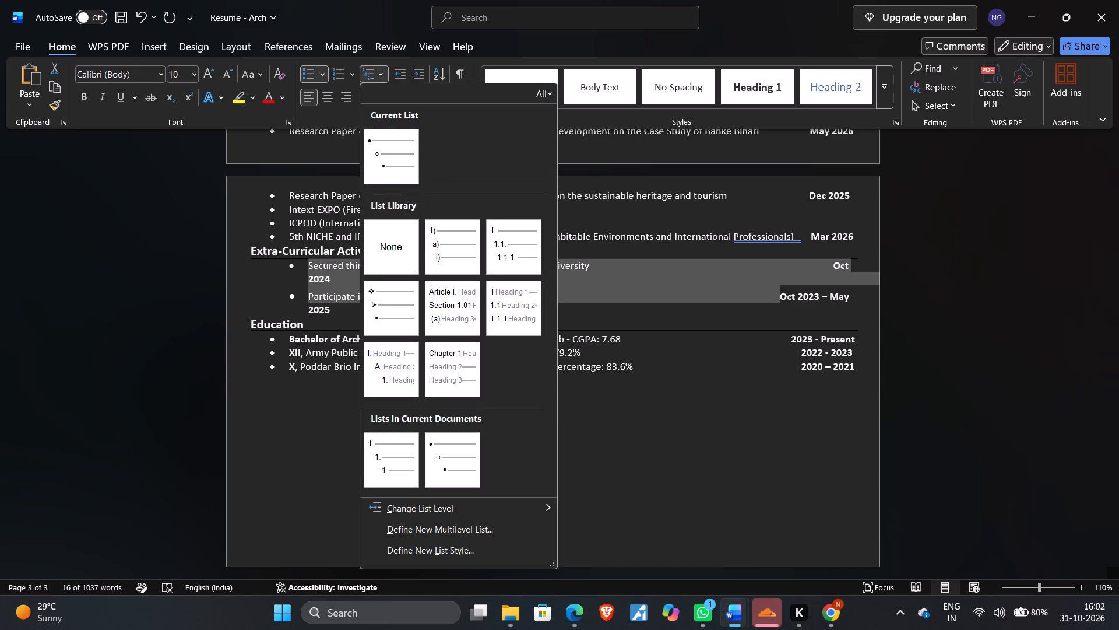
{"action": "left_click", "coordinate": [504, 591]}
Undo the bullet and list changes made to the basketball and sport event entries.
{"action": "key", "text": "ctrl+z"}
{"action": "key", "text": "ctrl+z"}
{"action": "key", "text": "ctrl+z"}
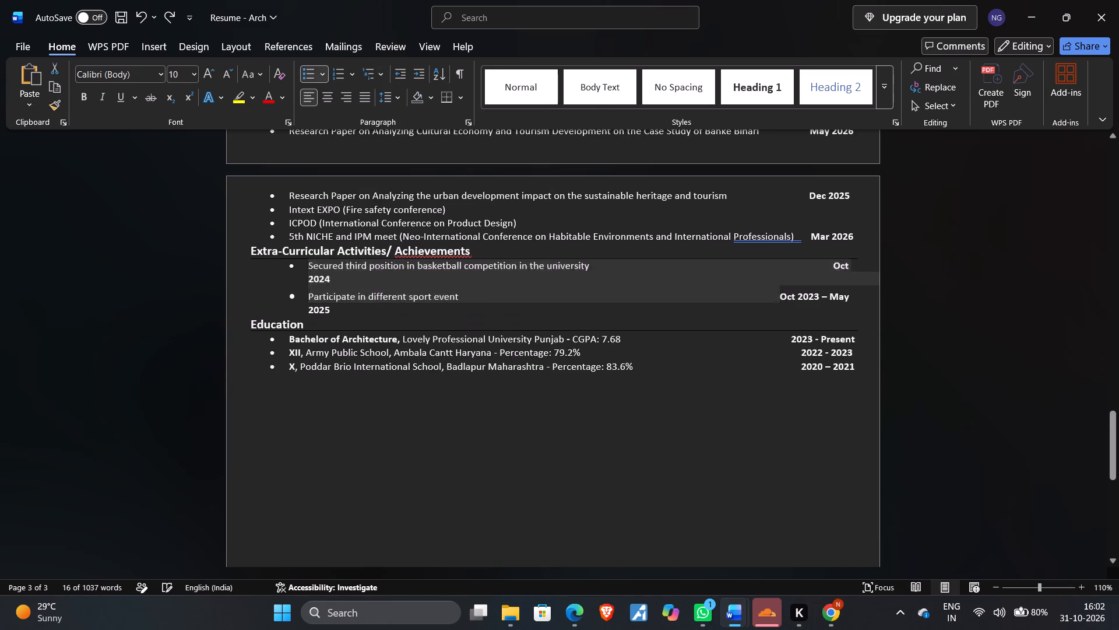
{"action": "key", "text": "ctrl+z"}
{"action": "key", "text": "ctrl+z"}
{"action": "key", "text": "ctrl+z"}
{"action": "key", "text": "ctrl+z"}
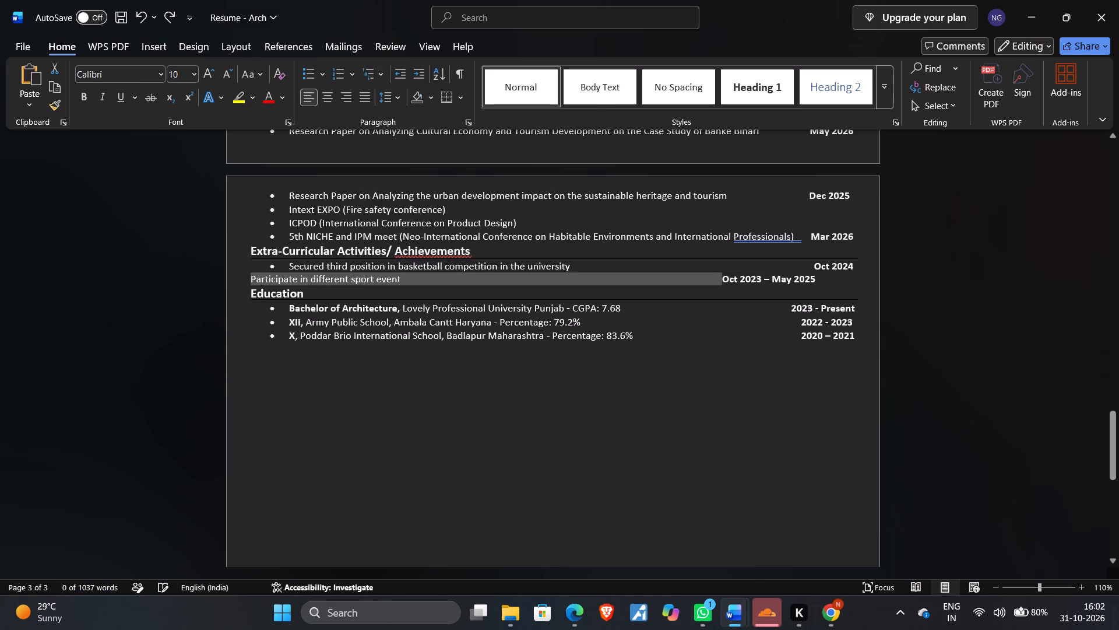
Move the basketball entry with its Oct 2024 date into a new bullet directly above, restore "Secured", and leave an empty bullet beneath.
{"action": "left_click", "coordinate": [276, 264]}
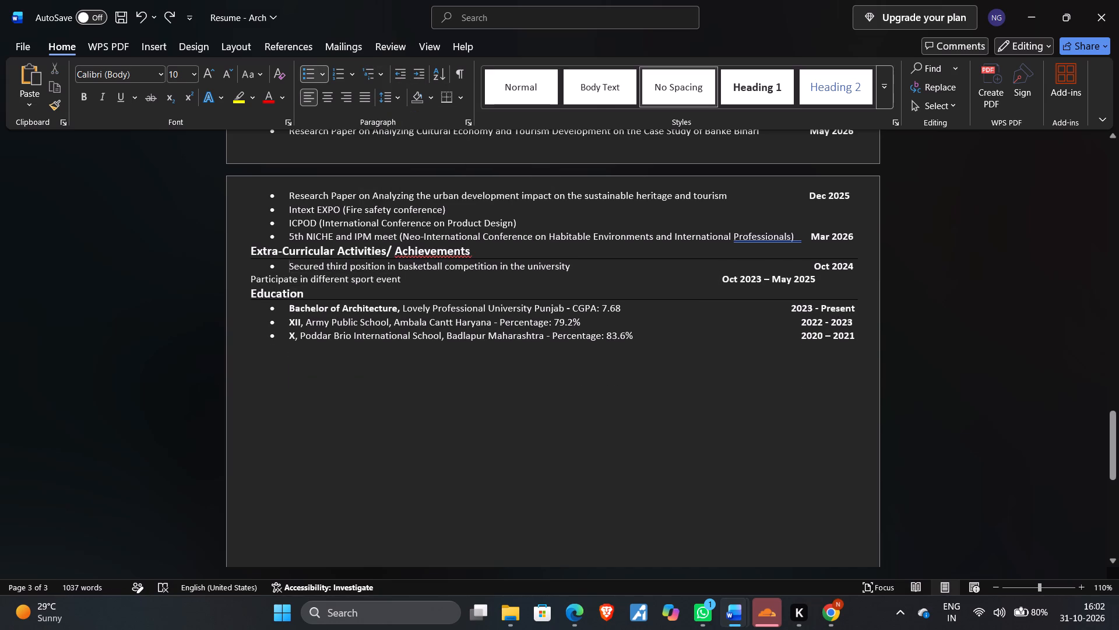
{"action": "key", "text": "Return"}
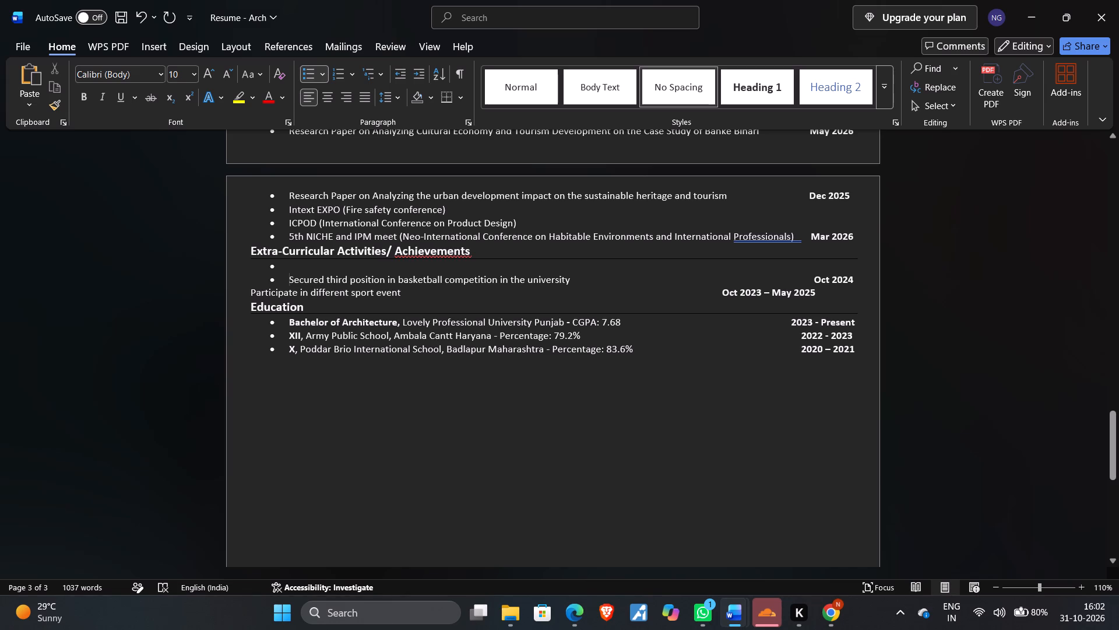
{"action": "left_click_drag", "start_coordinate": [292, 281], "coordinate": [702, 271]}
{"action": "left_click_drag", "start_coordinate": [702, 271], "coordinate": [861, 276]}
{"action": "key", "text": "ctrl+x"}
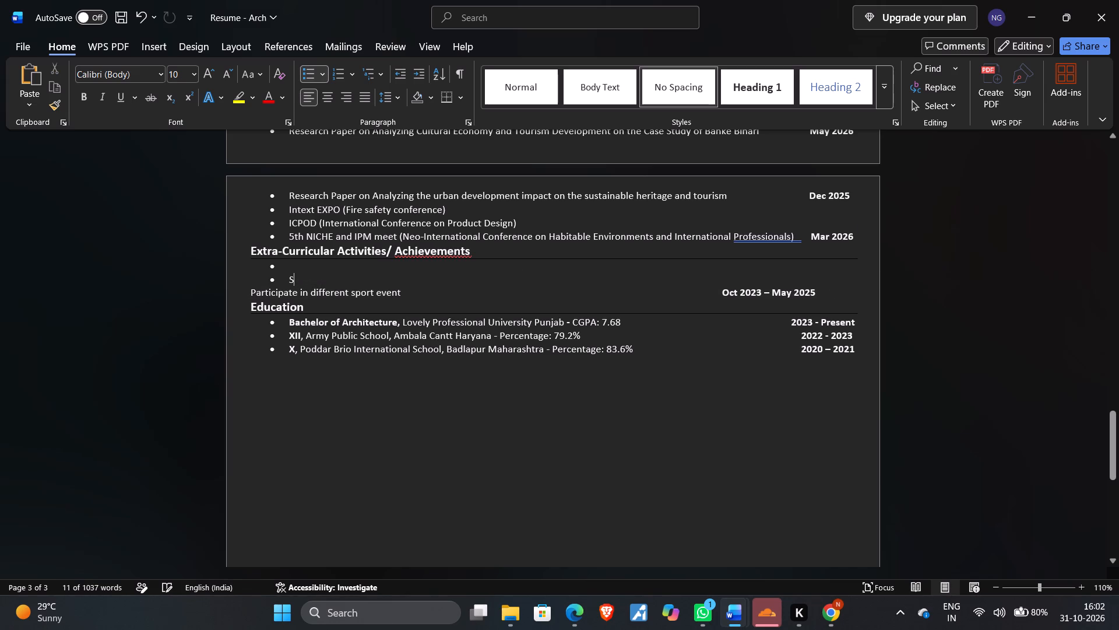
{"action": "left_click", "coordinate": [273, 267]}
{"action": "left_click", "coordinate": [297, 264]}
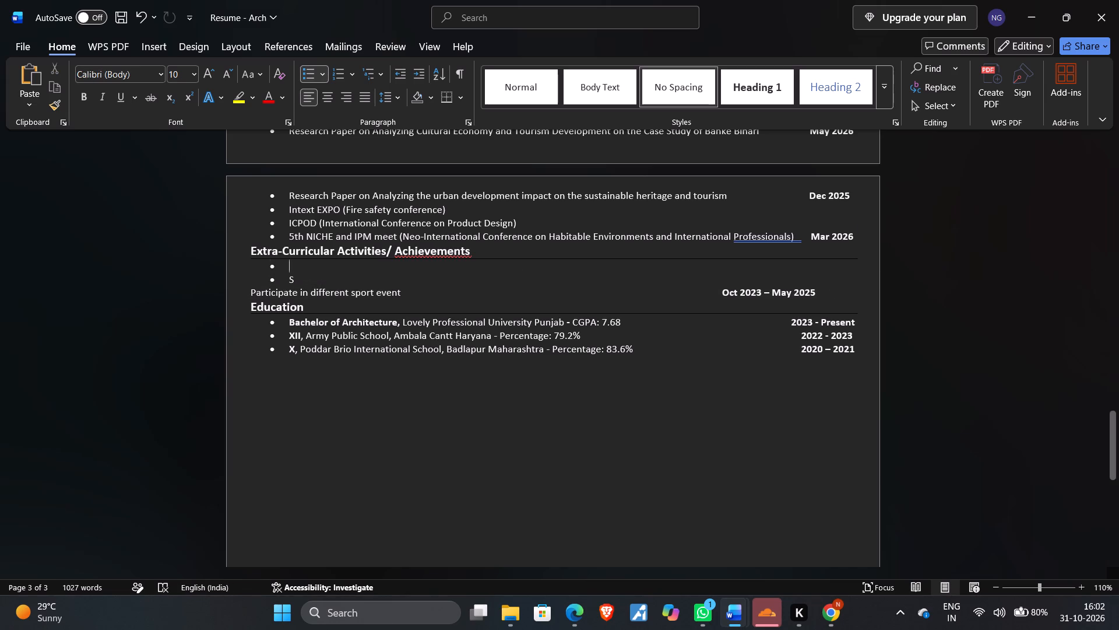
{"action": "key", "text": "ctrl+v"}
{"action": "left_click", "coordinate": [280, 280]}
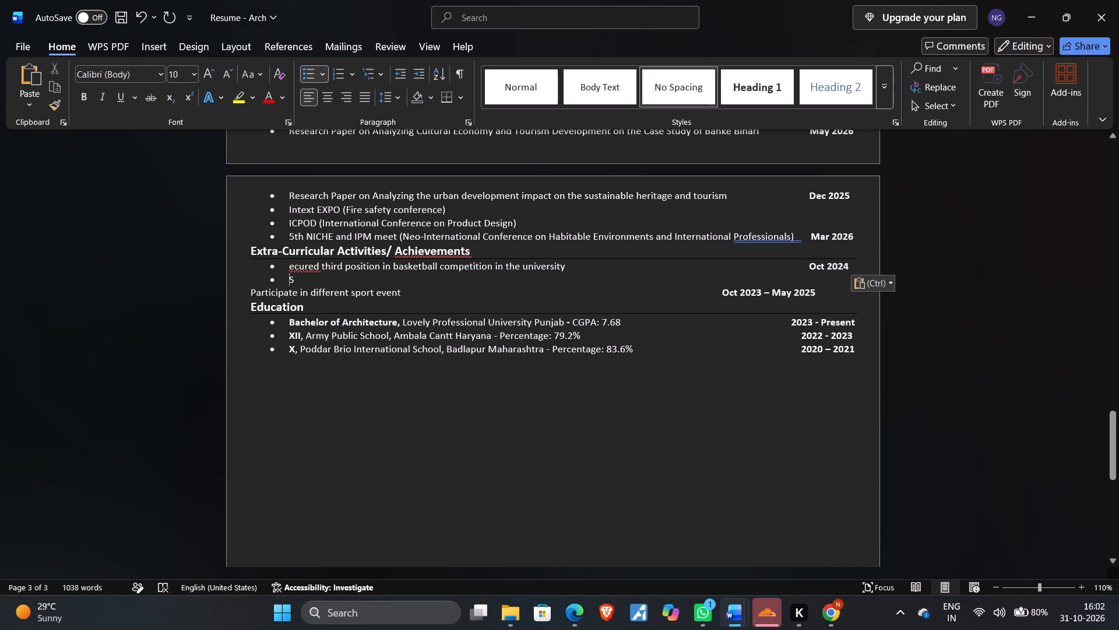
{"action": "left_click", "coordinate": [297, 282]}
{"action": "key", "text": "BackSpace"}
{"action": "key", "text": "BackSpace"}
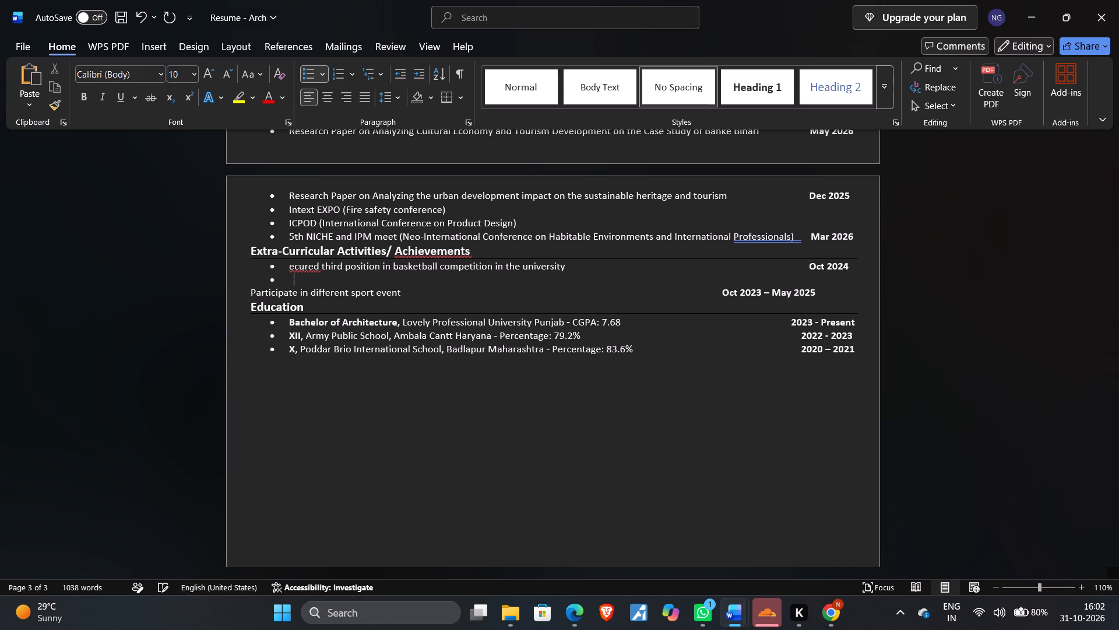
{"action": "key", "text": "Up"}
{"action": "key", "text": "s"}
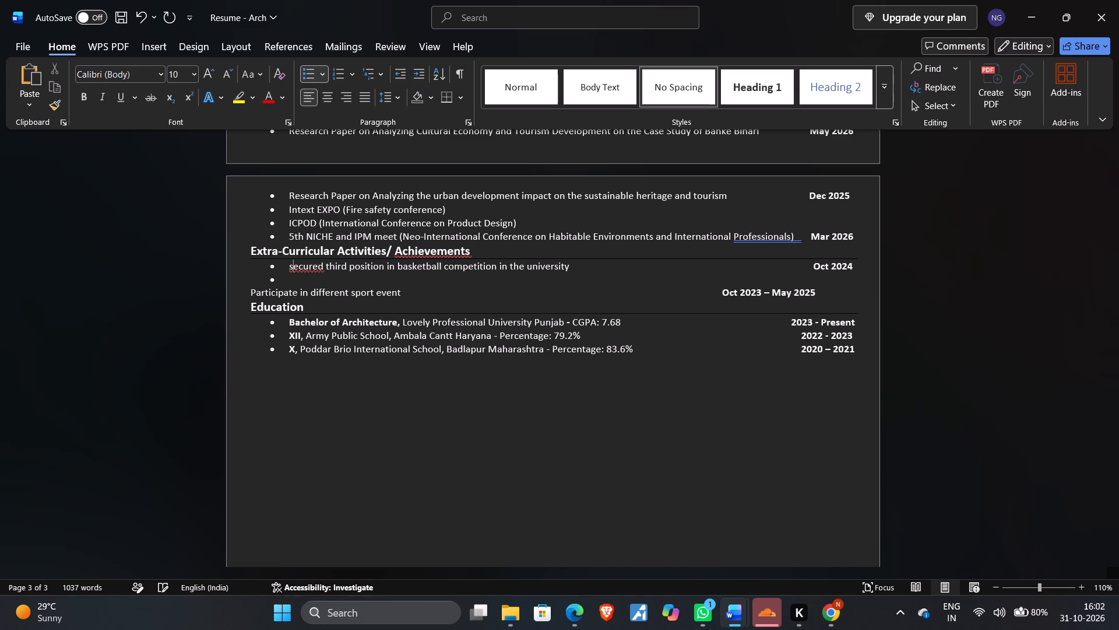
{"action": "key", "text": "BackSpace"}
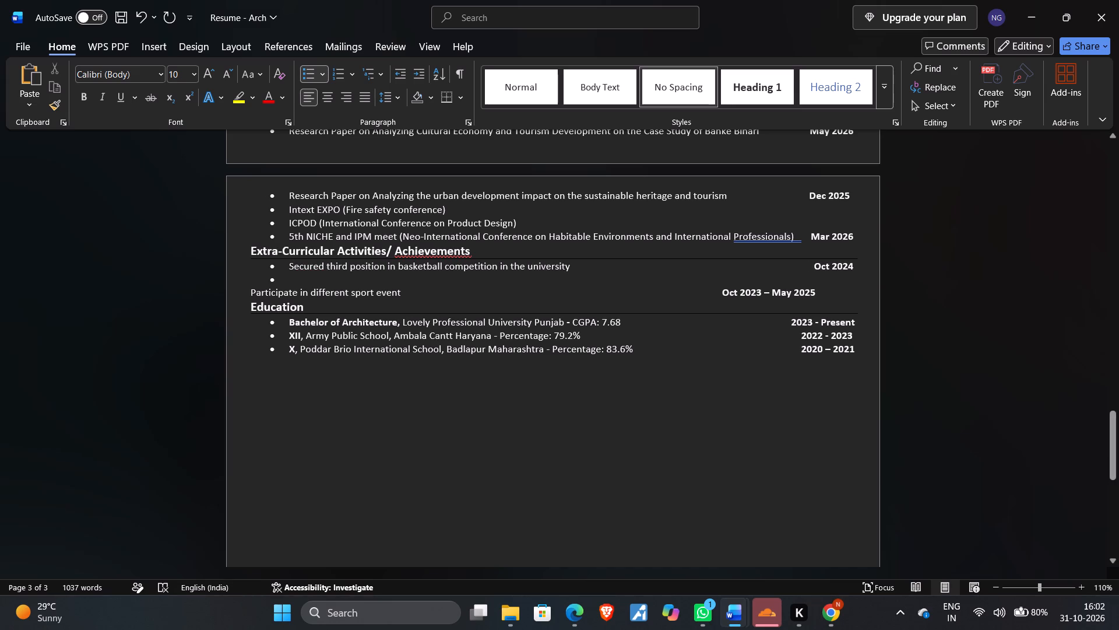
Move the text "Participate in different sport event" into the empty bullet below the basketball entry, without a leading space.
{"action": "left_click_drag", "start_coordinate": [248, 289], "coordinate": [390, 288]}
{"action": "key", "text": "ctrl+x"}
{"action": "left_click", "coordinate": [290, 282]}
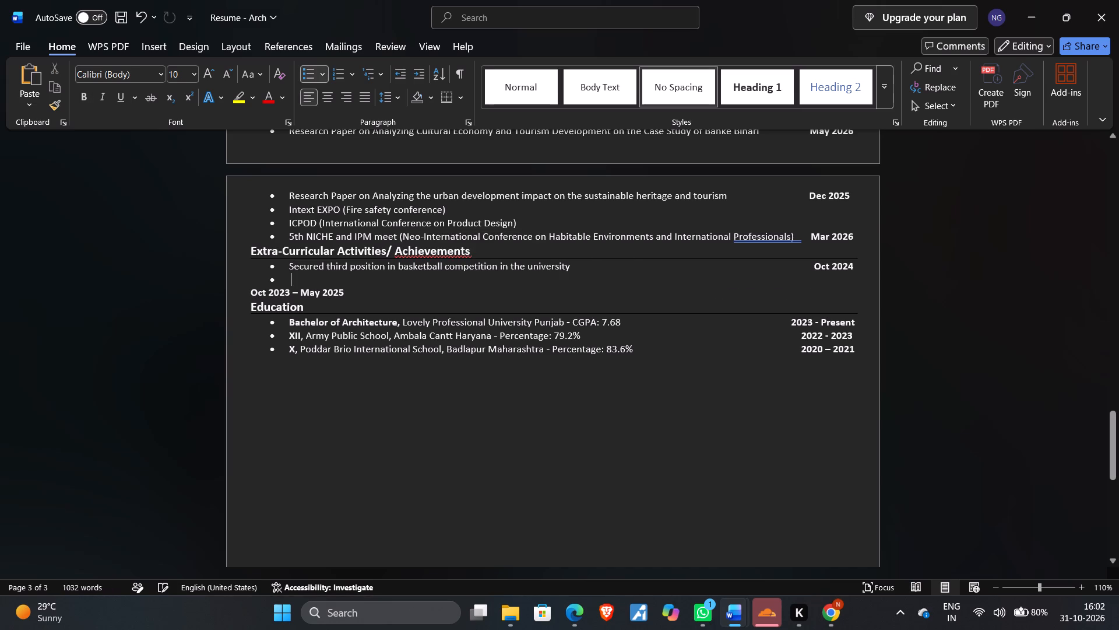
{"action": "key", "text": "ctrl+v"}
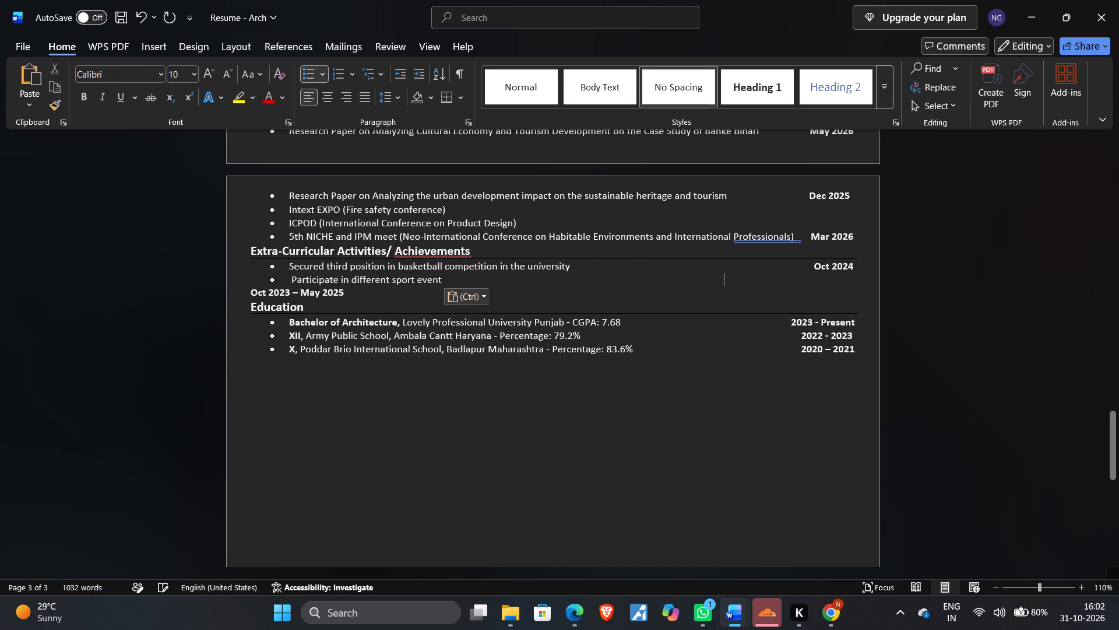
{"action": "left_click", "coordinate": [290, 282]}
{"action": "key", "text": "BackSpace"}
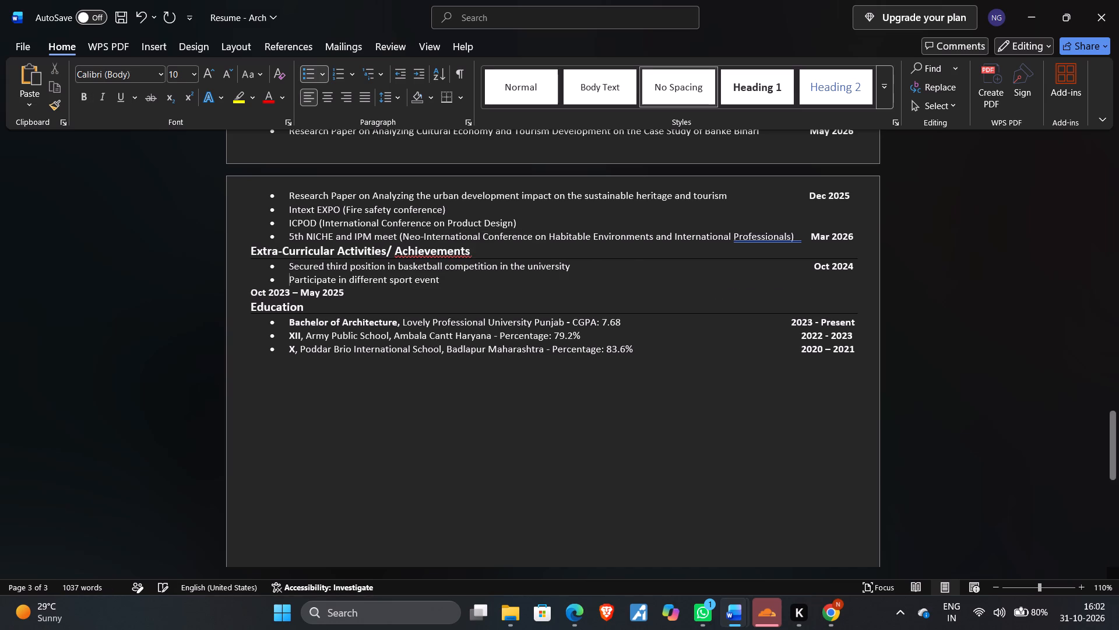
Cut the leftover "Oct 2023 – May 2025" date line from above the Education heading.
{"action": "left_click_drag", "start_coordinate": [248, 293], "coordinate": [342, 295]}
{"action": "key", "text": "ctrl+x"}
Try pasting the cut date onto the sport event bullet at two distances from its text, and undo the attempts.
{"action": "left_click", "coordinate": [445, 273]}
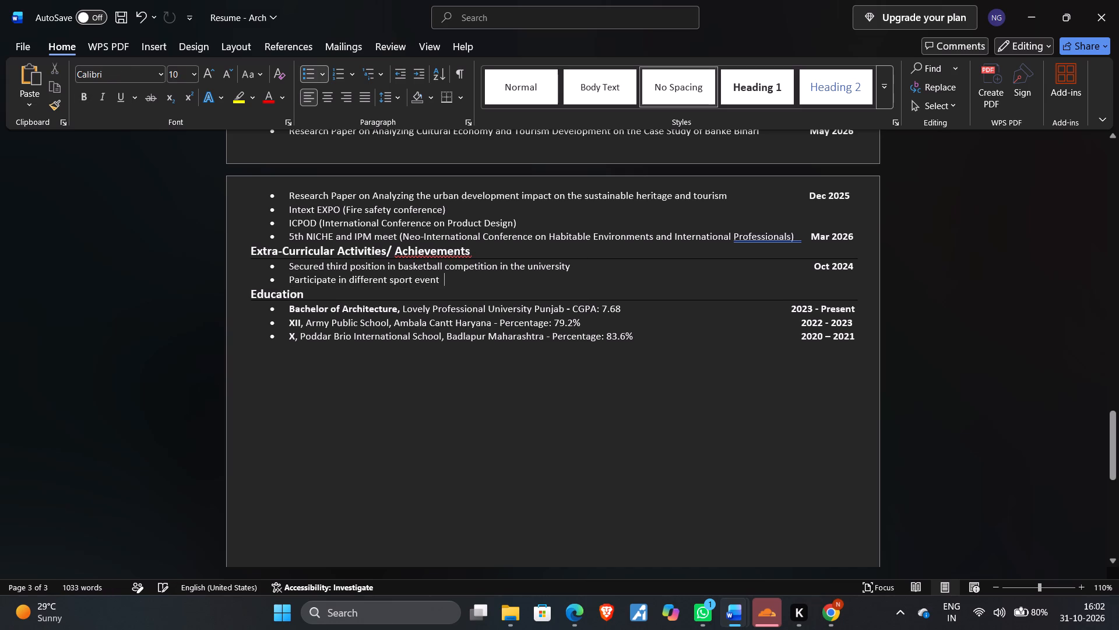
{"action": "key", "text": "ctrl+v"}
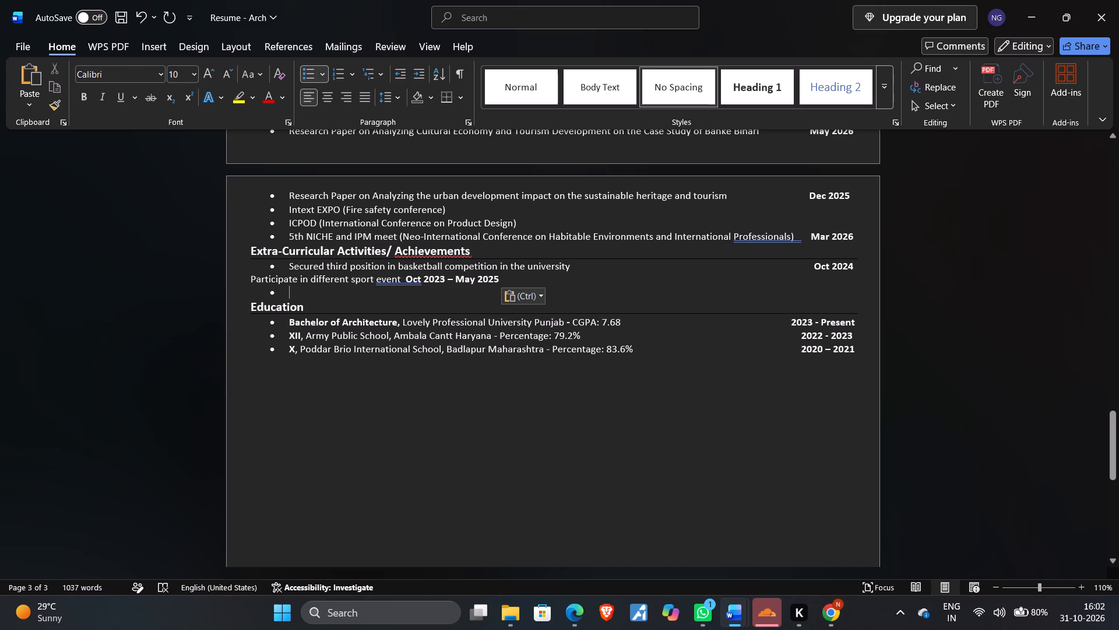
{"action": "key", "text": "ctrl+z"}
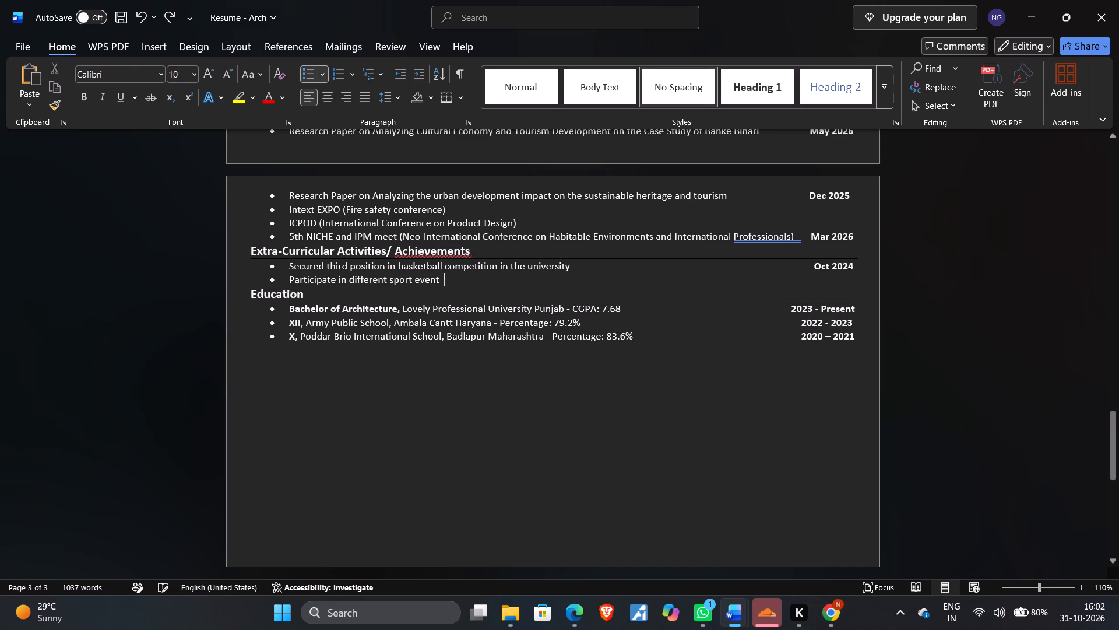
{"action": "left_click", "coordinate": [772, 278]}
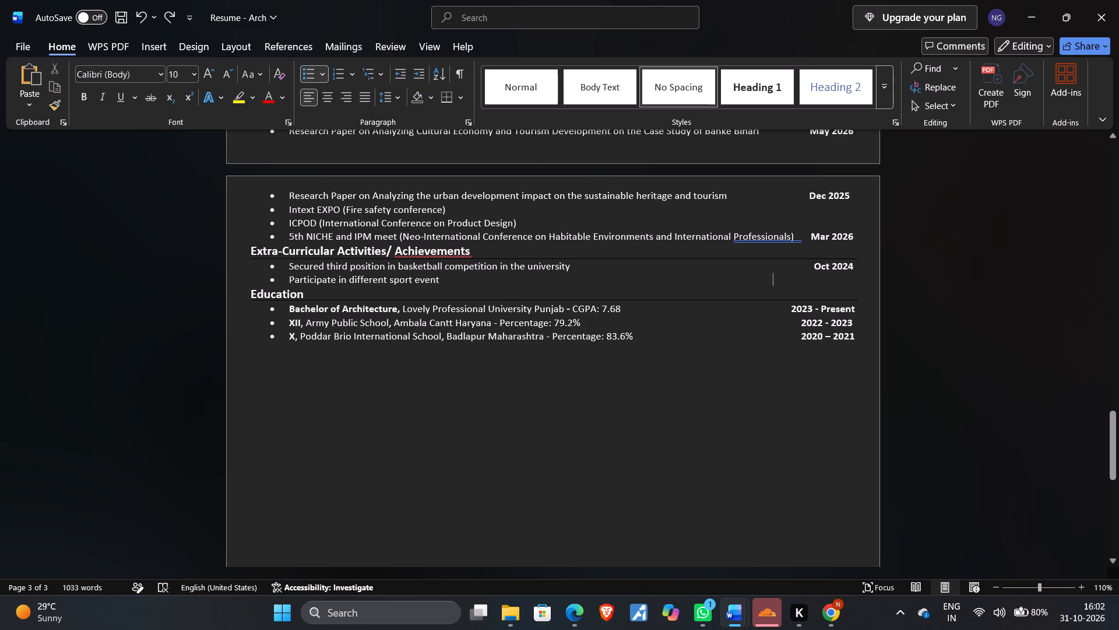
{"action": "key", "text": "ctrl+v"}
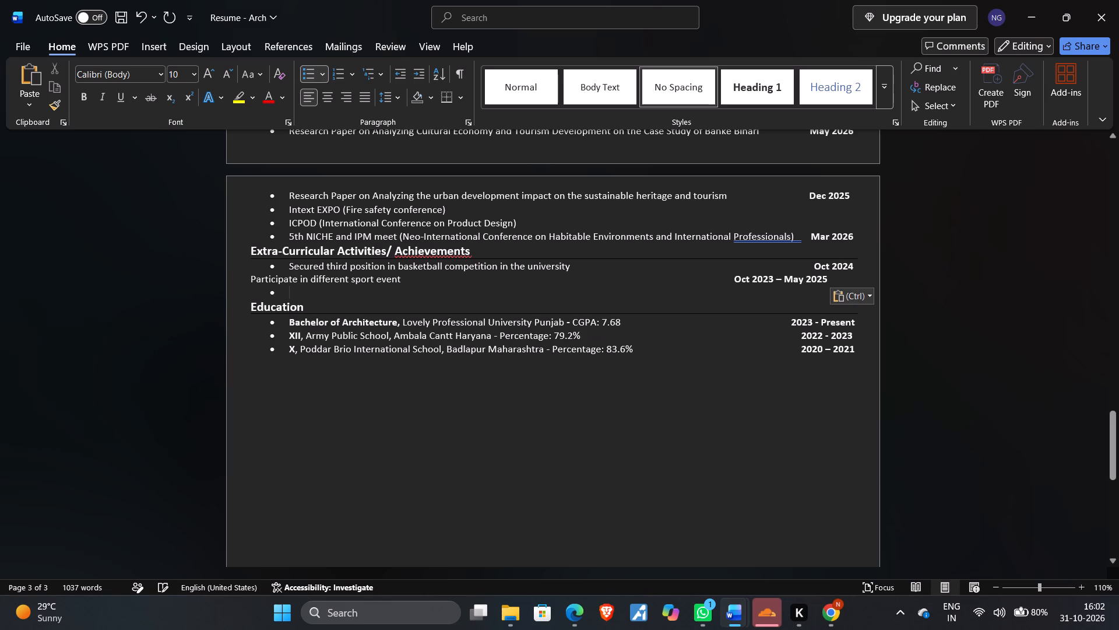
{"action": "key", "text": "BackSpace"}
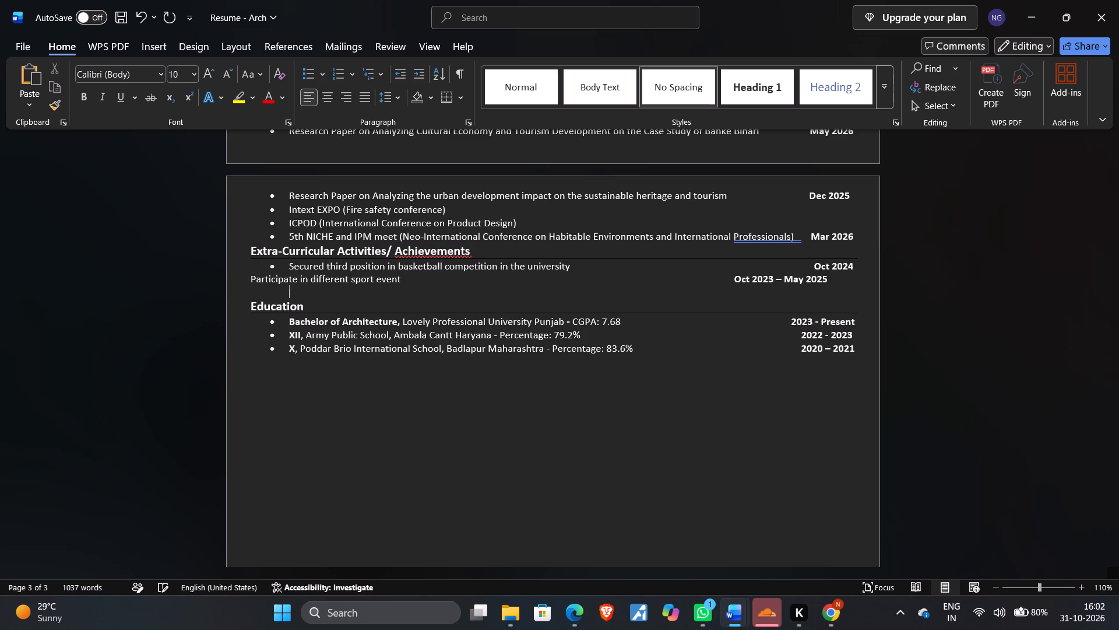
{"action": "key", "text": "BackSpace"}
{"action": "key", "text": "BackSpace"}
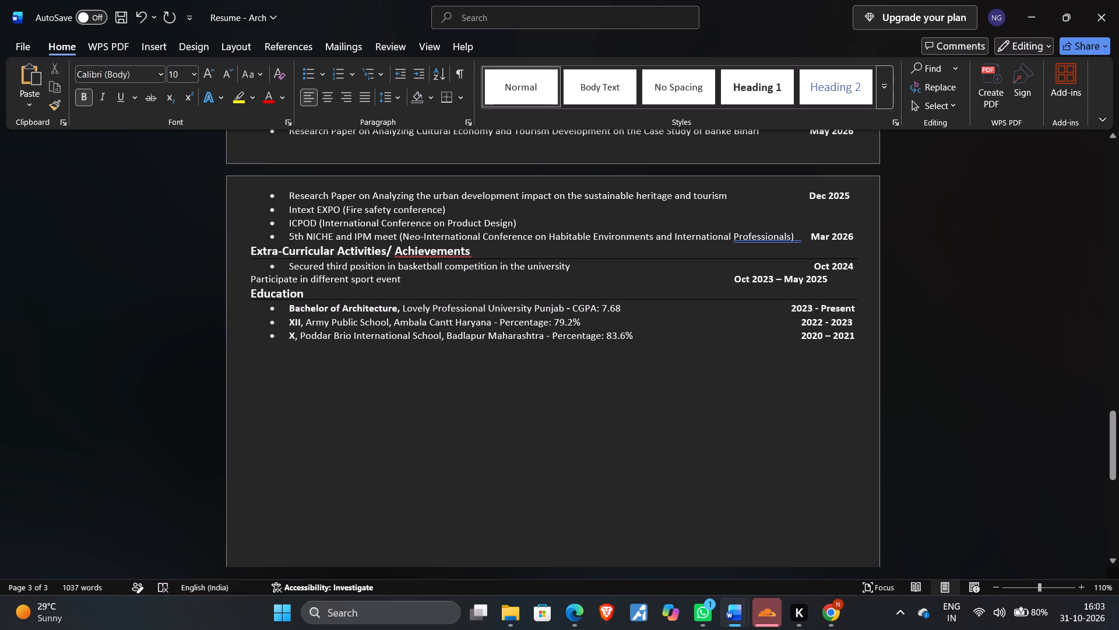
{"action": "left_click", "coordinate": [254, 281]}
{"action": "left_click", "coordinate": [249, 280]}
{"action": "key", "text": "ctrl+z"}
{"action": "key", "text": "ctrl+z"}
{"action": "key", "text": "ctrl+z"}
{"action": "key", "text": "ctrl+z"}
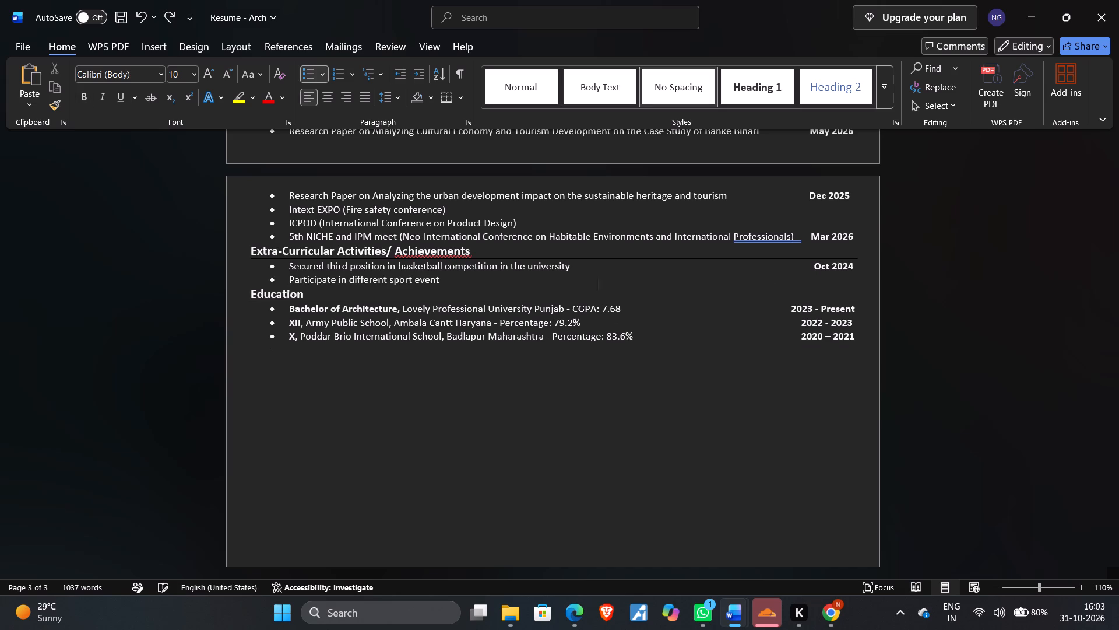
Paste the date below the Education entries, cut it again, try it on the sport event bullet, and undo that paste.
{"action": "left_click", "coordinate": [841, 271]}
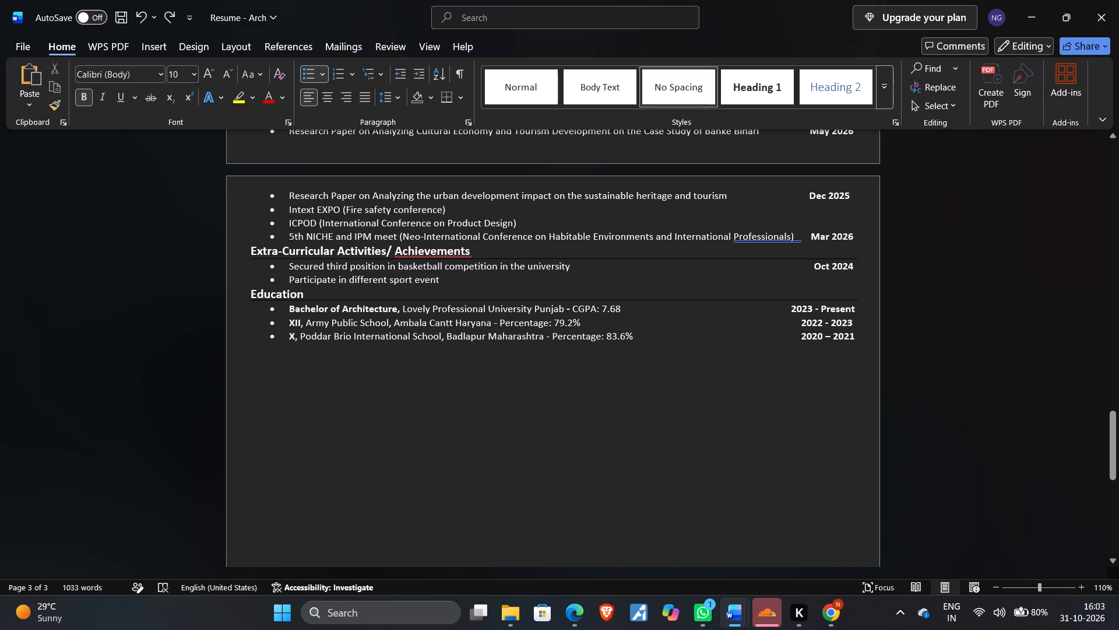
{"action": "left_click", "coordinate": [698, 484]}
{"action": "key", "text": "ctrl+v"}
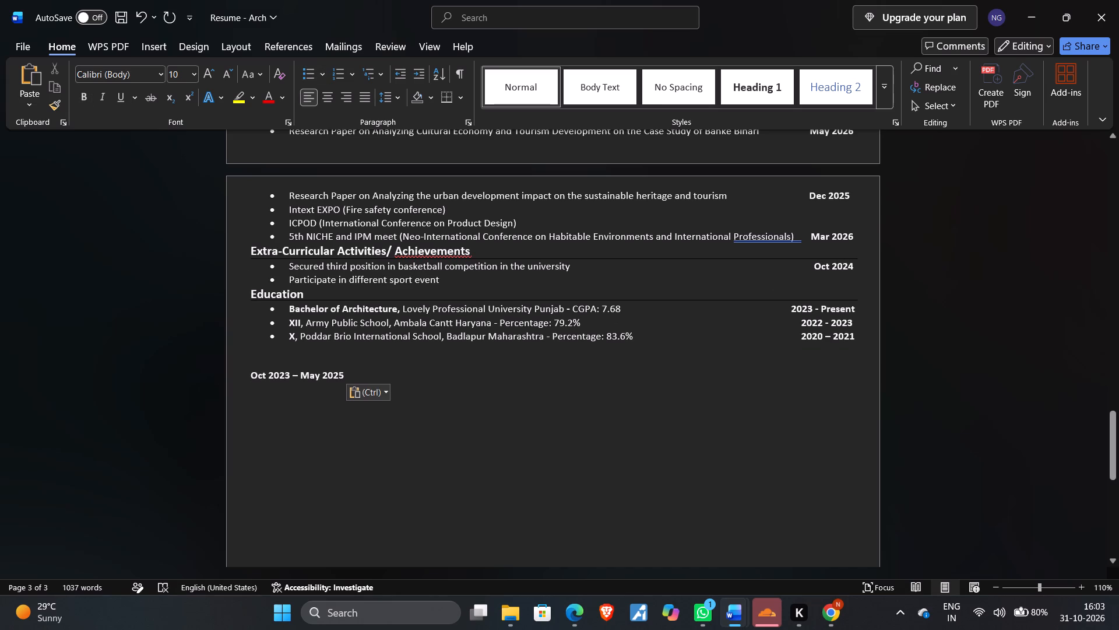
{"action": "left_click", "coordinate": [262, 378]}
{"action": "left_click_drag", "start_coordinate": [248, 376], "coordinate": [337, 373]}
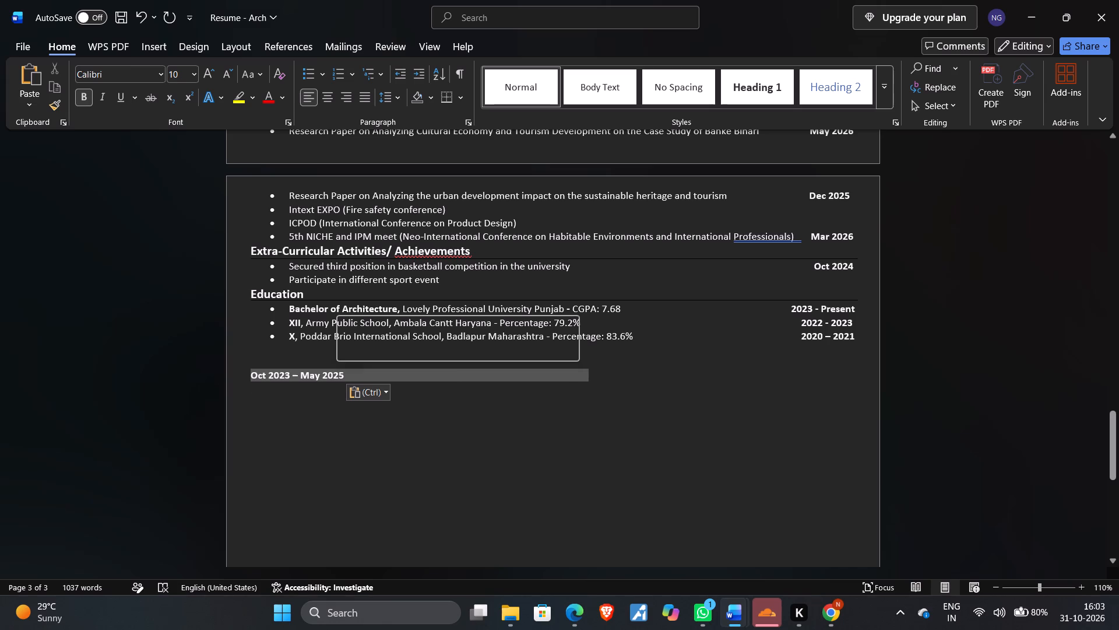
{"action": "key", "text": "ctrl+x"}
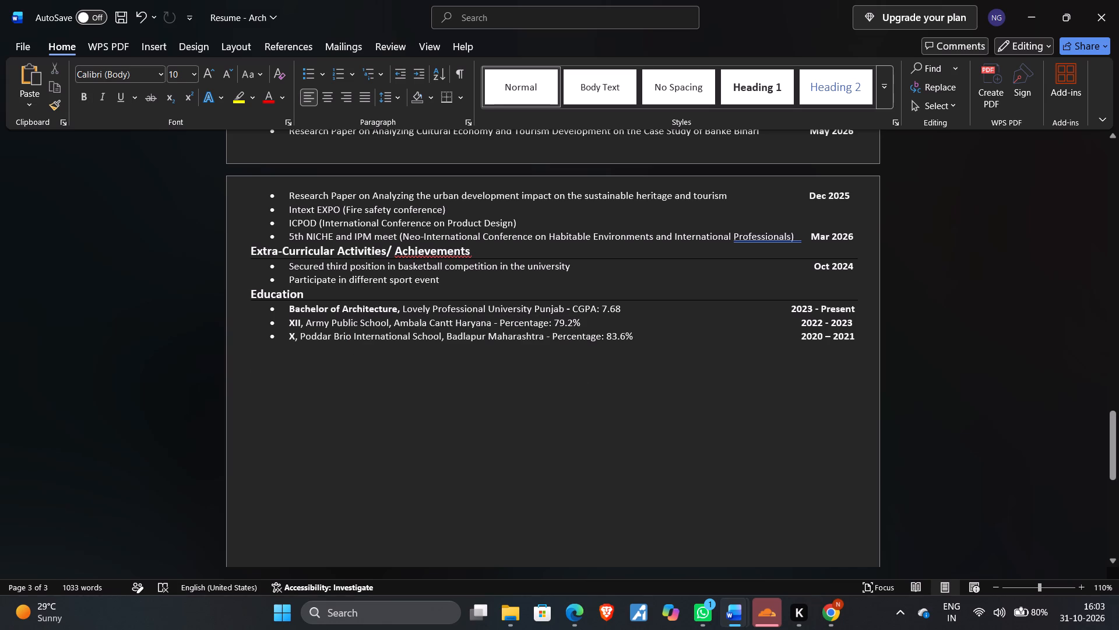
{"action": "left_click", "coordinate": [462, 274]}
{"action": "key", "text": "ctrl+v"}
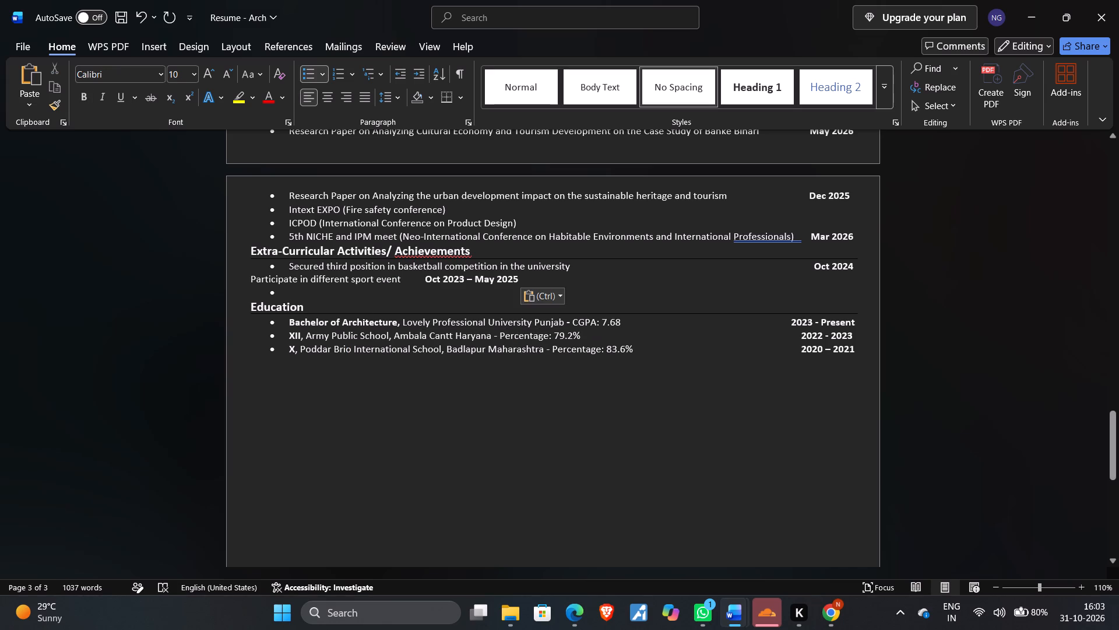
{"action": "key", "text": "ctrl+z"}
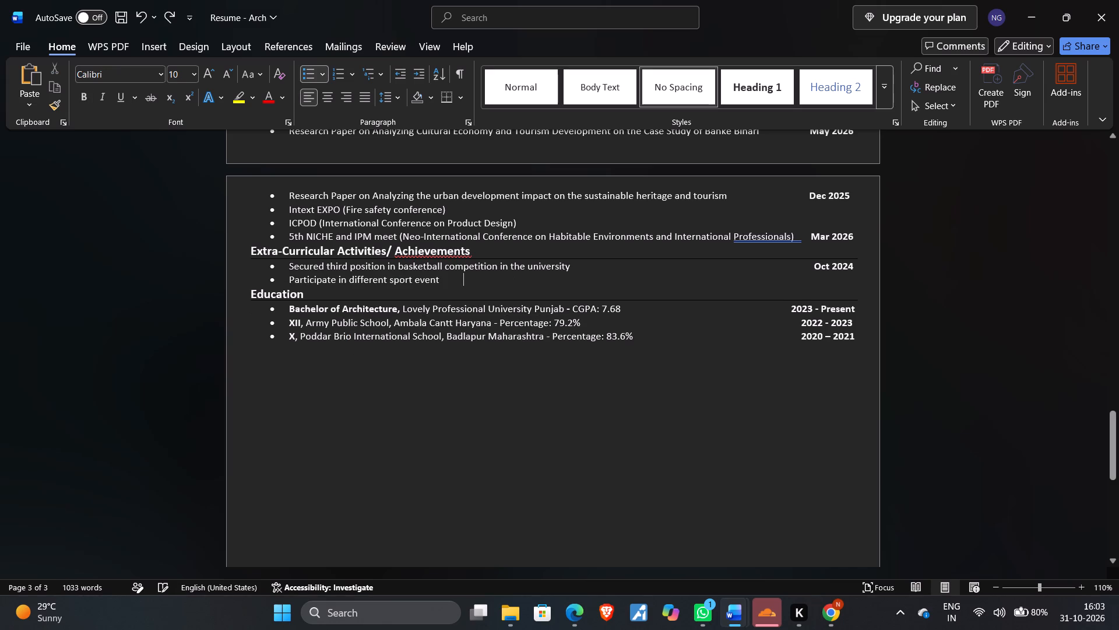
Add a run of spaces after "Participate in different sport event" to widen the gap before its date.
{"action": "key", "text": "space"}
{"action": "key", "text": "space"}
{"action": "key", "text": "space"}
{"action": "key", "text": "space"}
{"action": "key", "text": "space"}
{"action": "key", "text": "space"}
{"action": "key", "text": "space"}
{"action": "key", "text": "space"}
{"action": "key", "text": "space"}
{"action": "key", "text": "space"}
{"action": "key", "text": "space"}
{"action": "key", "text": "space"}
{"action": "key", "text": "space"}
{"action": "key", "text": "space"}
{"action": "key", "text": "space"}
{"action": "key", "text": "space"}
{"action": "key", "text": "space"}
{"action": "key", "text": "space"}
{"action": "key", "text": "space"}
{"action": "key", "text": "space"}
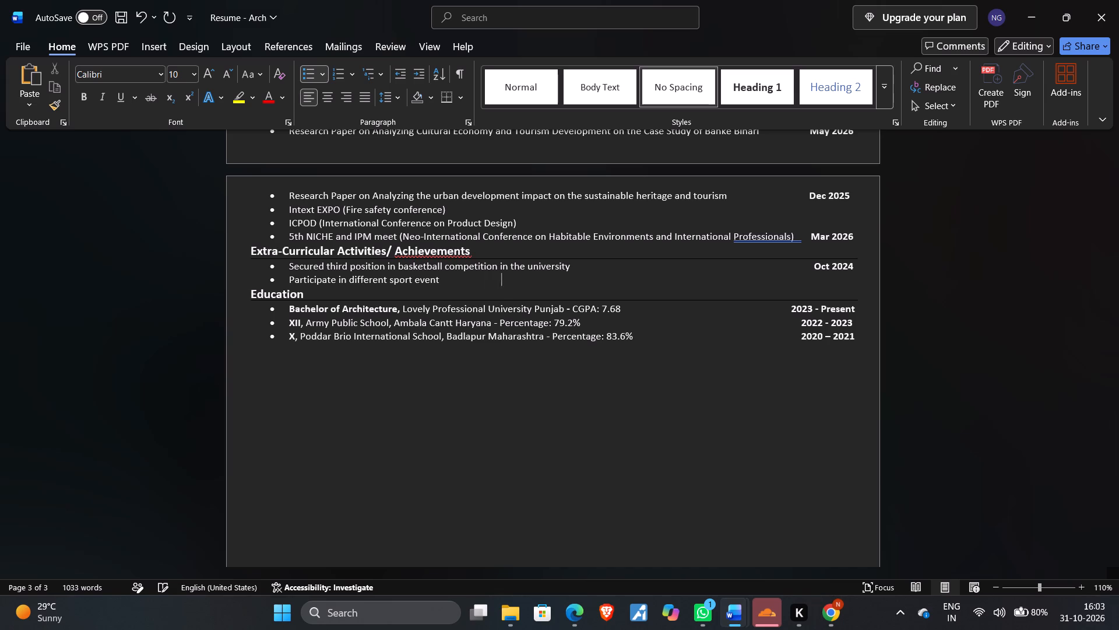
Paste the "Oct 2023 – May 2025" date on the blank line below the Education entries.
{"action": "left_click", "coordinate": [477, 440]}
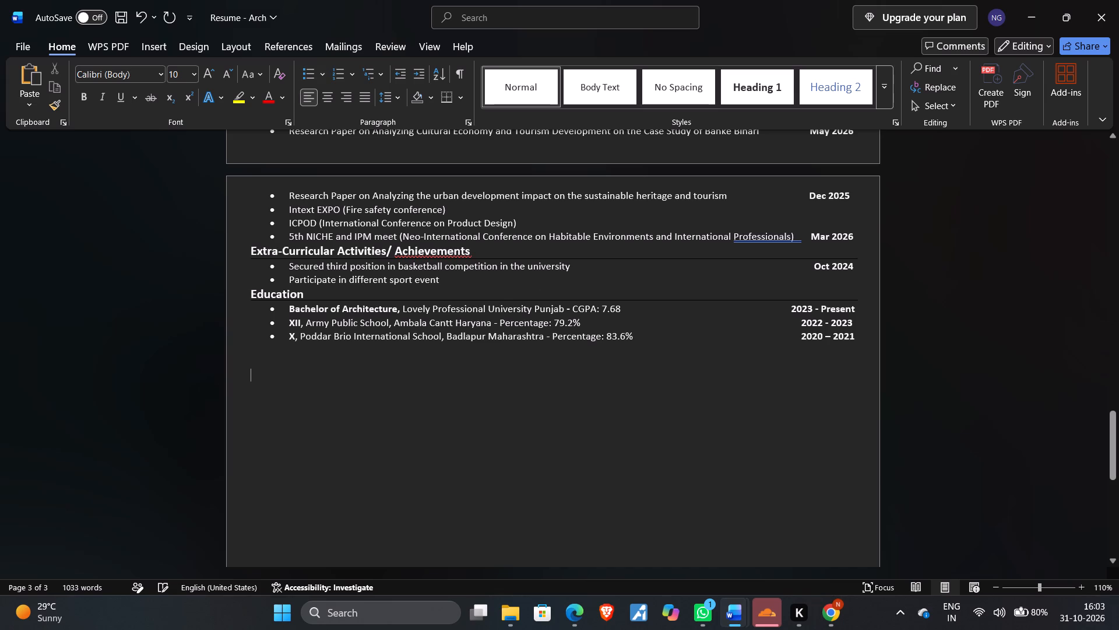
{"action": "key", "text": "ctrl+v"}
Enter "Oct 2023" in bold at the far end of the "Participate in different sport event" bullet.
{"action": "left_click", "coordinate": [710, 273]}
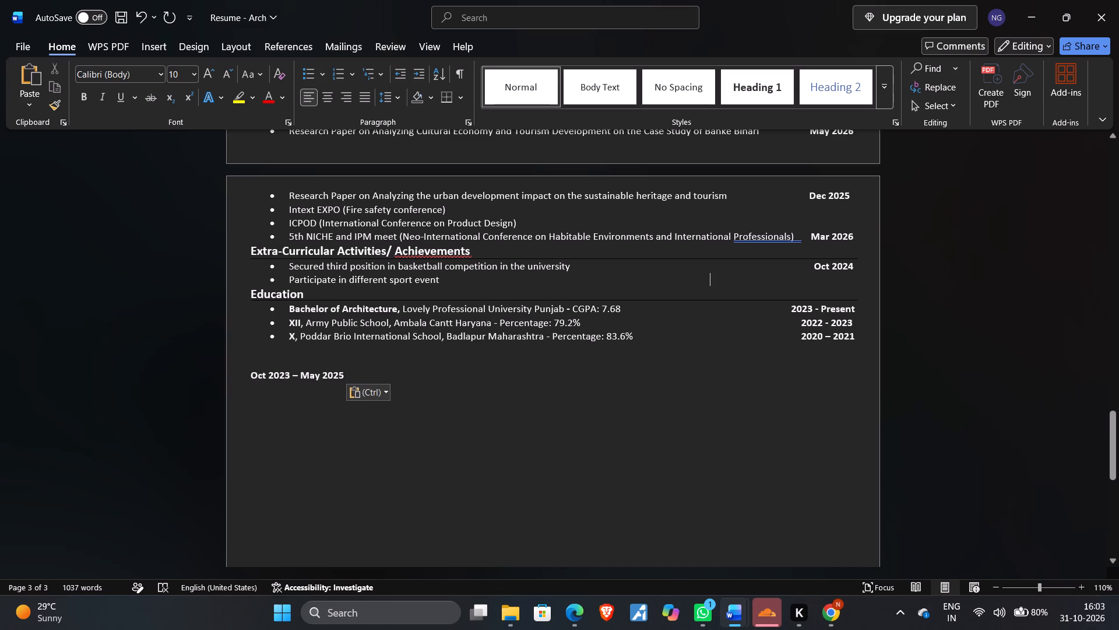
{"action": "key", "text": "o"}
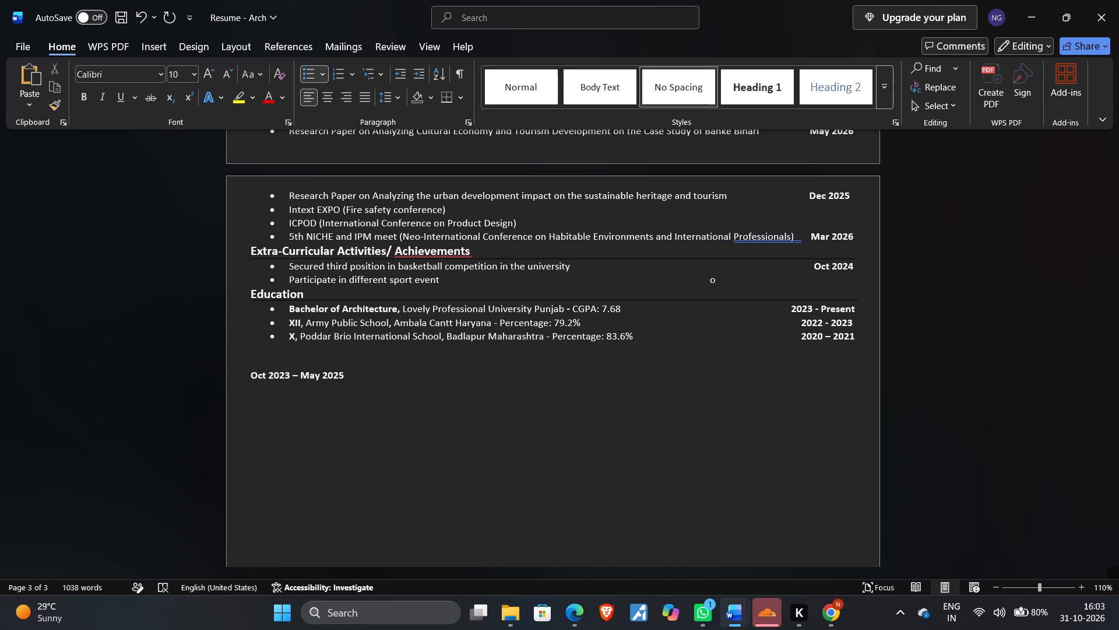
{"action": "key", "text": "BackSpace"}
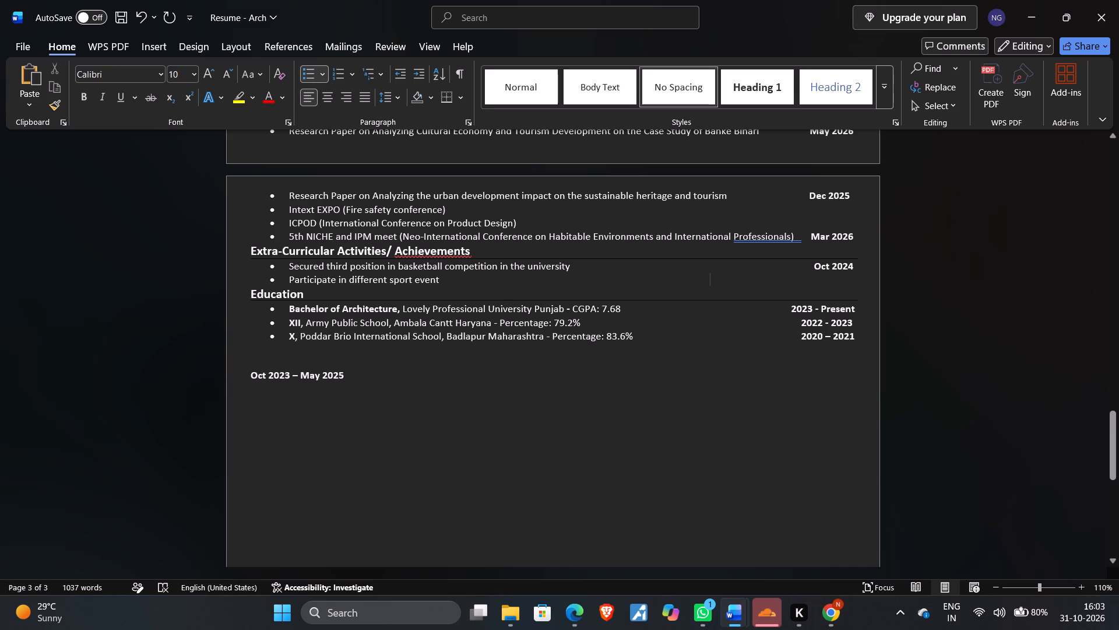
{"action": "key", "text": "ctrl+b"}
{"action": "key", "text": "o"}
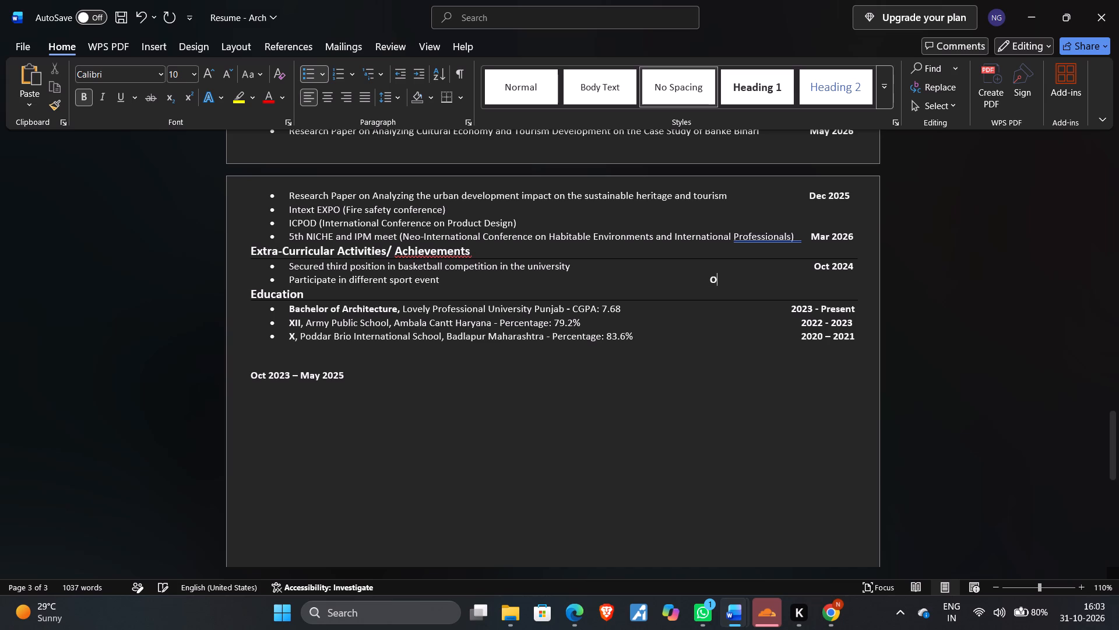
{"action": "type", "text": "ct"}
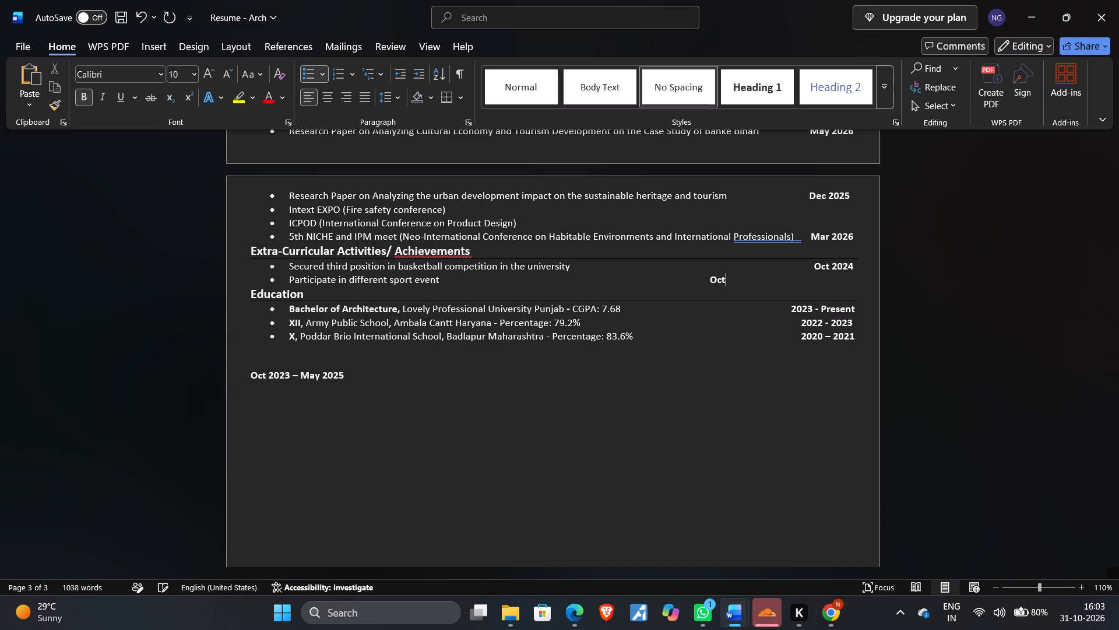
{"action": "type", "text": "20"}
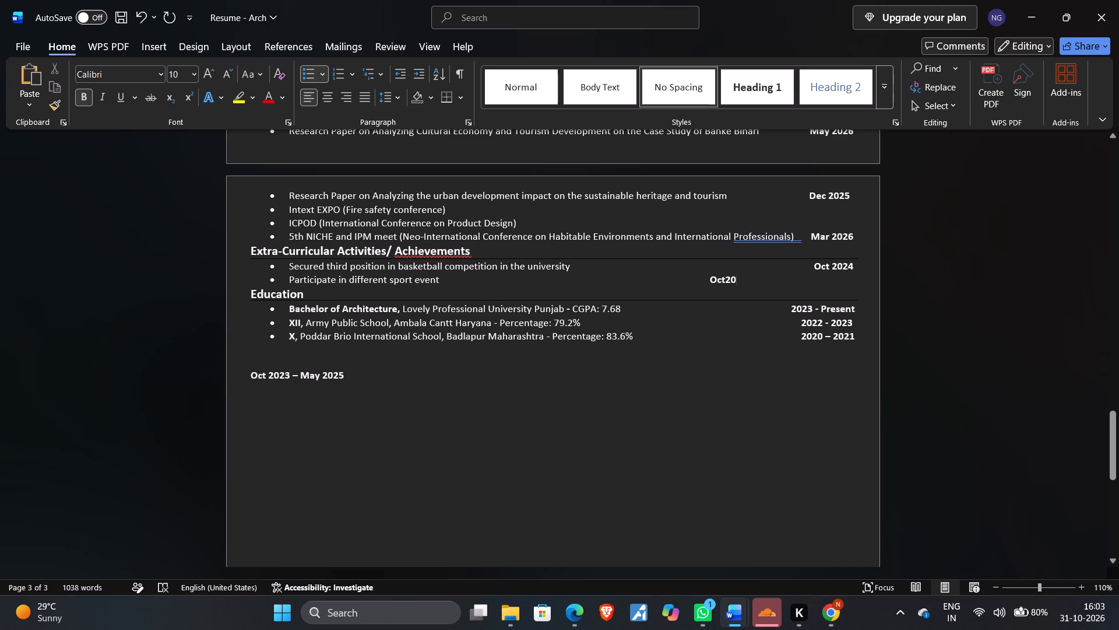
{"action": "type", "text": "23"}
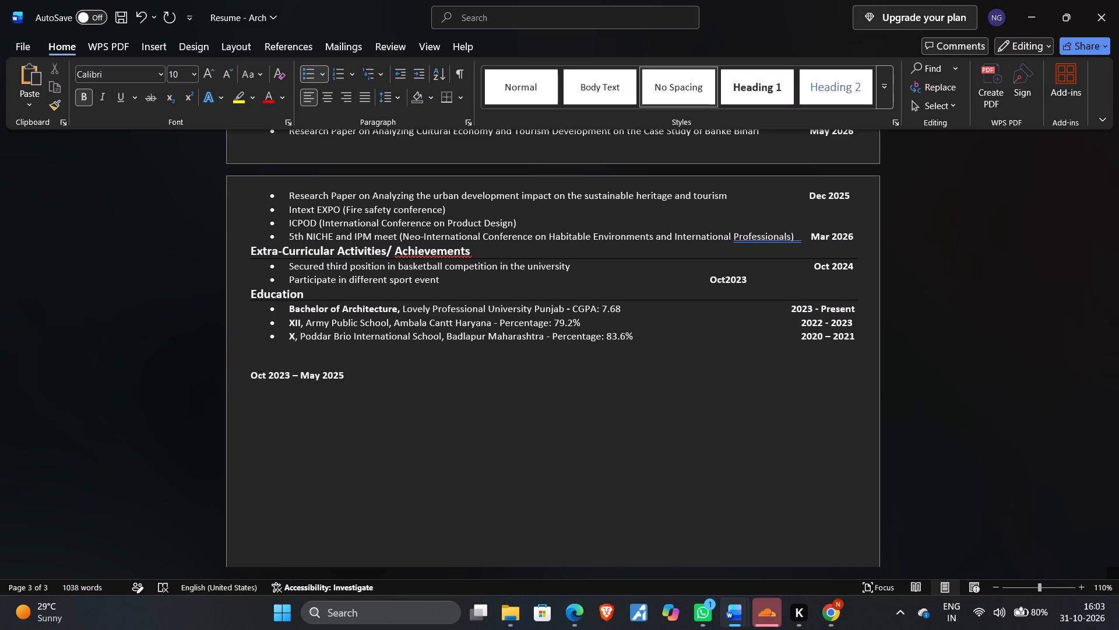
{"action": "key", "text": "Left"}
{"action": "key", "text": "Left"}
{"action": "key", "text": "Left"}
{"action": "key", "text": "Left"}
{"action": "key", "text": "Left"}
{"action": "key", "text": "Right"}
{"action": "key", "text": "space"}
{"action": "key", "text": "Right"}
Extend the sport event date with "- May 2025", keeping a space on each side of the hyphen.
{"action": "key", "text": "Right"}
{"action": "key", "text": "Right"}
{"action": "key", "text": "Right"}
{"action": "key", "text": "space"}
{"action": "key", "text": "BackSpace"}
{"action": "type", "text": "-"}
{"action": "key", "text": "space"}
{"action": "key", "text": "Left"}
{"action": "key", "text": "Left"}
{"action": "key", "text": "space"}
{"action": "key", "text": "Right"}
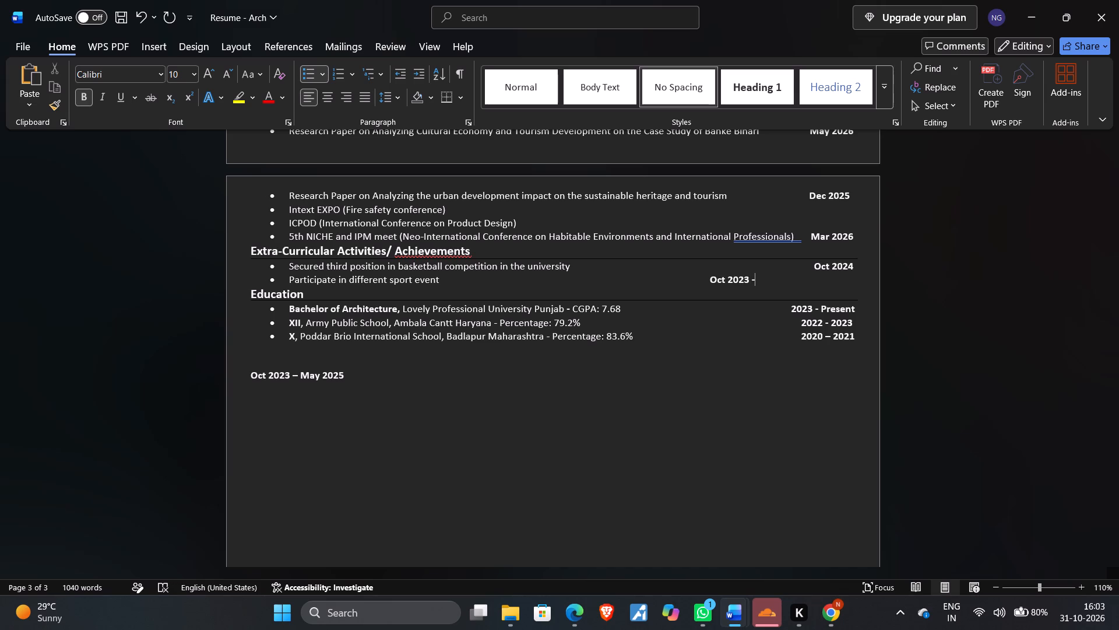
{"action": "key", "text": "space"}
{"action": "type", "text": "202"}
{"action": "key", "text": "5"}
{"action": "key", "text": "Left"}
{"action": "key", "text": "Left"}
{"action": "key", "text": "Left"}
{"action": "key", "text": "Left"}
{"action": "key", "text": "Left"}
{"action": "key", "text": "space"}
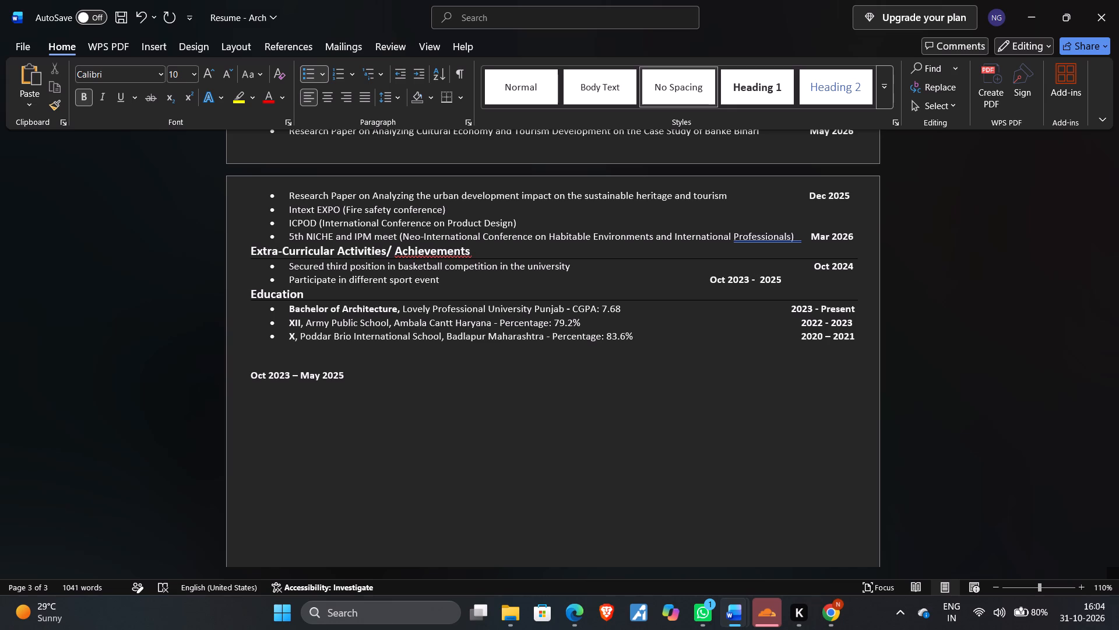
{"action": "type", "text": "May"}
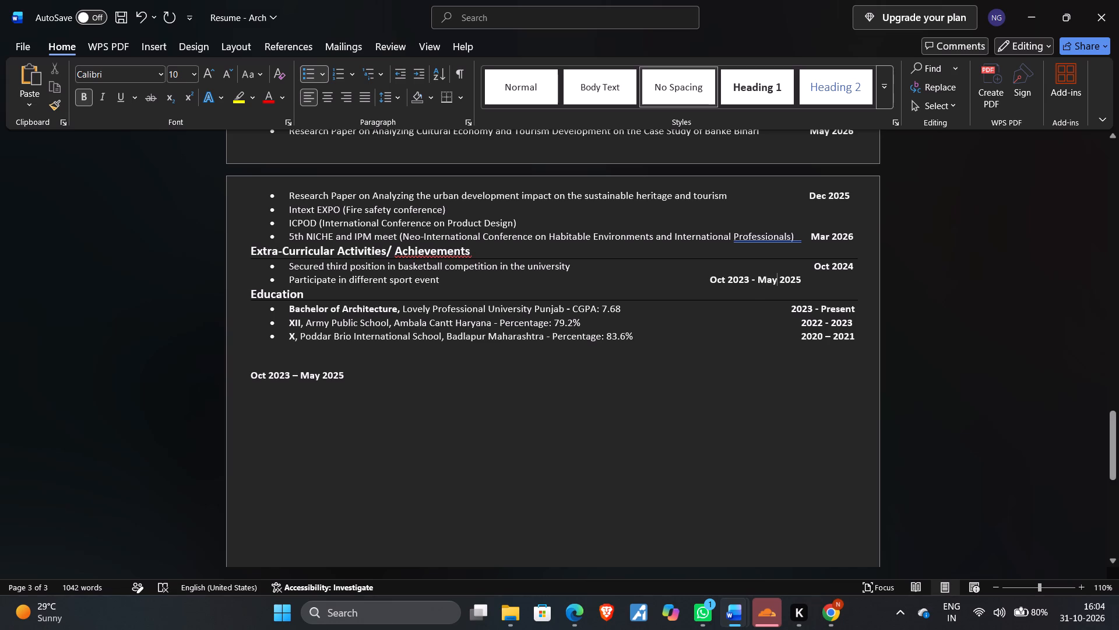
Add spaces before the sport event date until its end lines up with the other dates near the page margin.
{"action": "left_click", "coordinate": [702, 274]}
{"action": "key", "text": "space"}
{"action": "key", "text": "space"}
{"action": "key", "text": "space"}
{"action": "key", "text": "space"}
{"action": "key", "text": "space"}
{"action": "key", "text": "space"}
{"action": "key", "text": "space"}
{"action": "key", "text": "space"}
{"action": "key", "text": "space"}
{"action": "key", "text": "space"}
{"action": "key", "text": "space"}
{"action": "key", "text": "space"}
{"action": "key", "text": "space"}
{"action": "key", "text": "space"}
{"action": "key", "text": "space"}
{"action": "key", "text": "space"}
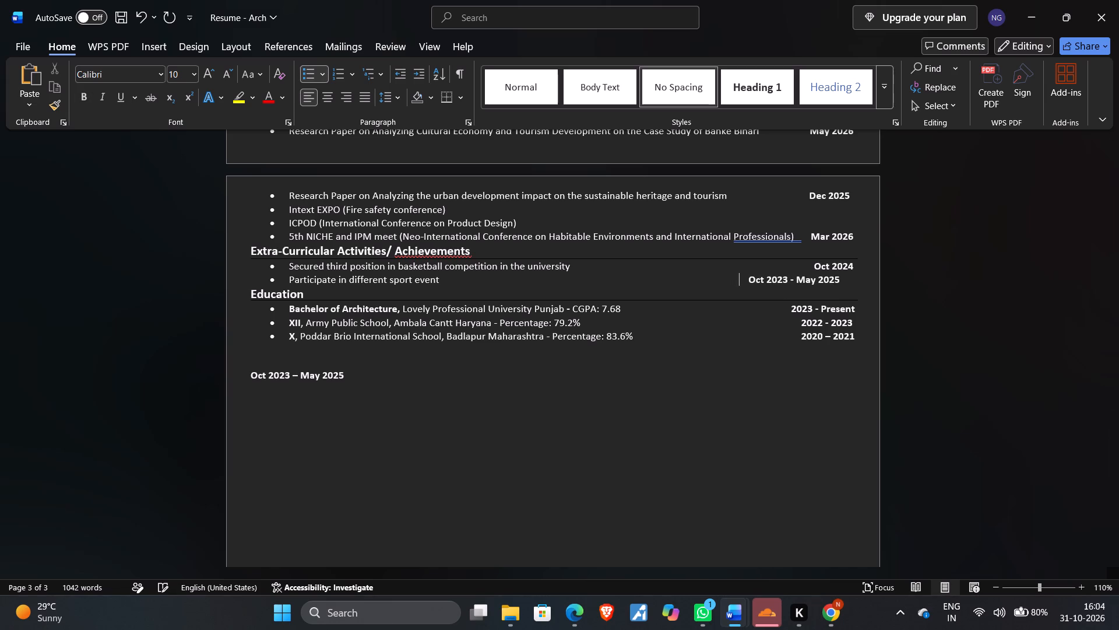
{"action": "key", "text": "space"}
{"action": "key", "text": "space"}
{"action": "key", "text": "space"}
{"action": "key", "text": "space"}
{"action": "key", "text": "space"}
{"action": "key", "text": "space"}
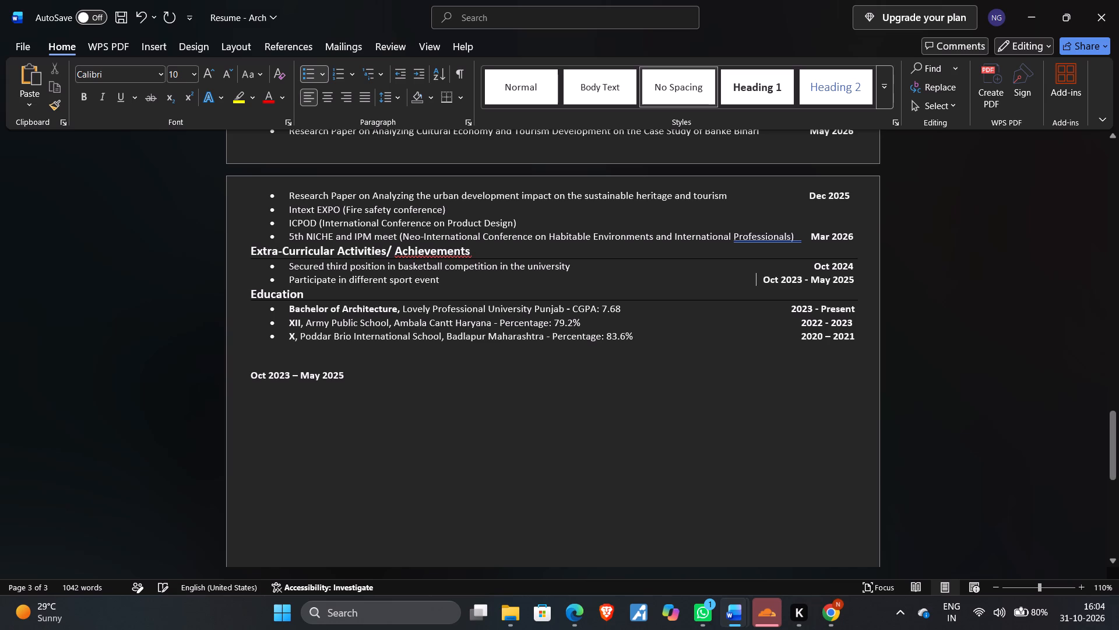
Replace the long dash in the class X education dates with a hyphen so they read "2020 - 2021".
{"action": "left_click", "coordinate": [831, 314]}
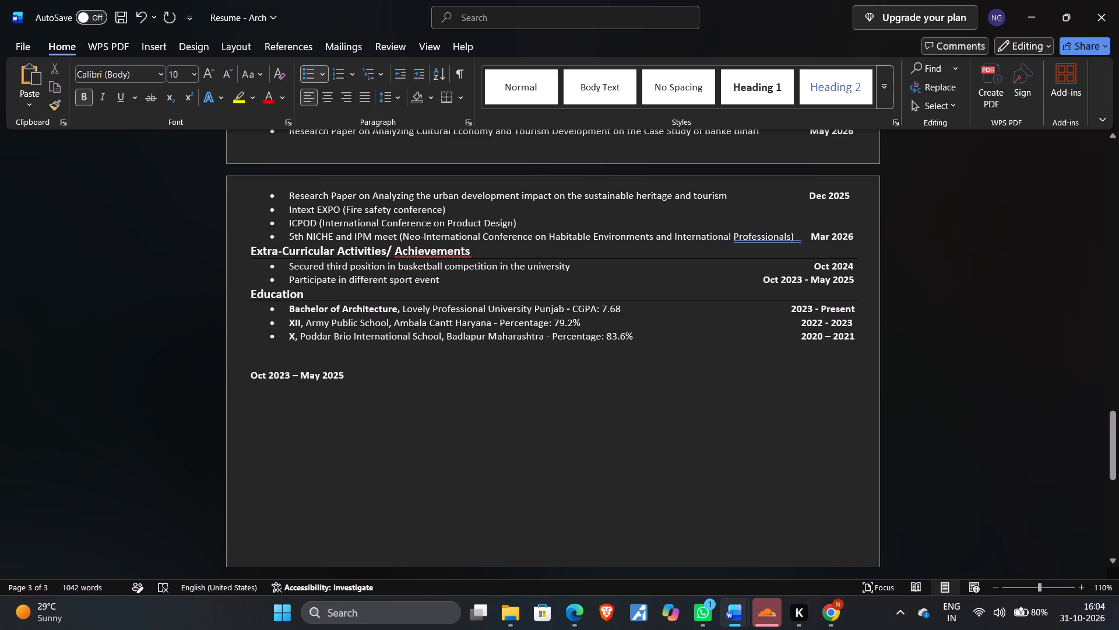
{"action": "left_click", "coordinate": [834, 342]}
{"action": "left_click", "coordinate": [830, 340]}
{"action": "key", "text": "BackSpace"}
{"action": "key", "text": "minus"}
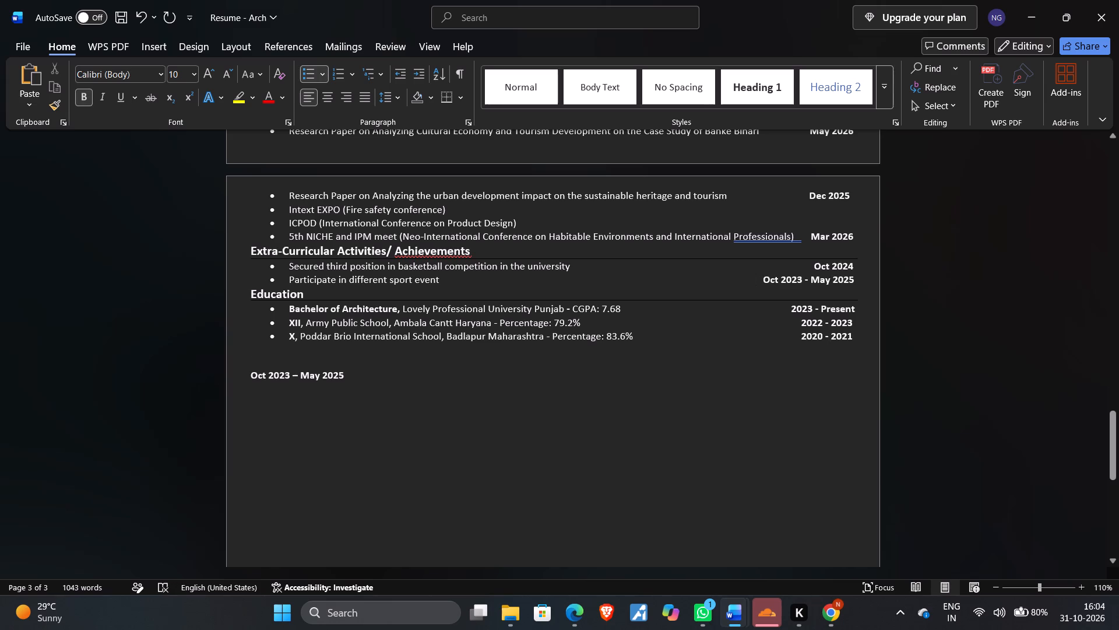
Delete the spare "Oct 2023 – May 2025" line below the Education entries.
{"action": "left_click_drag", "start_coordinate": [344, 377], "coordinate": [195, 372]}
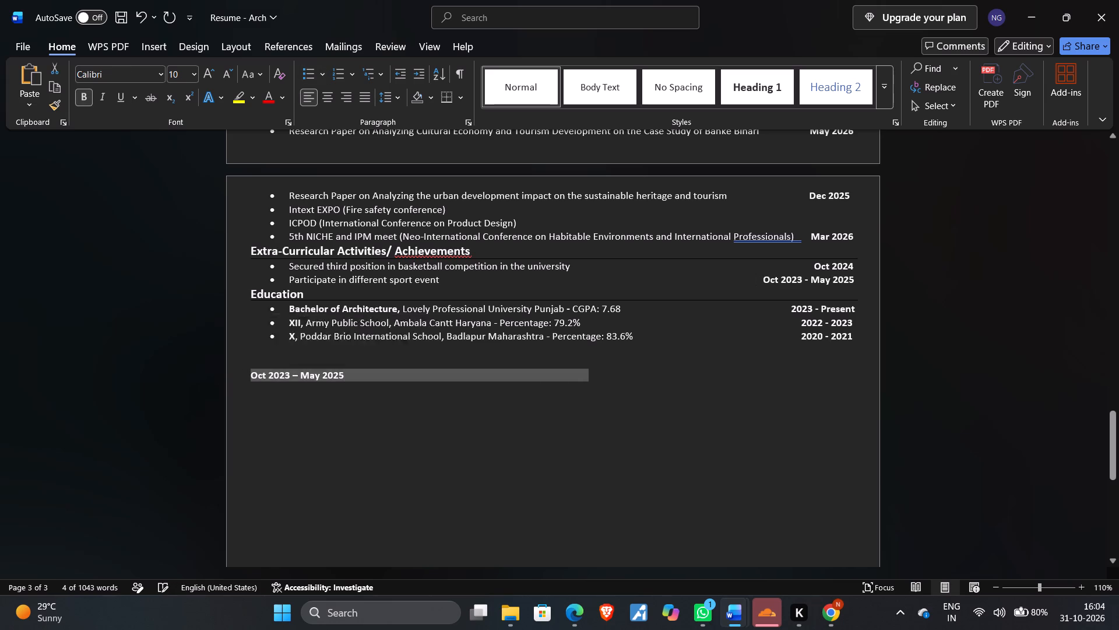
{"action": "key", "text": "Delete"}
Review the layout and dates of the resume from Co-Curricular Activities back up to Internships.
{"action": "scroll", "coordinate": [870, 287], "scroll_direction": "up", "scroll_amount": 3}
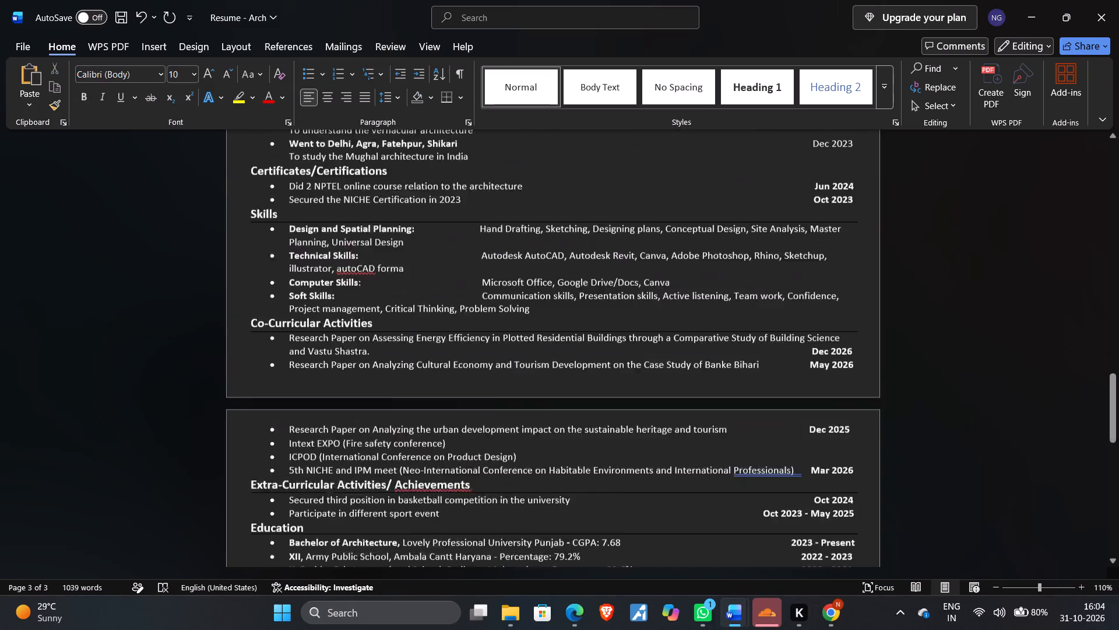
{"action": "scroll", "coordinate": [849, 299], "scroll_direction": "up", "scroll_amount": 5}
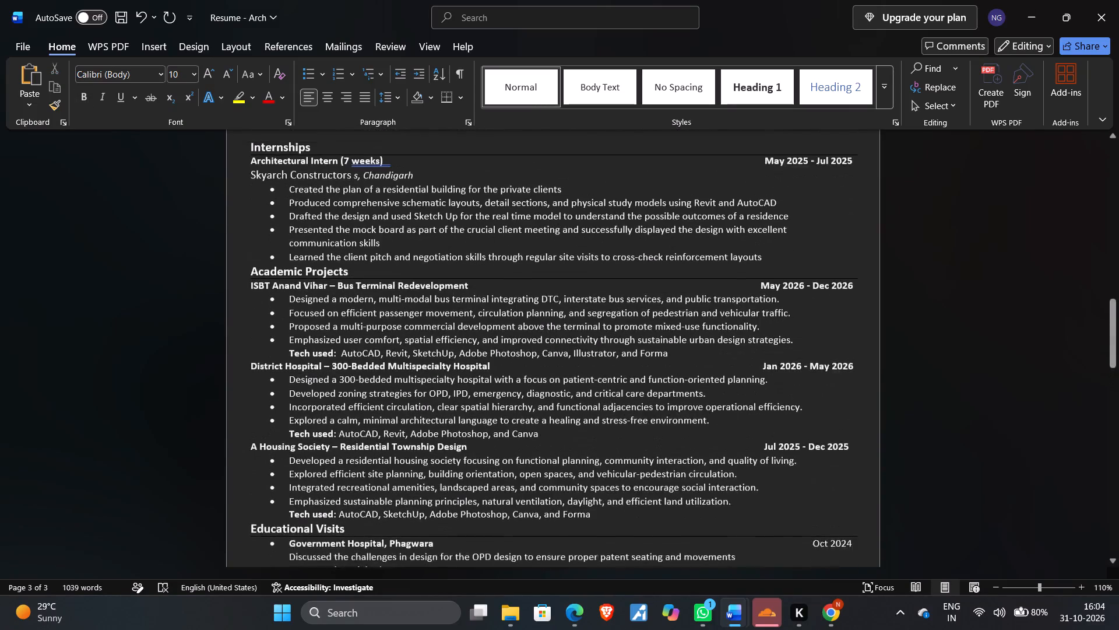
{"action": "scroll", "coordinate": [849, 299], "scroll_direction": "up", "scroll_amount": 1}
{"action": "scroll", "coordinate": [849, 299], "scroll_direction": "down", "scroll_amount": 5}
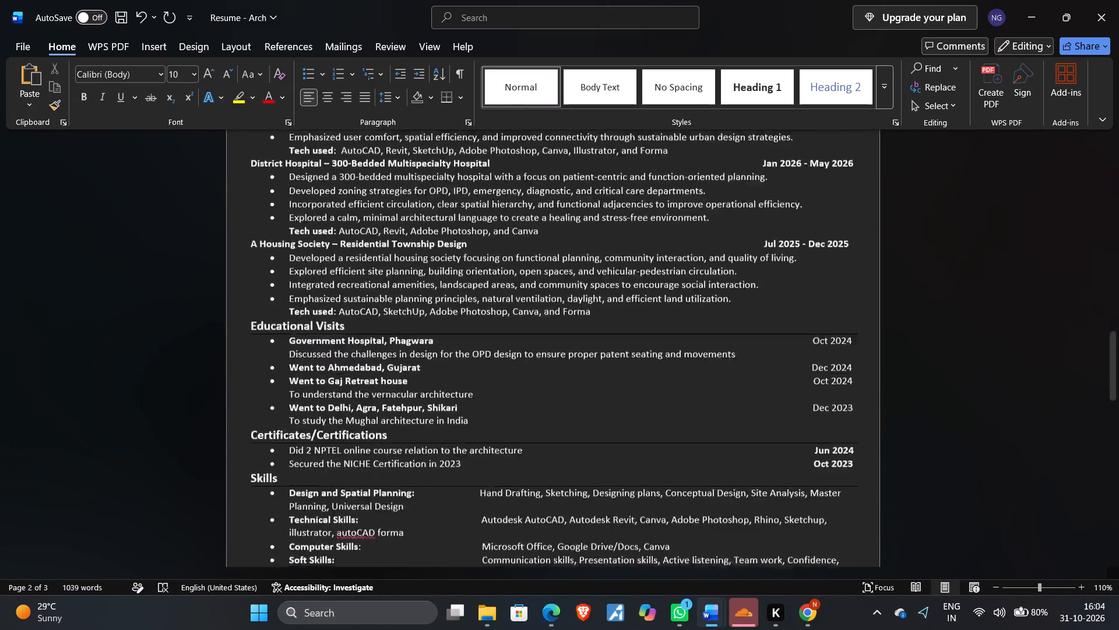
{"action": "scroll", "coordinate": [849, 299], "scroll_direction": "down", "scroll_amount": 2}
{"action": "scroll", "coordinate": [835, 282], "scroll_direction": "up", "scroll_amount": 3}
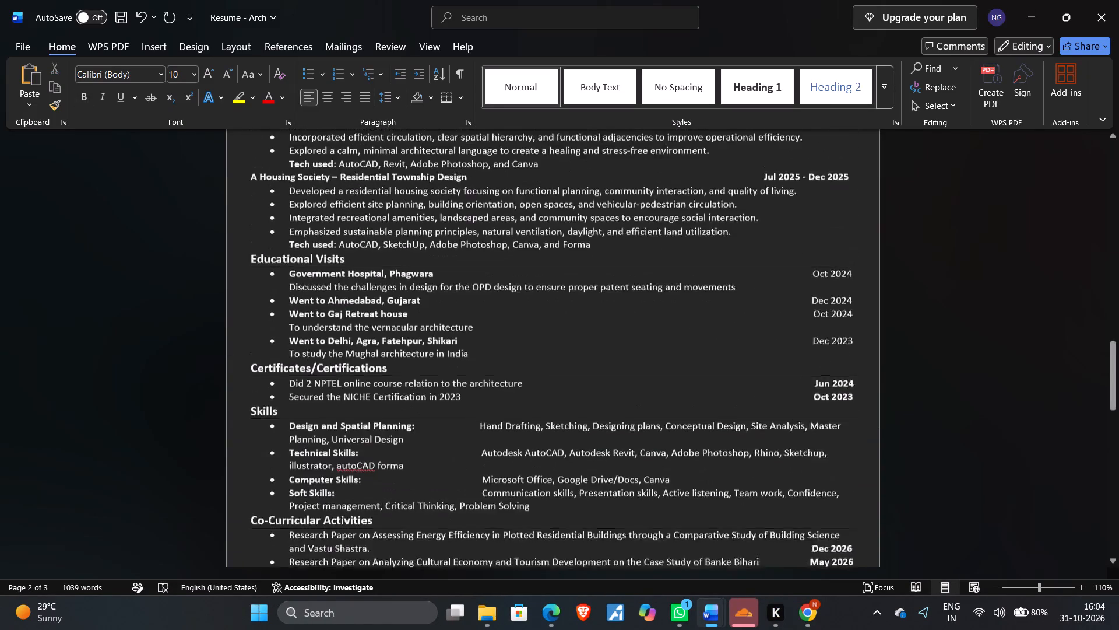
{"action": "scroll", "coordinate": [442, 337], "scroll_direction": "up", "scroll_amount": 2}
{"action": "scroll", "coordinate": [318, 218], "scroll_direction": "up", "scroll_amount": 1}
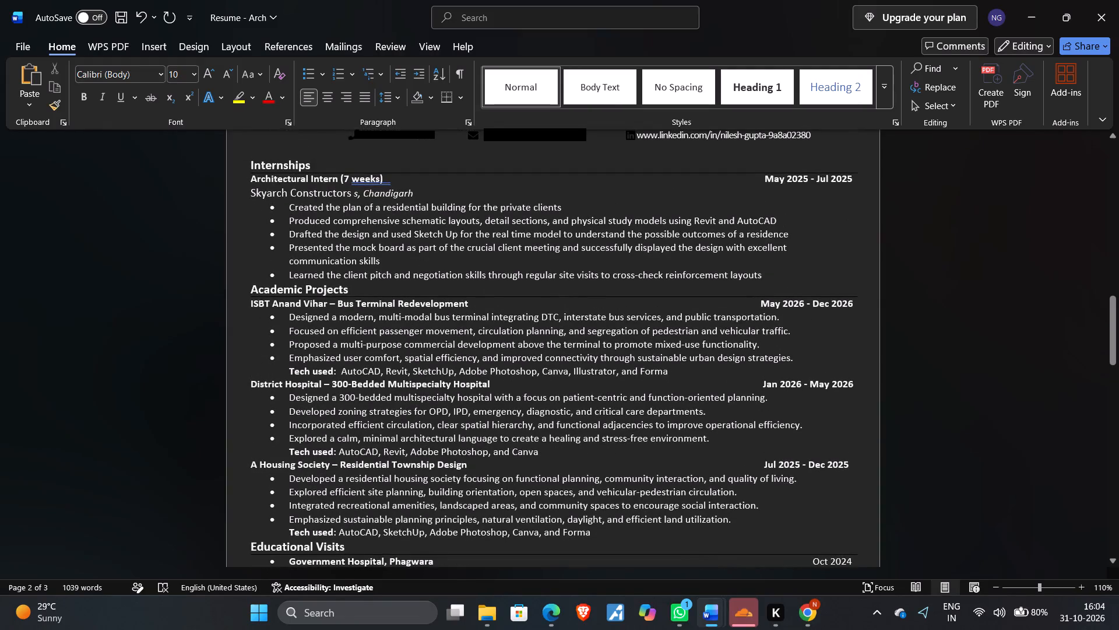
Review the bullets, alignment and dates of the resume entries from Internships down to Education.
{"action": "left_click", "coordinate": [248, 177]}
{"action": "left_click_drag", "start_coordinate": [248, 177], "coordinate": [253, 178]}
{"action": "left_click", "coordinate": [254, 189]}
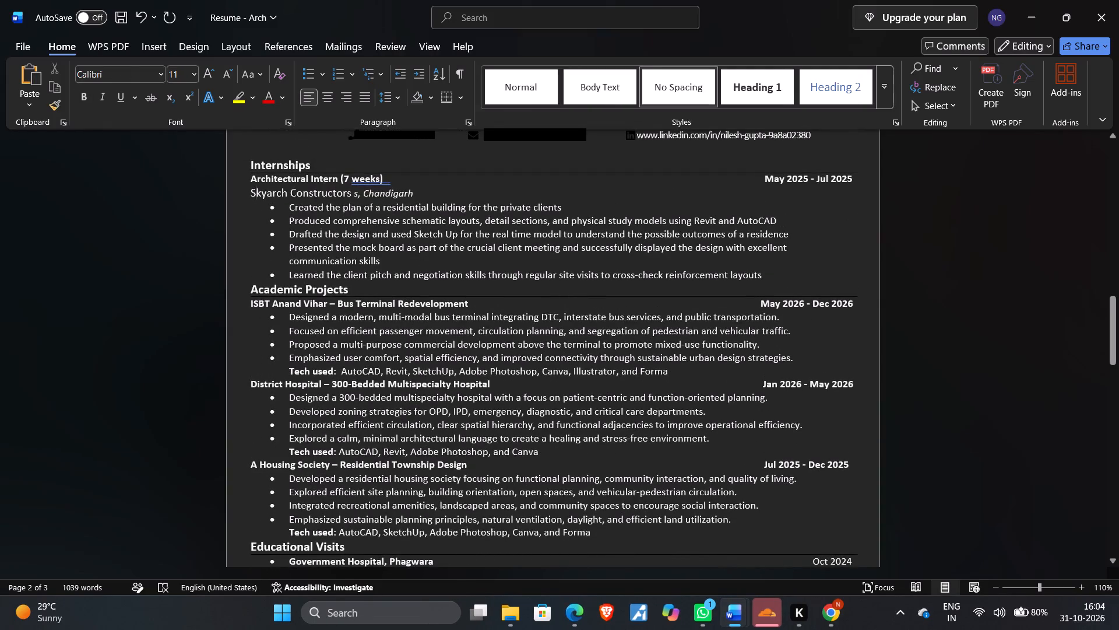
{"action": "left_click", "coordinate": [262, 202]}
{"action": "left_click", "coordinate": [299, 313]}
{"action": "left_click", "coordinate": [312, 408]}
{"action": "scroll", "coordinate": [314, 408], "scroll_direction": "down", "scroll_amount": 1}
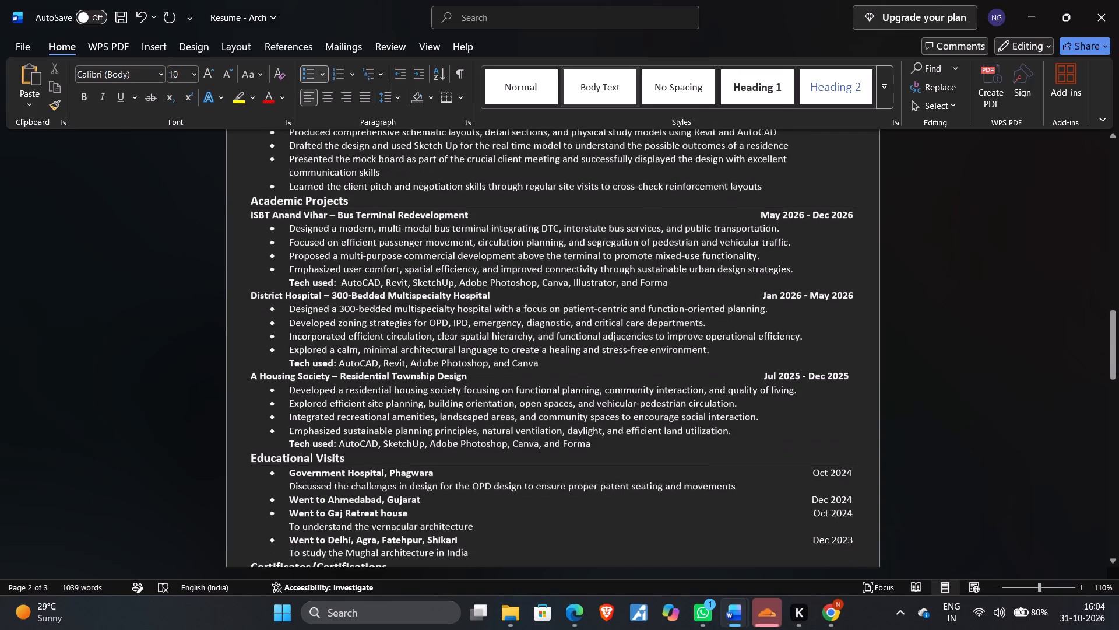
{"action": "left_click", "coordinate": [308, 330]}
{"action": "left_click", "coordinate": [311, 407]}
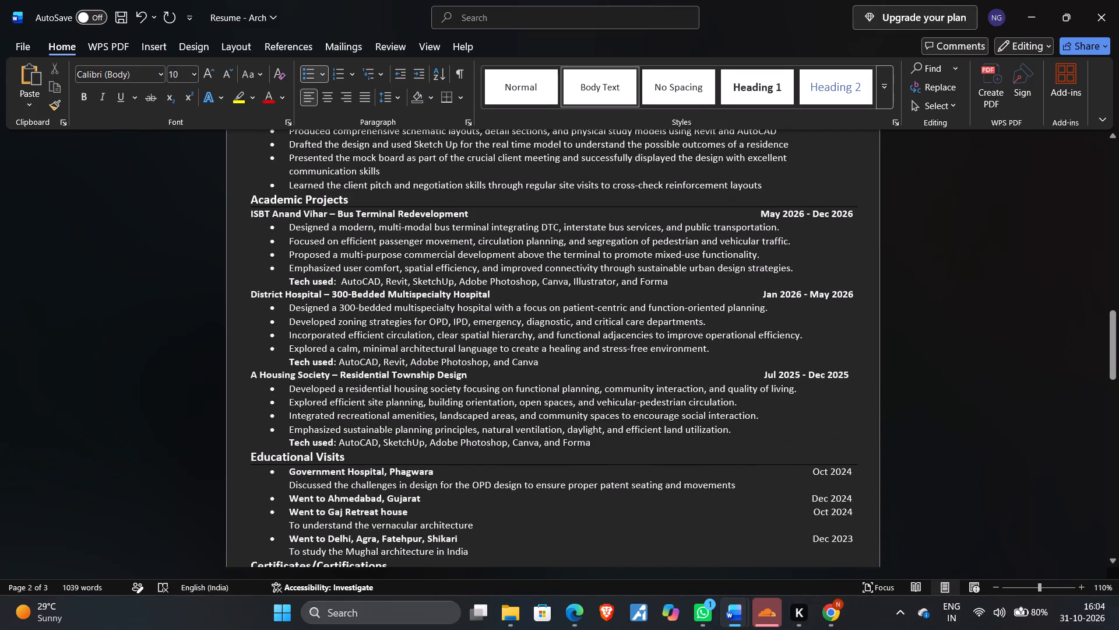
{"action": "scroll", "coordinate": [319, 397], "scroll_direction": "down", "scroll_amount": 1}
{"action": "left_click", "coordinate": [321, 395]}
{"action": "scroll", "coordinate": [322, 460], "scroll_direction": "down", "scroll_amount": 1}
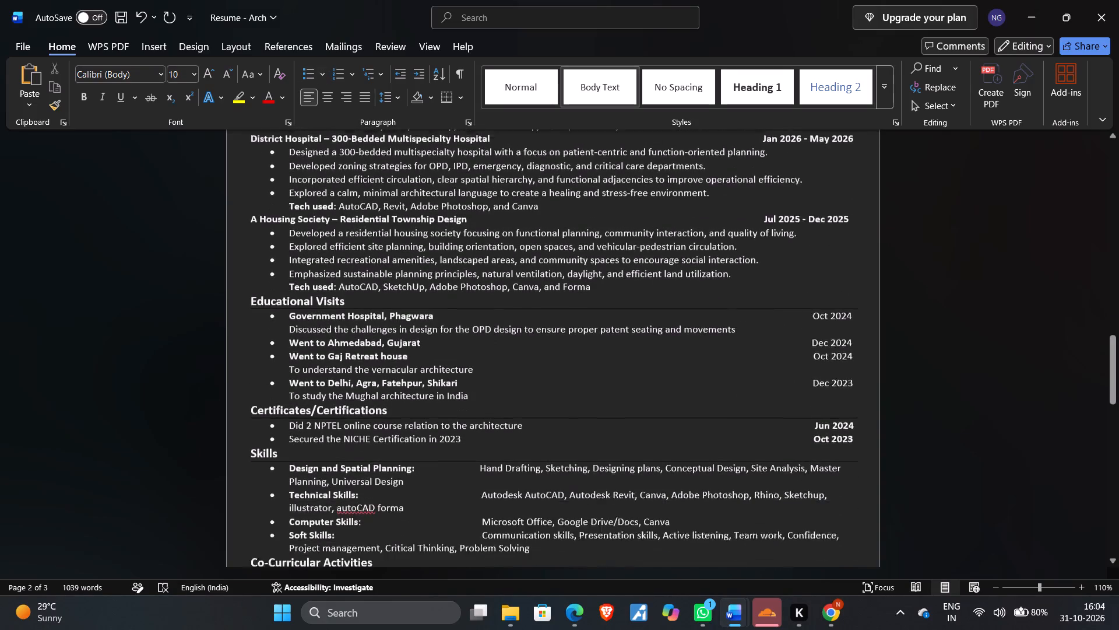
{"action": "left_click", "coordinate": [311, 411]}
{"action": "scroll", "coordinate": [311, 411], "scroll_direction": "down", "scroll_amount": 1}
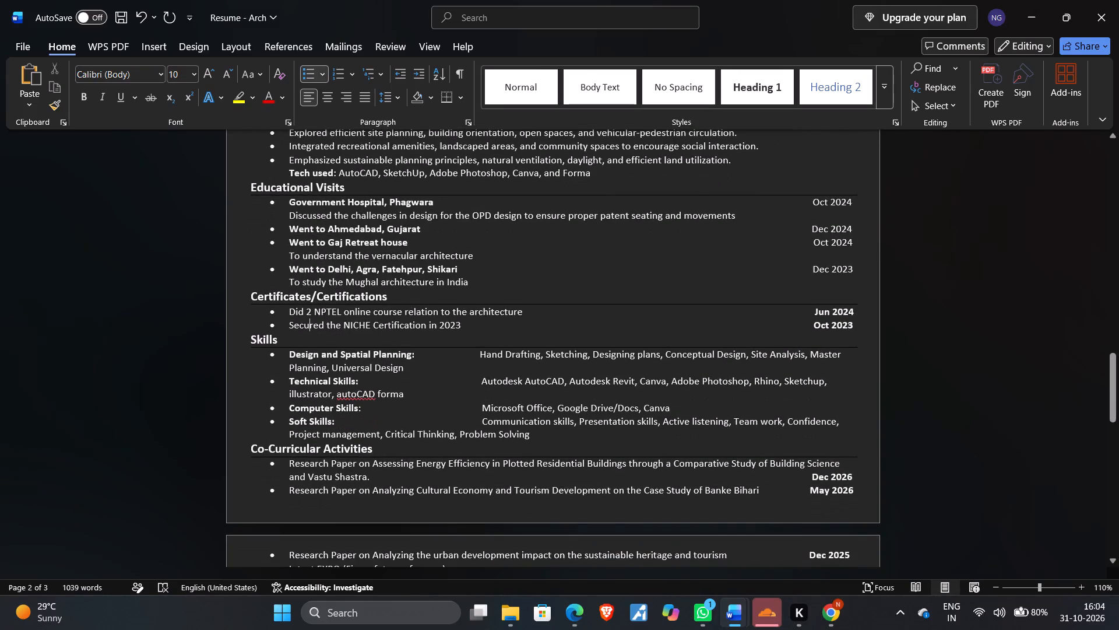
{"action": "left_click", "coordinate": [304, 374]}
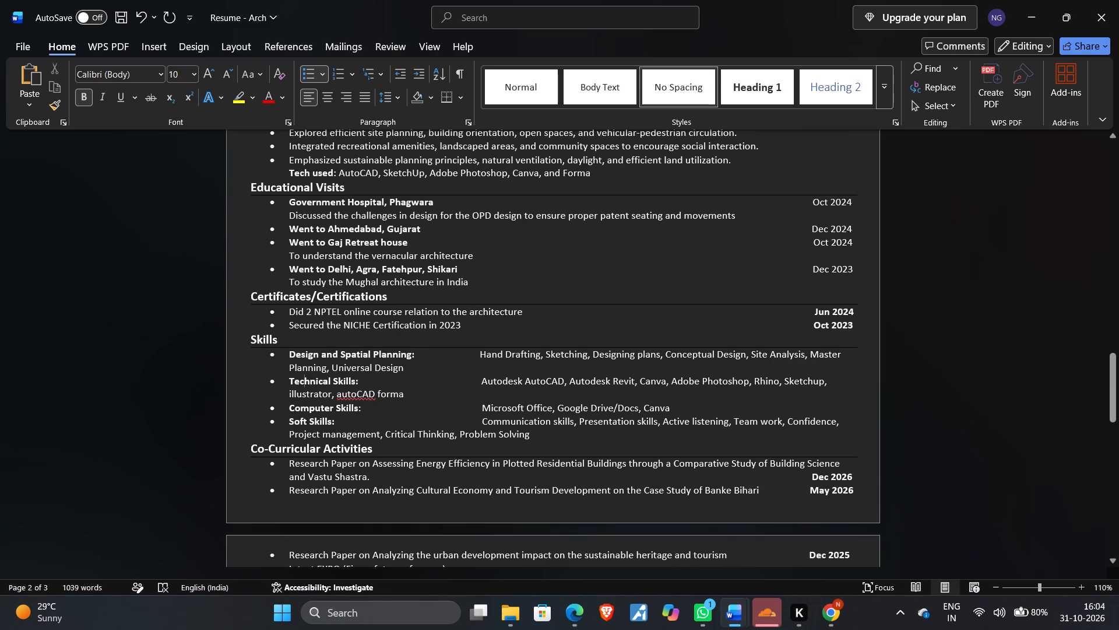
{"action": "left_click", "coordinate": [305, 411]}
{"action": "scroll", "coordinate": [331, 412], "scroll_direction": "down", "scroll_amount": 1}
{"action": "left_click", "coordinate": [317, 401]}
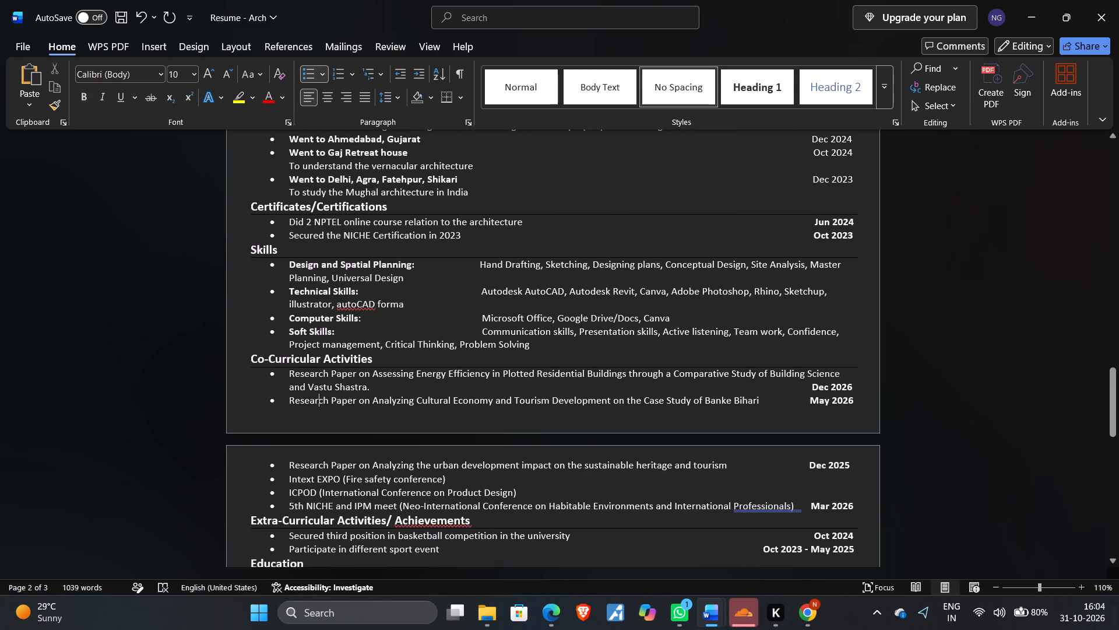
{"action": "scroll", "coordinate": [317, 401], "scroll_direction": "down", "scroll_amount": 1}
{"action": "left_click", "coordinate": [317, 401]}
{"action": "left_click", "coordinate": [300, 383]}
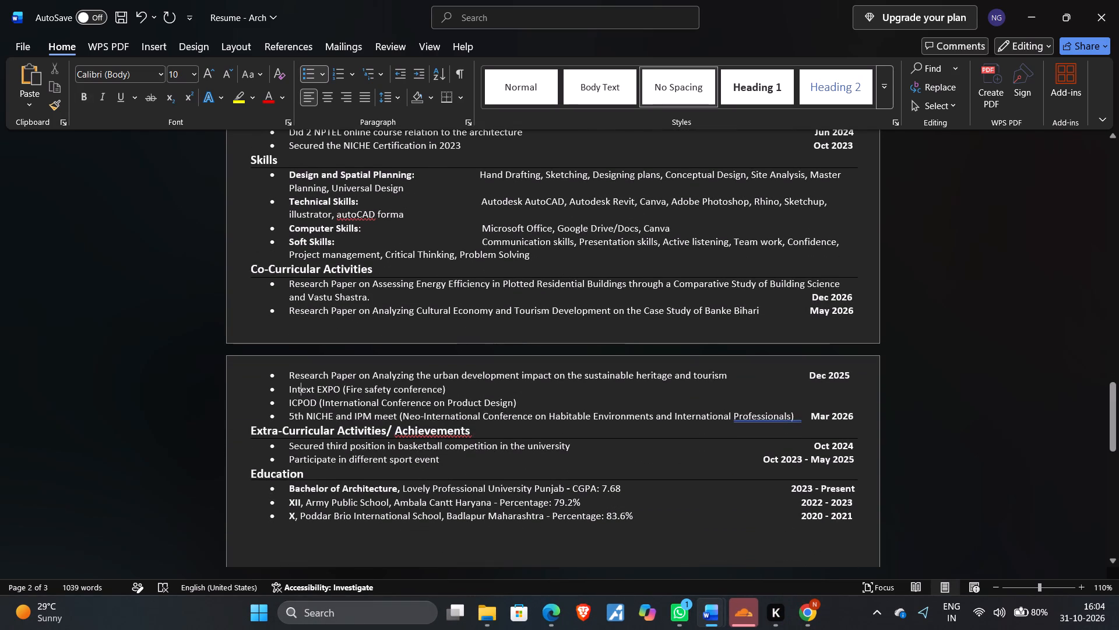
{"action": "left_click", "coordinate": [305, 451]}
{"action": "left_click", "coordinate": [320, 506]}
{"action": "left_click", "coordinate": [463, 286]}
{"action": "key", "text": "Escape"}
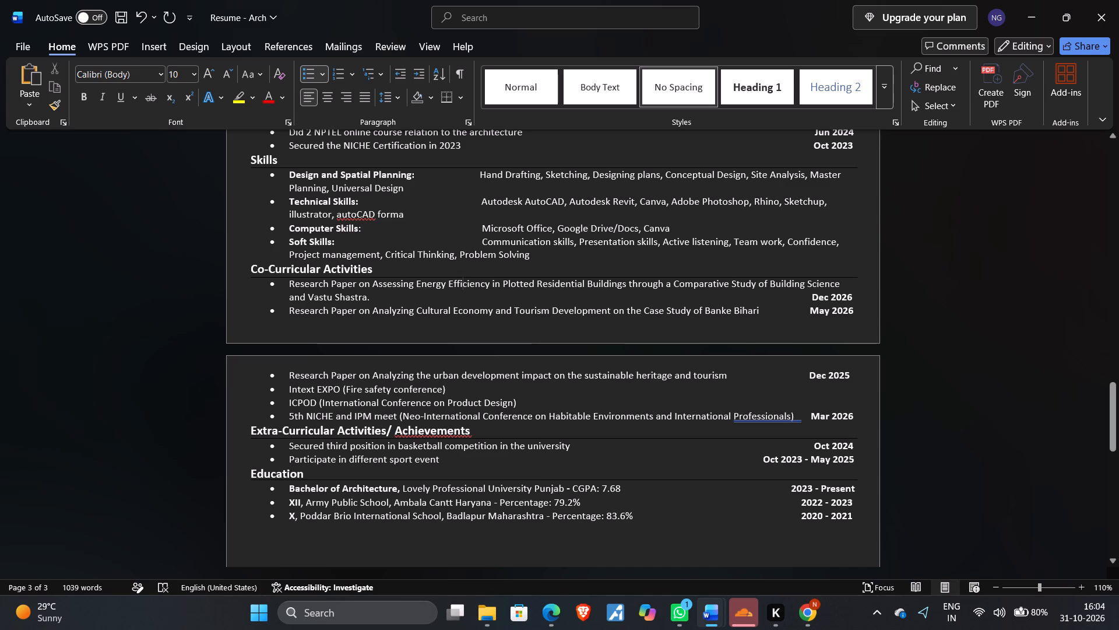
{"action": "scroll", "coordinate": [421, 248], "scroll_direction": "up", "scroll_amount": 2}
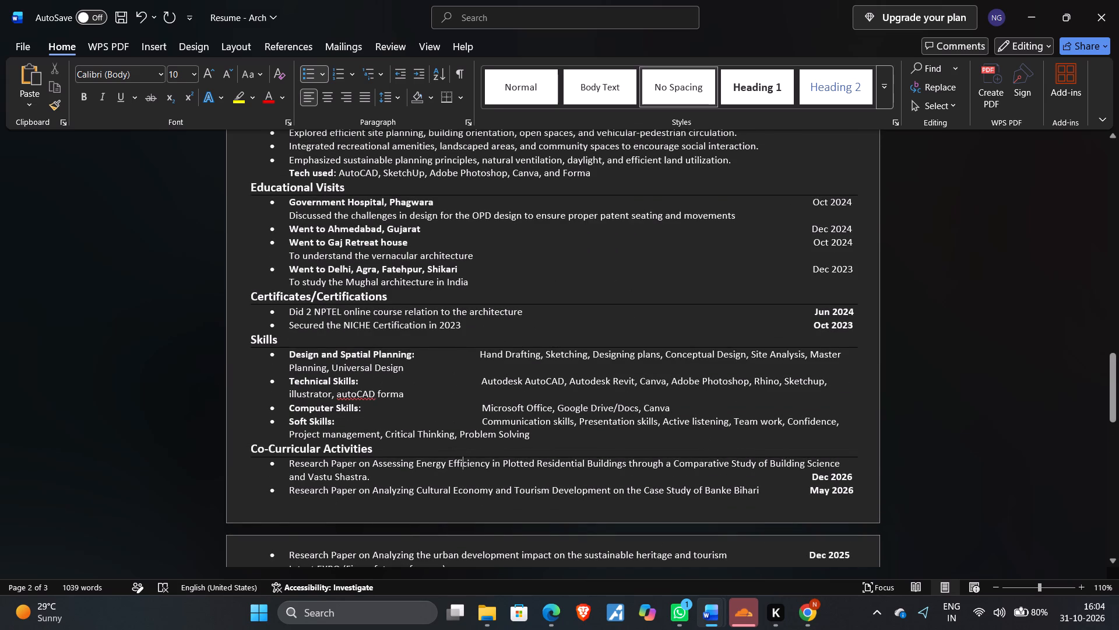
Insert six spaces before the wrapped text "Planning, Universal Design" in the Design and Spatial Planning skill.
{"action": "left_click", "coordinate": [403, 378]}
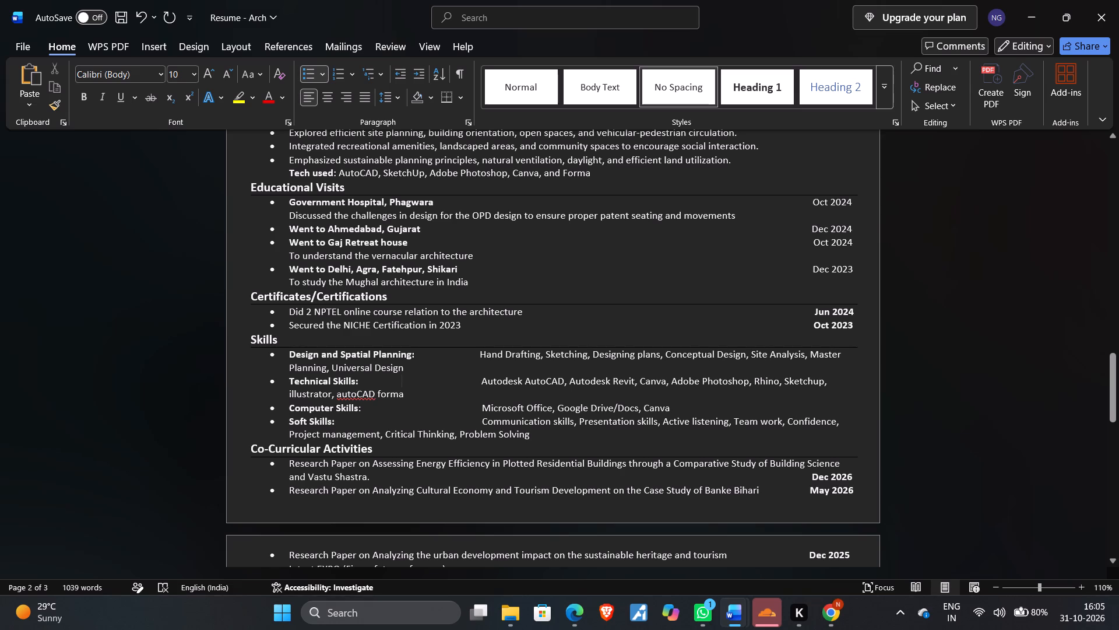
{"action": "left_click", "coordinate": [287, 366]}
{"action": "key", "text": "space"}
{"action": "key", "text": "space"}
{"action": "key", "text": "space"}
{"action": "key", "text": "space"}
{"action": "key", "text": "space"}
{"action": "key", "text": "space"}
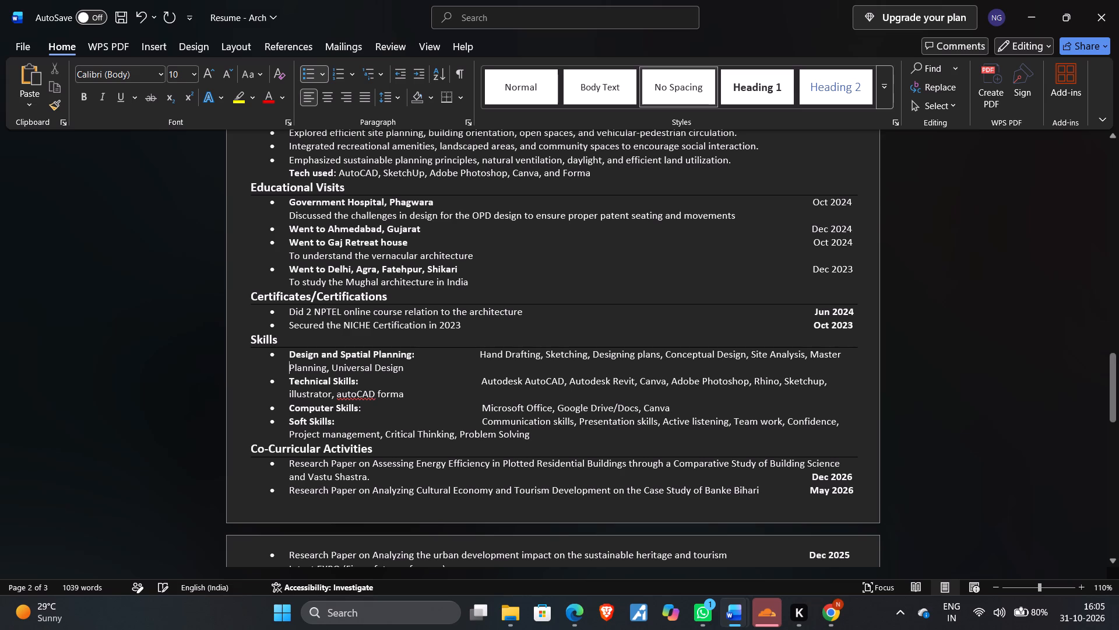
{"action": "left_click_drag", "start_coordinate": [293, 368], "coordinate": [371, 380]}
{"action": "left_click_drag", "start_coordinate": [688, 365], "coordinate": [682, 365]}
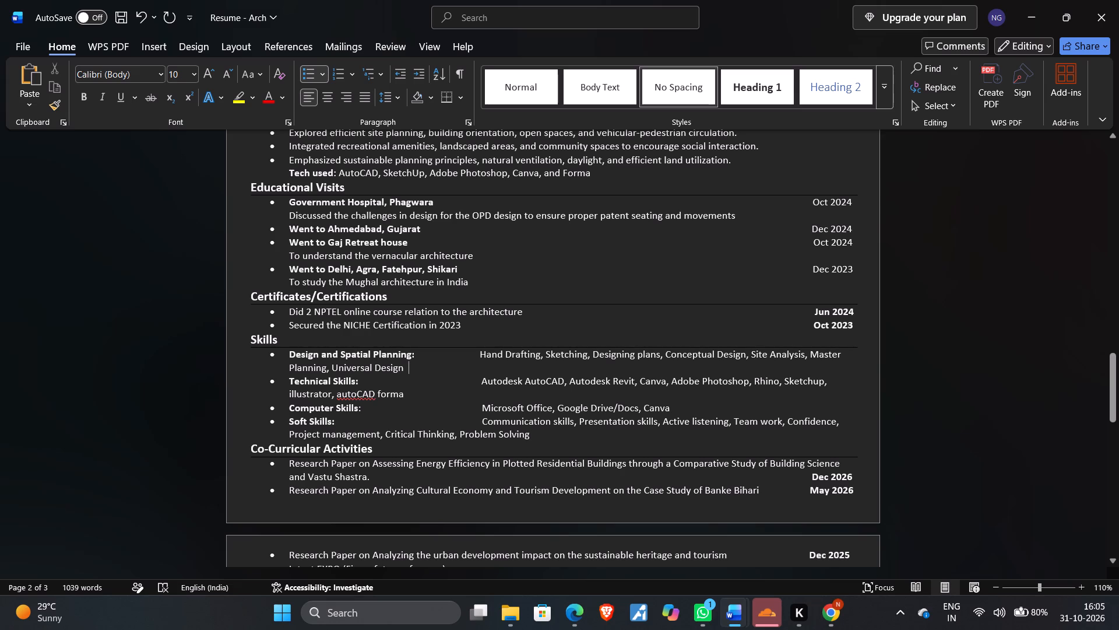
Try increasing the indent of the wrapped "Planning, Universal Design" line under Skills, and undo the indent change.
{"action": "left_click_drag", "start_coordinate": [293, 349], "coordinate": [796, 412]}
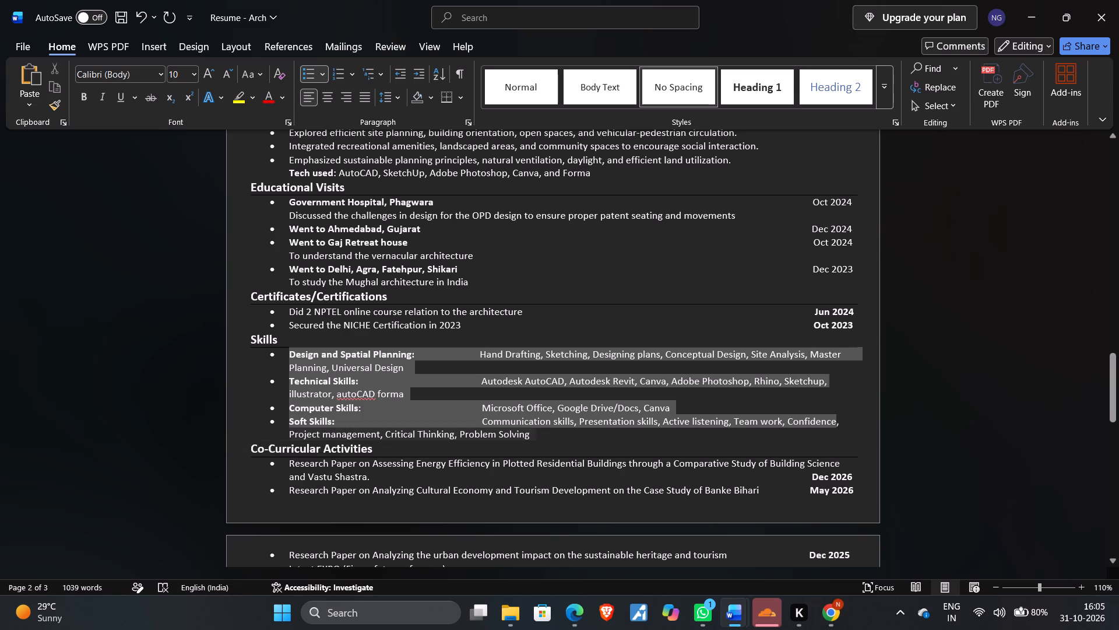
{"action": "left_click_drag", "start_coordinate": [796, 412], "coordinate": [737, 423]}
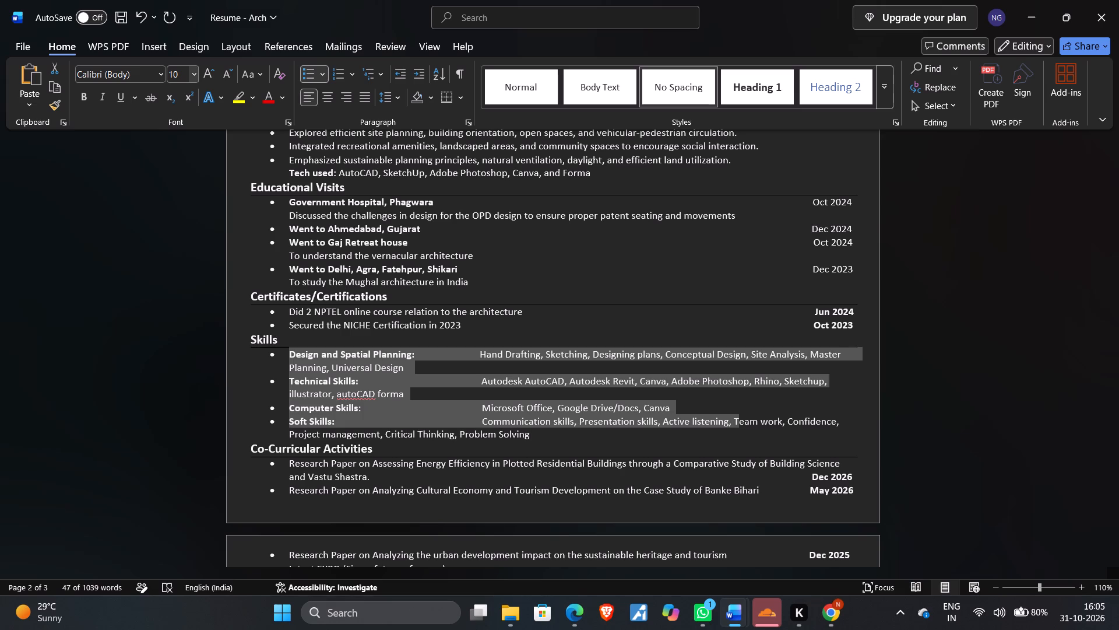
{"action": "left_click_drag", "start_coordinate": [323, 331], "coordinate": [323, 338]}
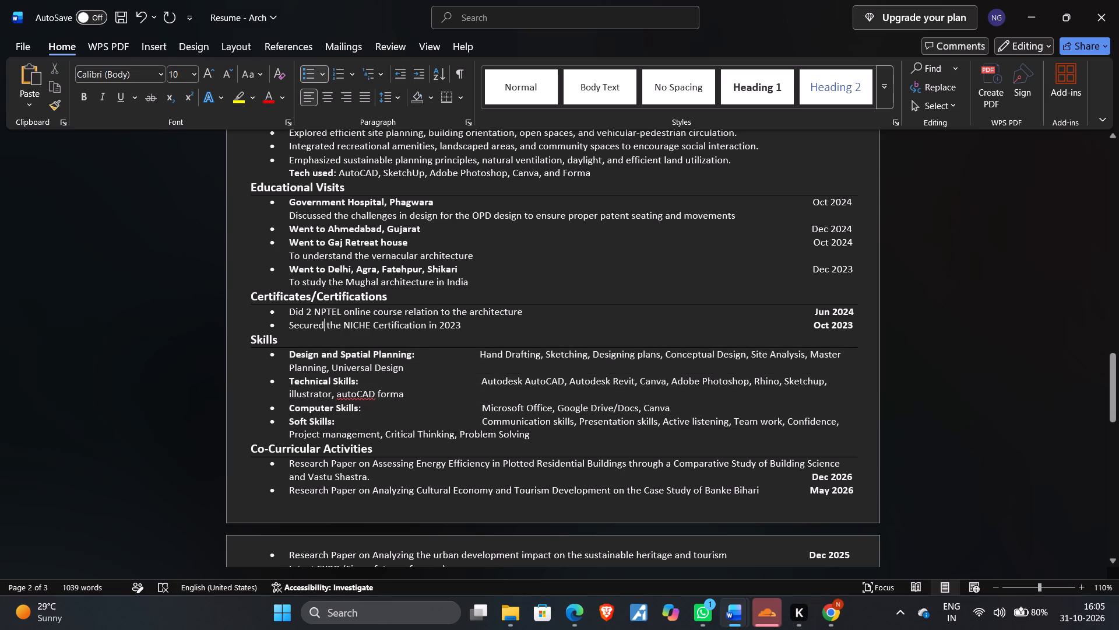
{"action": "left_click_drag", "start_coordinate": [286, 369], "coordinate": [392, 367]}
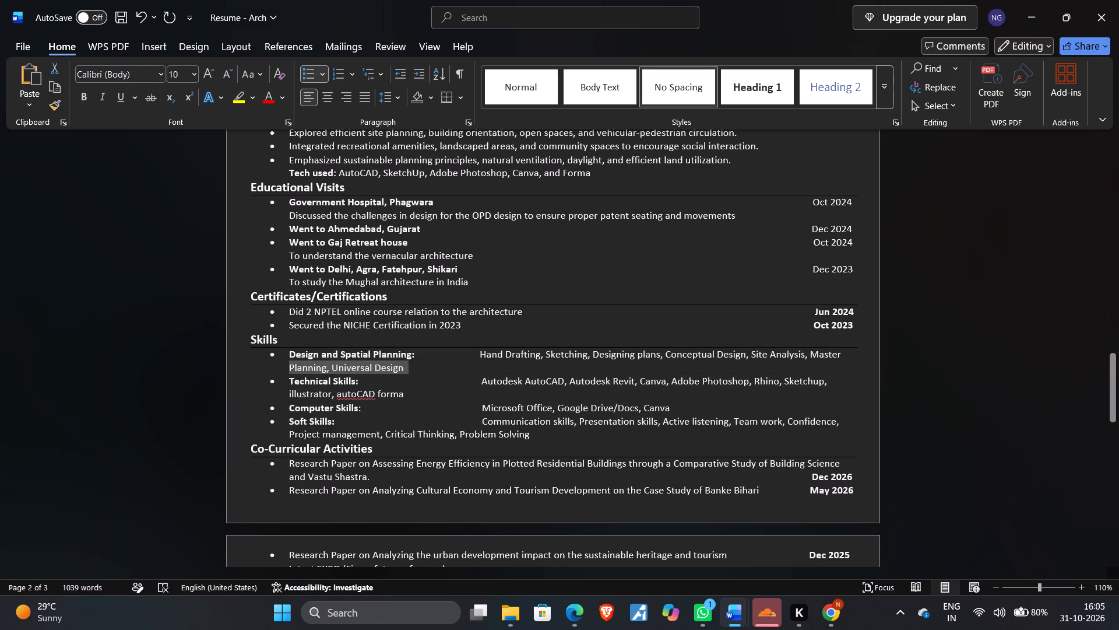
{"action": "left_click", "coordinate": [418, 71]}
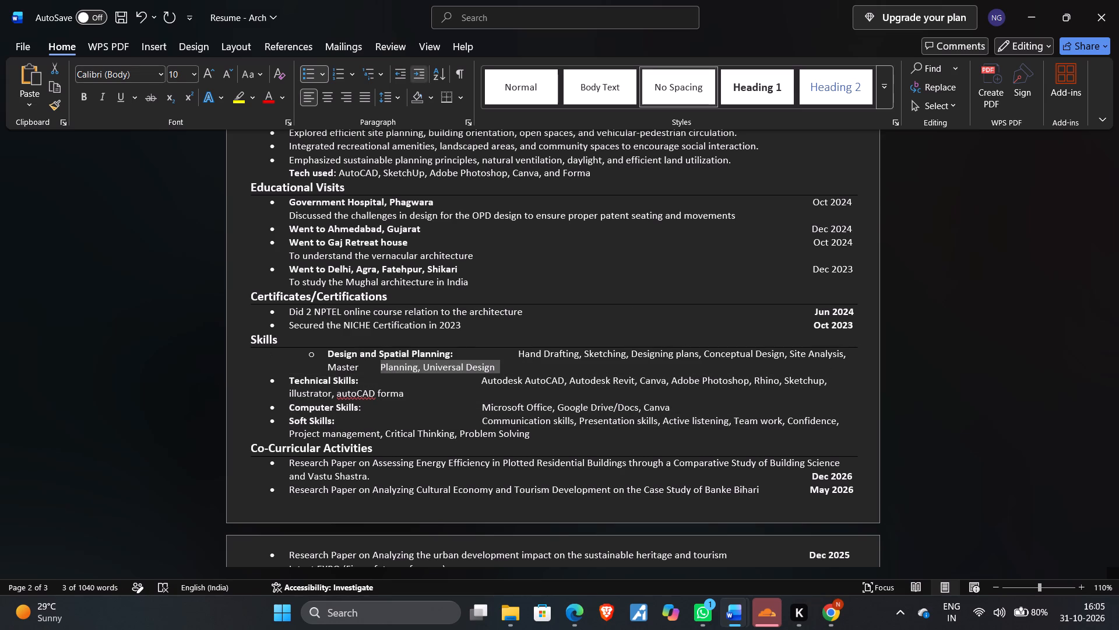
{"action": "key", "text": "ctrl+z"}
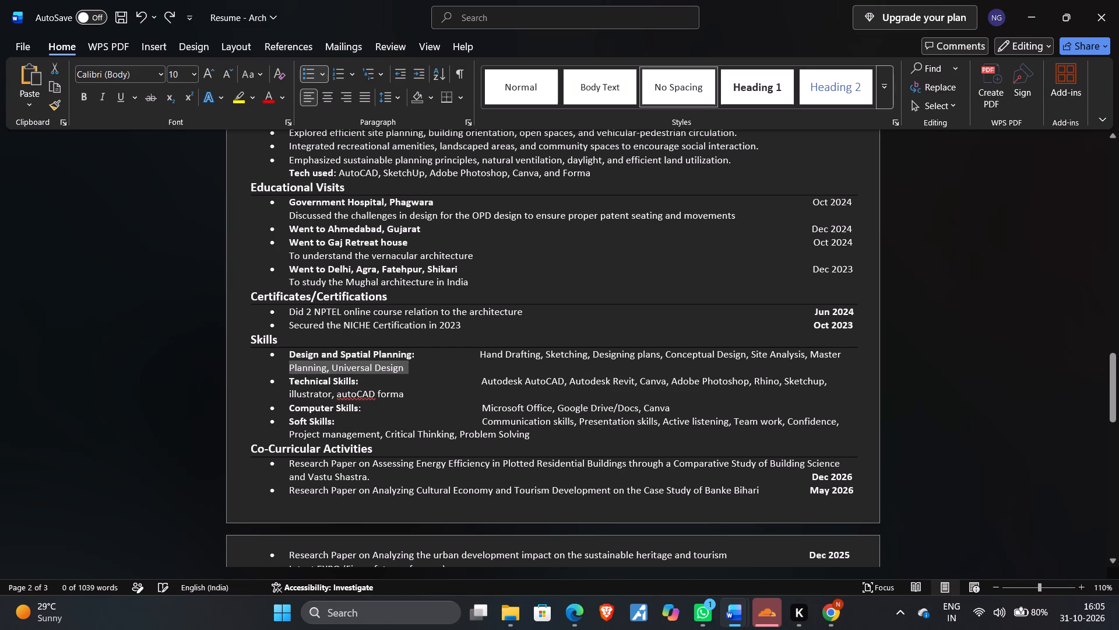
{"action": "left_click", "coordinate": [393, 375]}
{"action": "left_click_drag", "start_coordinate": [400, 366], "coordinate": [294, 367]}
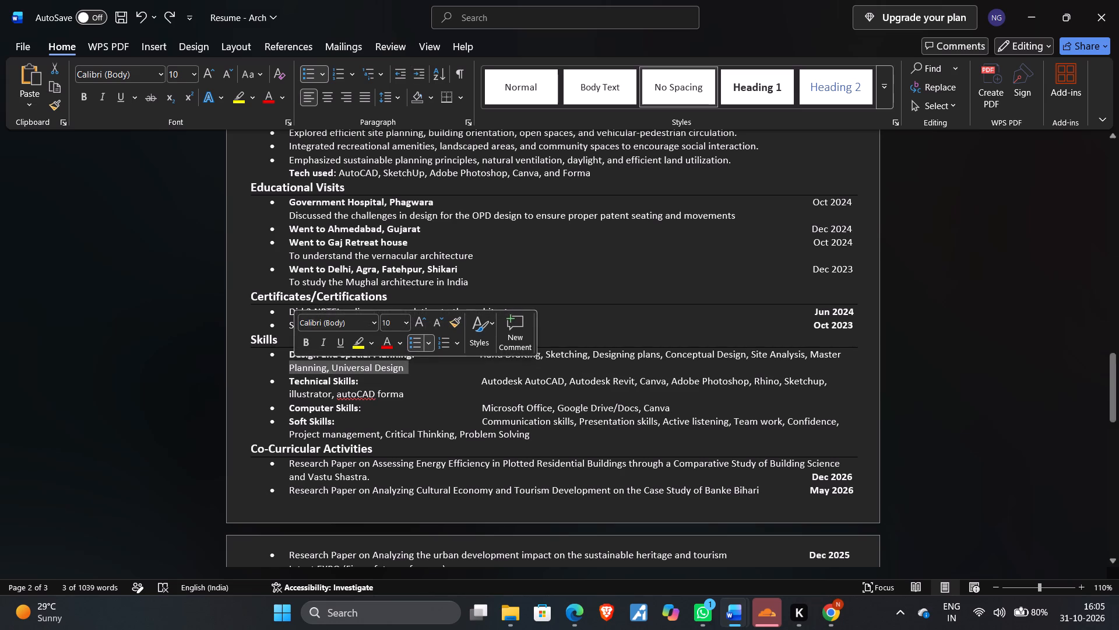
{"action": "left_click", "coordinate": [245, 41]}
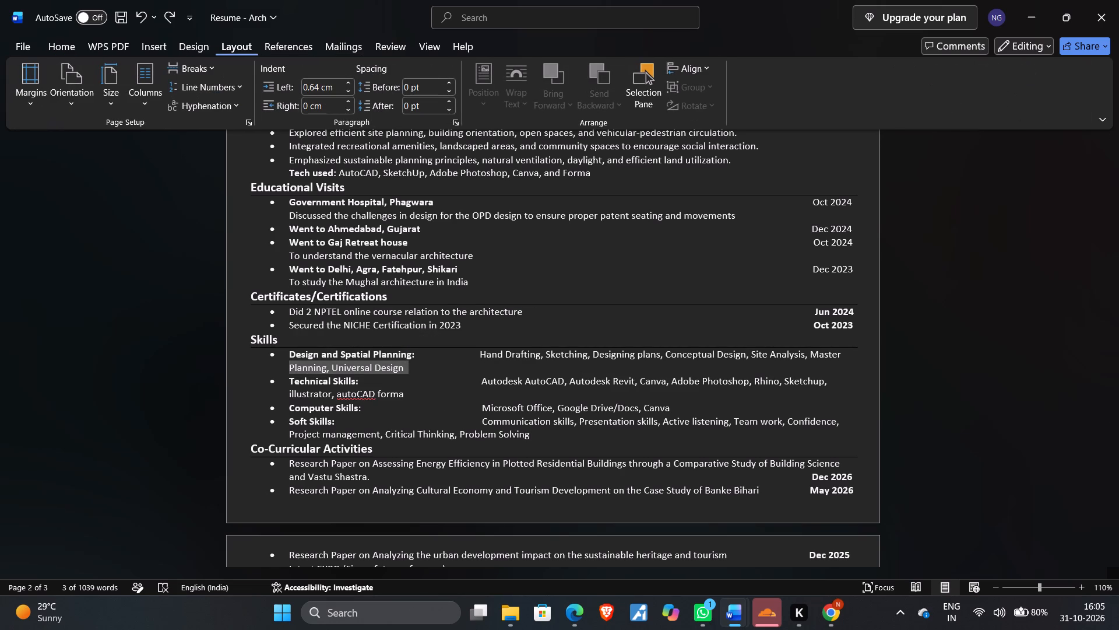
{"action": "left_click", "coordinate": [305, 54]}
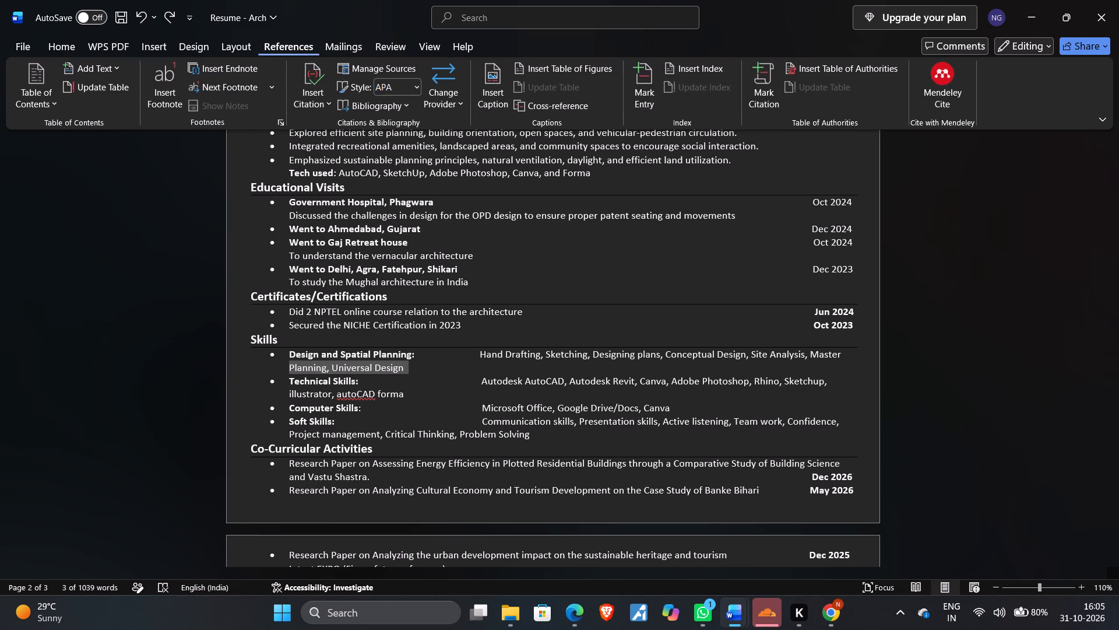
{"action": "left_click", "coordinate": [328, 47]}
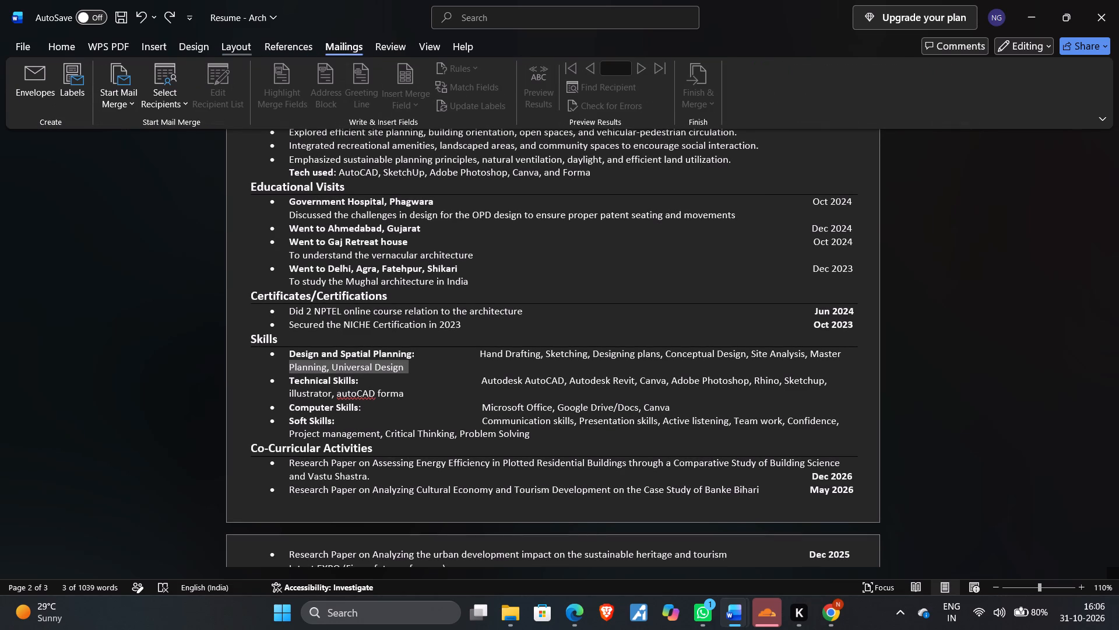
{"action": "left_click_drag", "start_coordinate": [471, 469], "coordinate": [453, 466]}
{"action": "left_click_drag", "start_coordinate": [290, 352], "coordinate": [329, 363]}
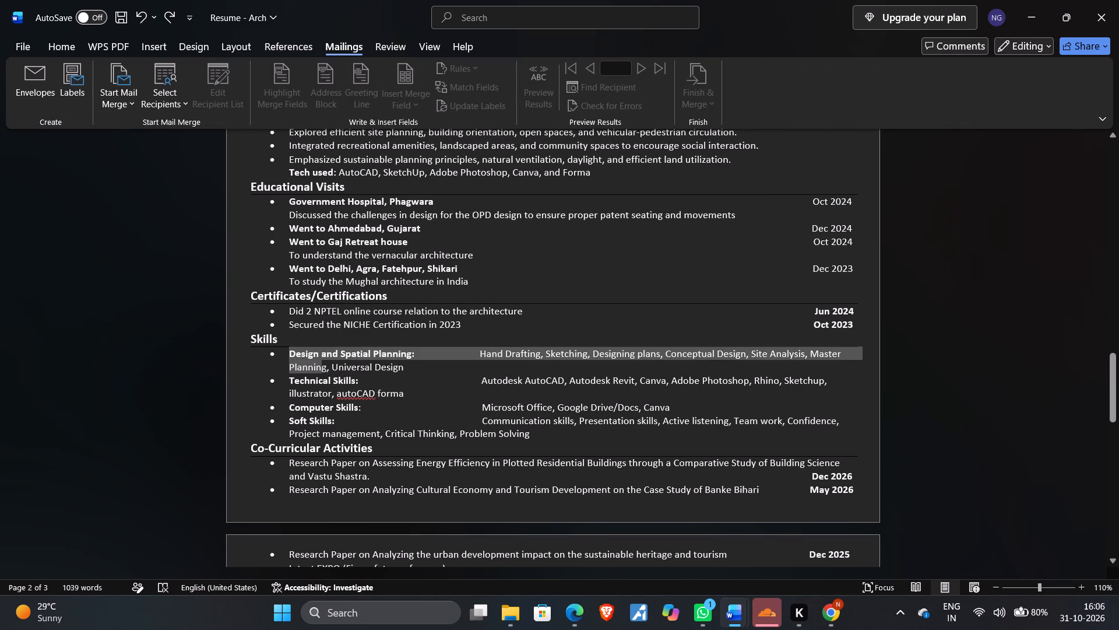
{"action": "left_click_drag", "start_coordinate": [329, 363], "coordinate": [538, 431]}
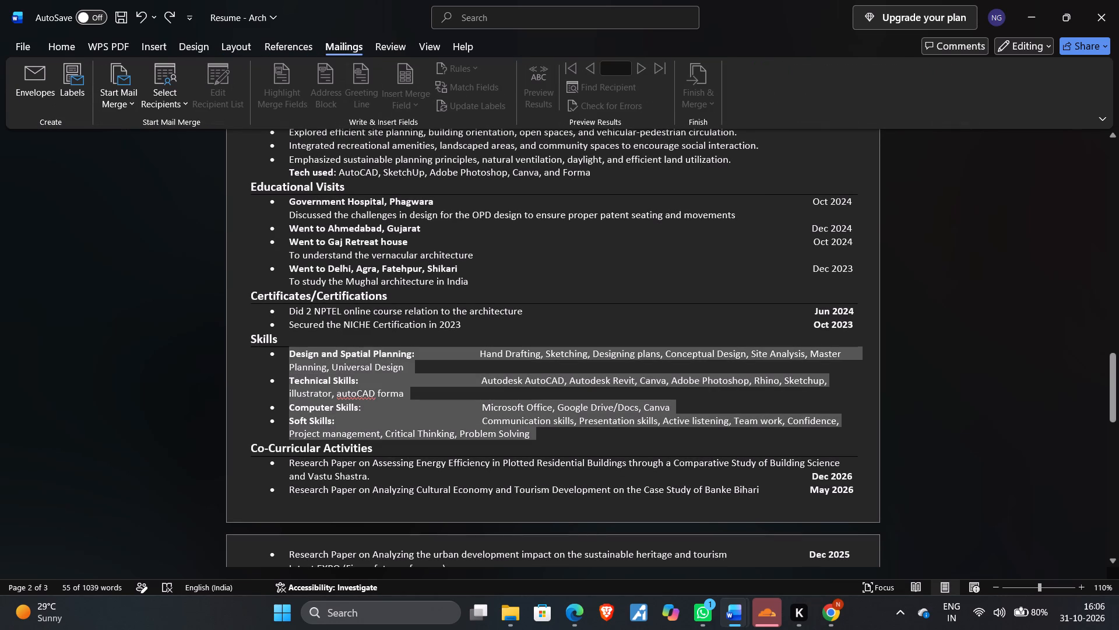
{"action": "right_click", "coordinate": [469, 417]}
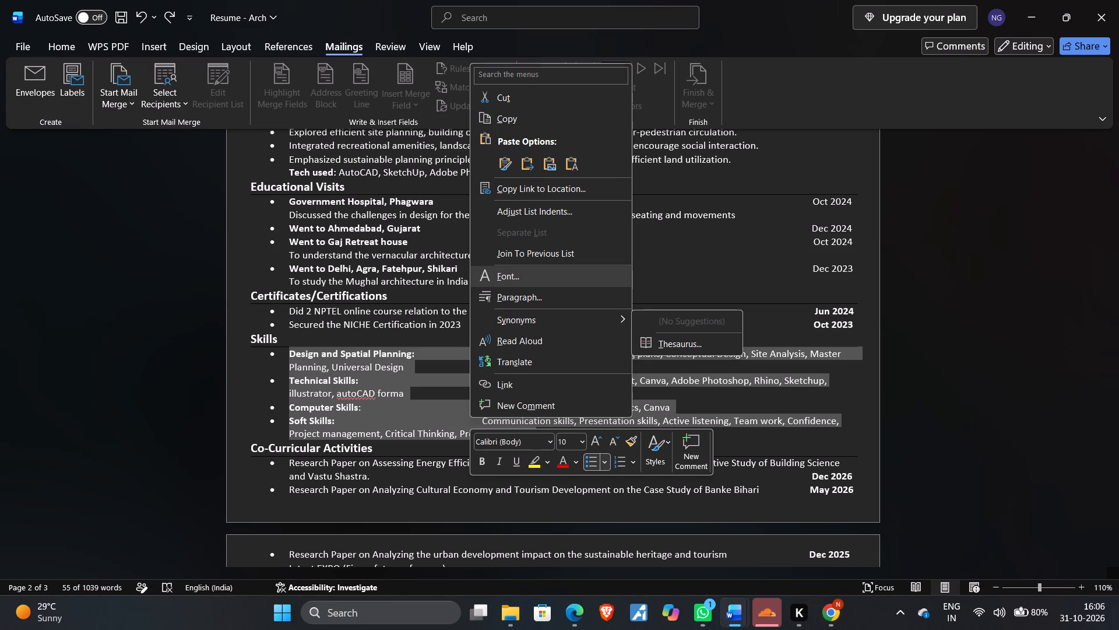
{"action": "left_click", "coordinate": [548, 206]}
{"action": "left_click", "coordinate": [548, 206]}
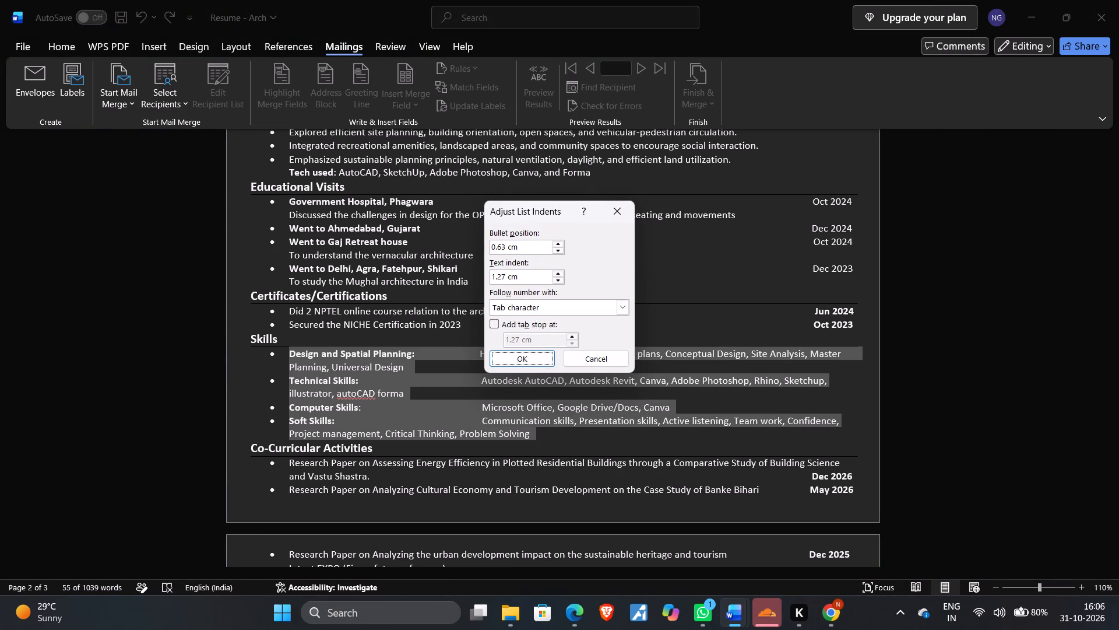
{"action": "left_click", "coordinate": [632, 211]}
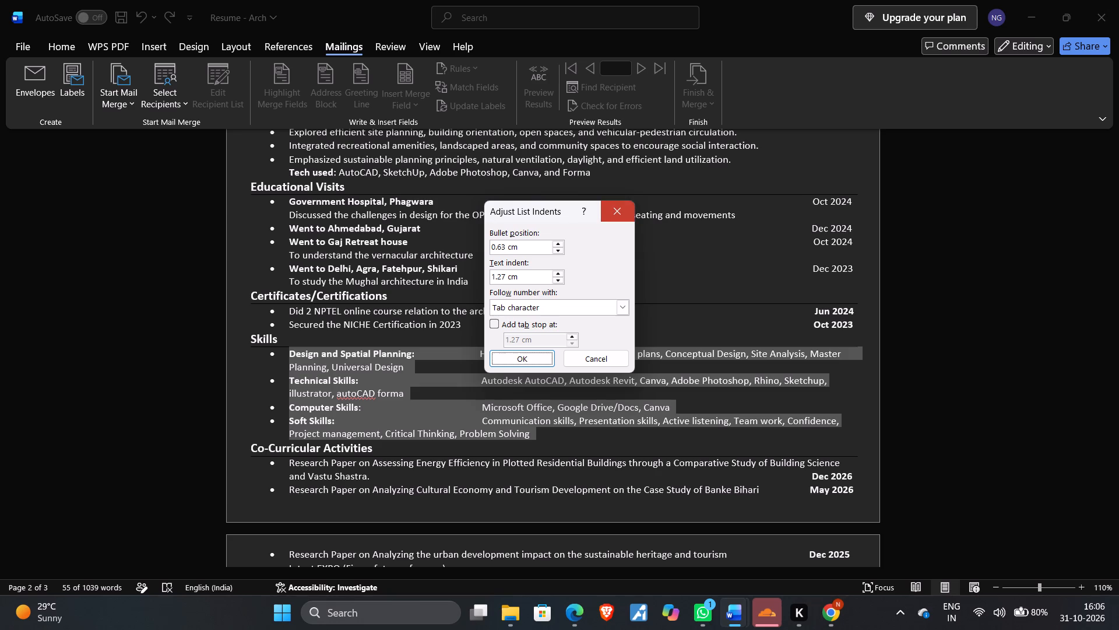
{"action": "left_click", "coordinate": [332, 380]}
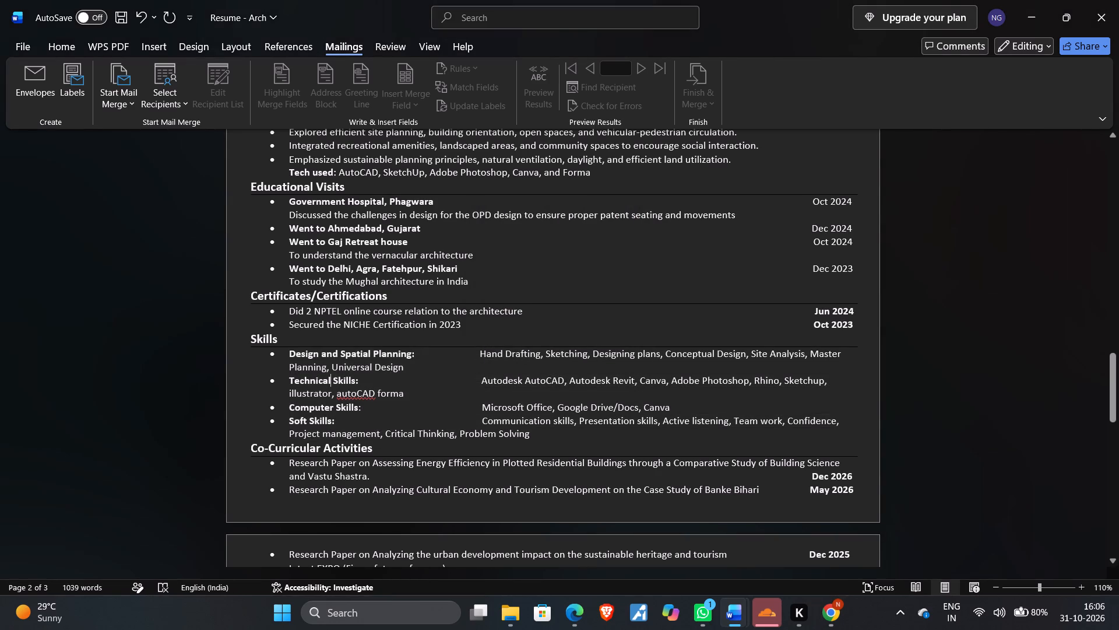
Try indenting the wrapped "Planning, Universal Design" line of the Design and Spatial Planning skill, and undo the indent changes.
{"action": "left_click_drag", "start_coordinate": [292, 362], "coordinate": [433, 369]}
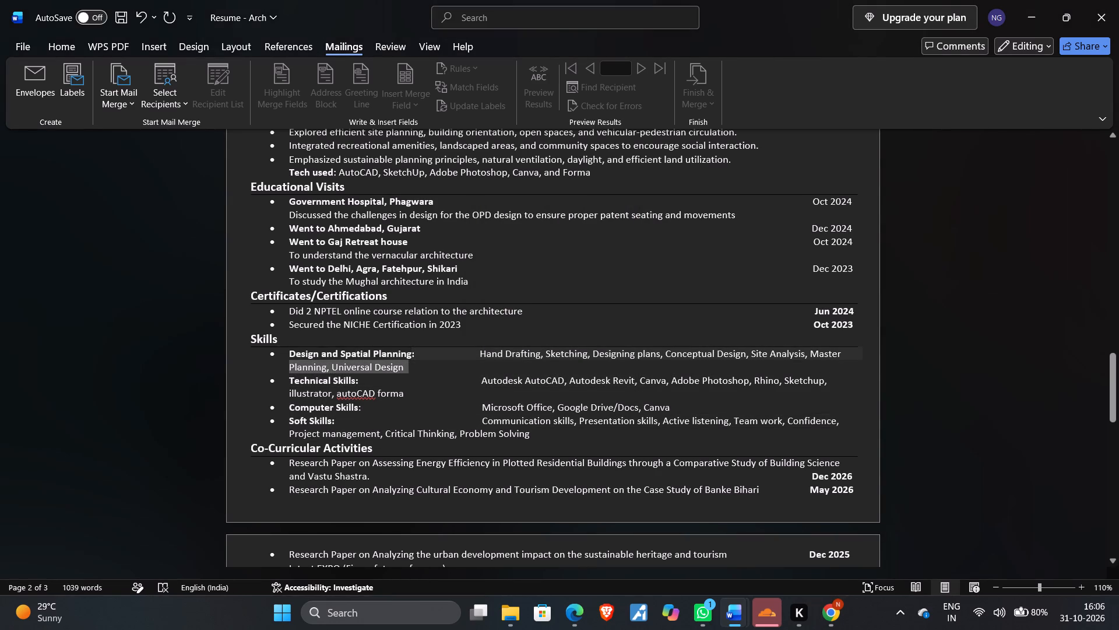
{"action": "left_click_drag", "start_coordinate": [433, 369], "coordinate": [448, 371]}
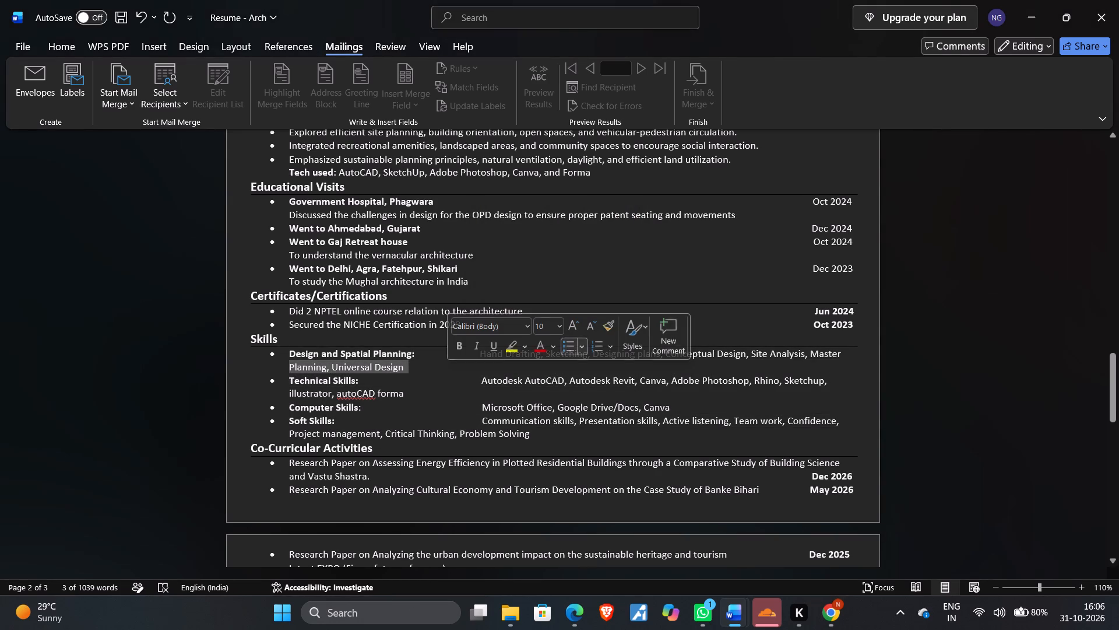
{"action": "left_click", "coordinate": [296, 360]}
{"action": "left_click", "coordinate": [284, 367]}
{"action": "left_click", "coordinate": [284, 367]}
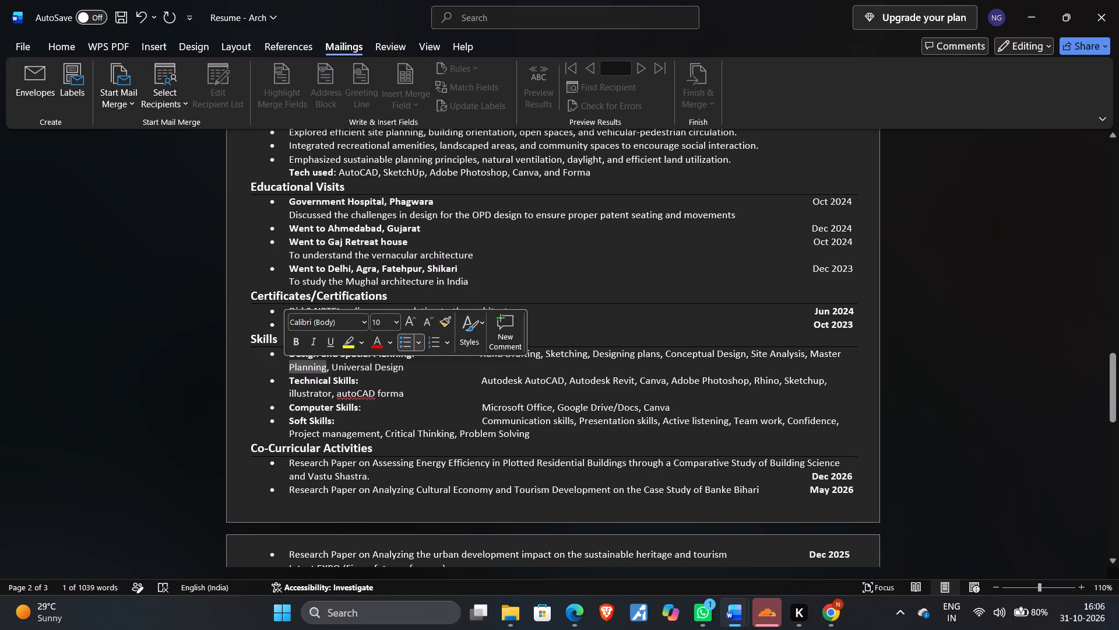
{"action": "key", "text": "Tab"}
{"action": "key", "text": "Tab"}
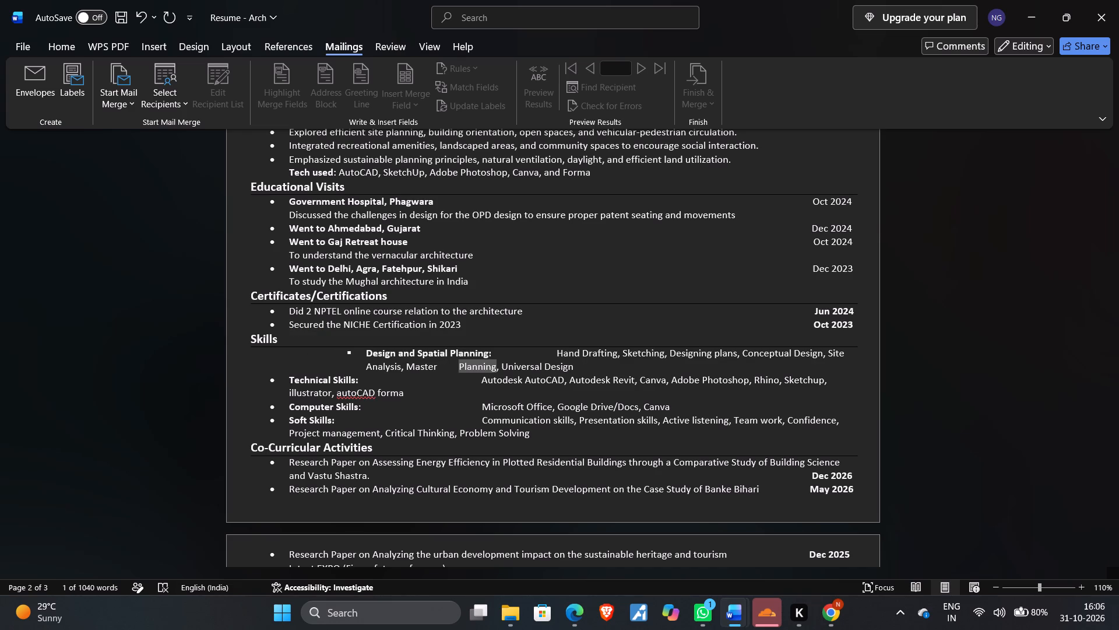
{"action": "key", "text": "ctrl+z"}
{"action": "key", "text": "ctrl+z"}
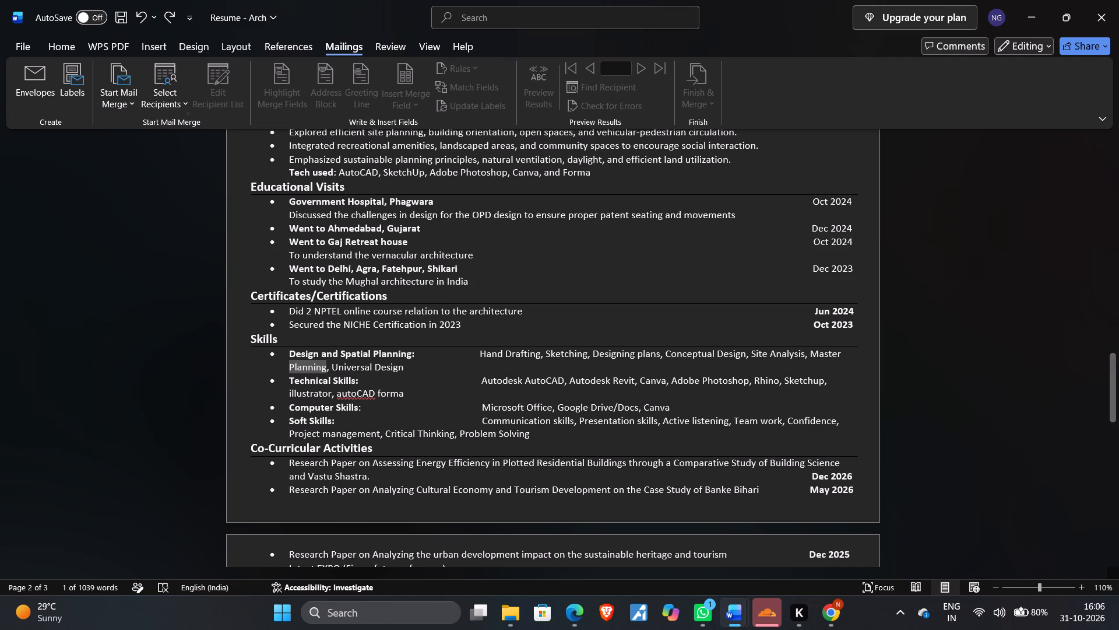
Save the resume document.
{"action": "left_click", "coordinate": [21, 46]}
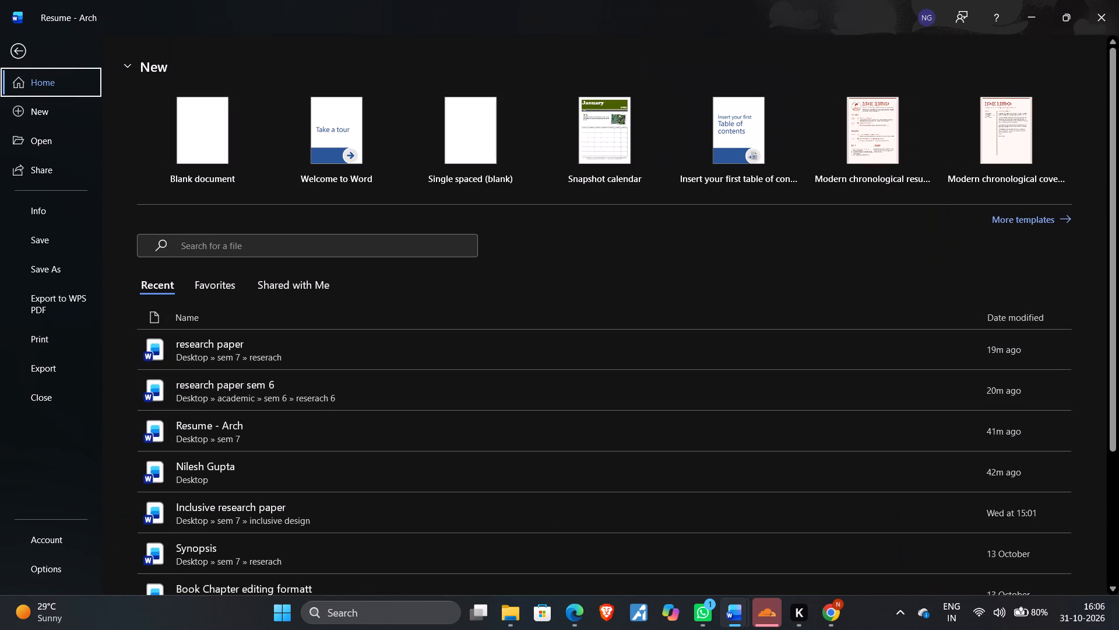
{"action": "left_click", "coordinate": [17, 51]}
{"action": "left_click", "coordinate": [473, 370]}
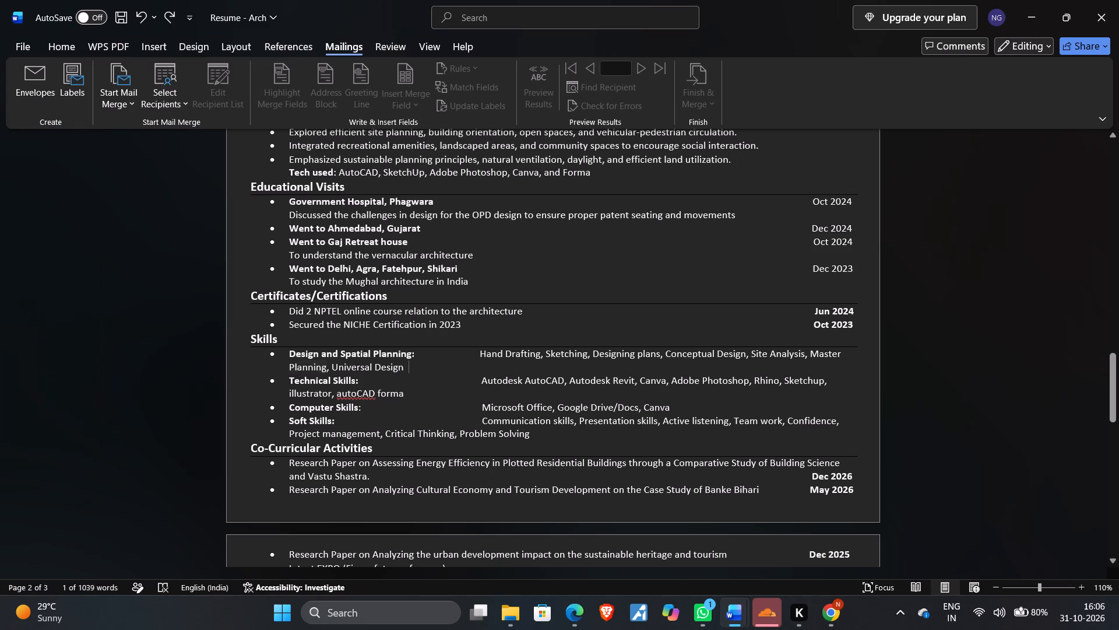
{"action": "key", "text": "ctrl+s"}
{"action": "key", "text": "ctrl+s"}
{"action": "key", "text": "ctrl+s"}
{"action": "left_click", "coordinate": [831, 617]}
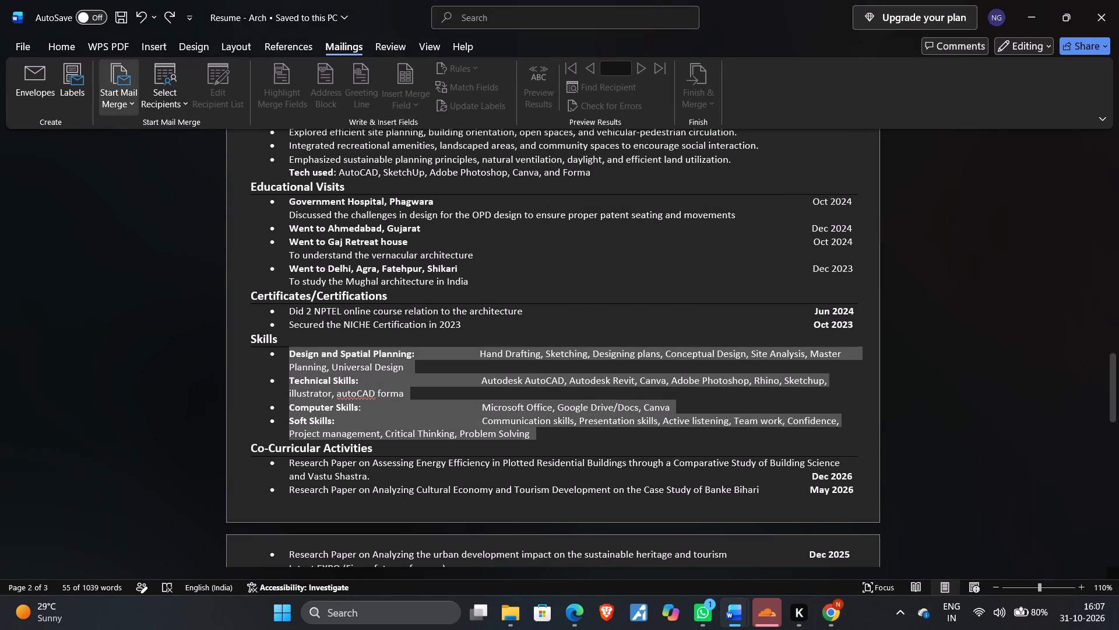
{"action": "left_click", "coordinate": [73, 41]}
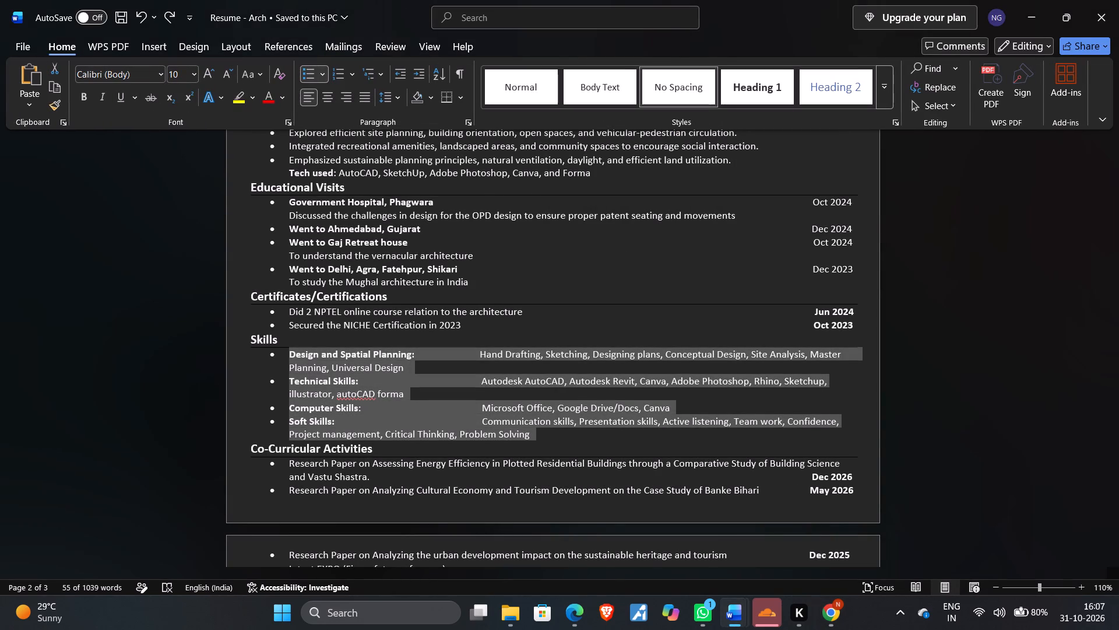
{"action": "left_click", "coordinate": [279, 74]}
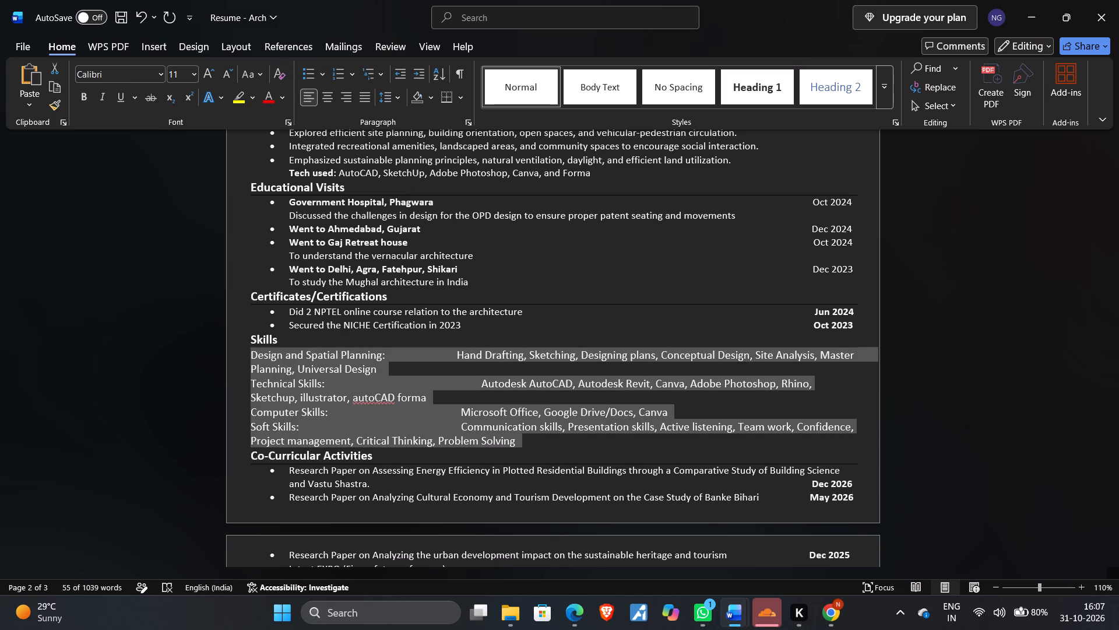
{"action": "left_click", "coordinate": [311, 69]}
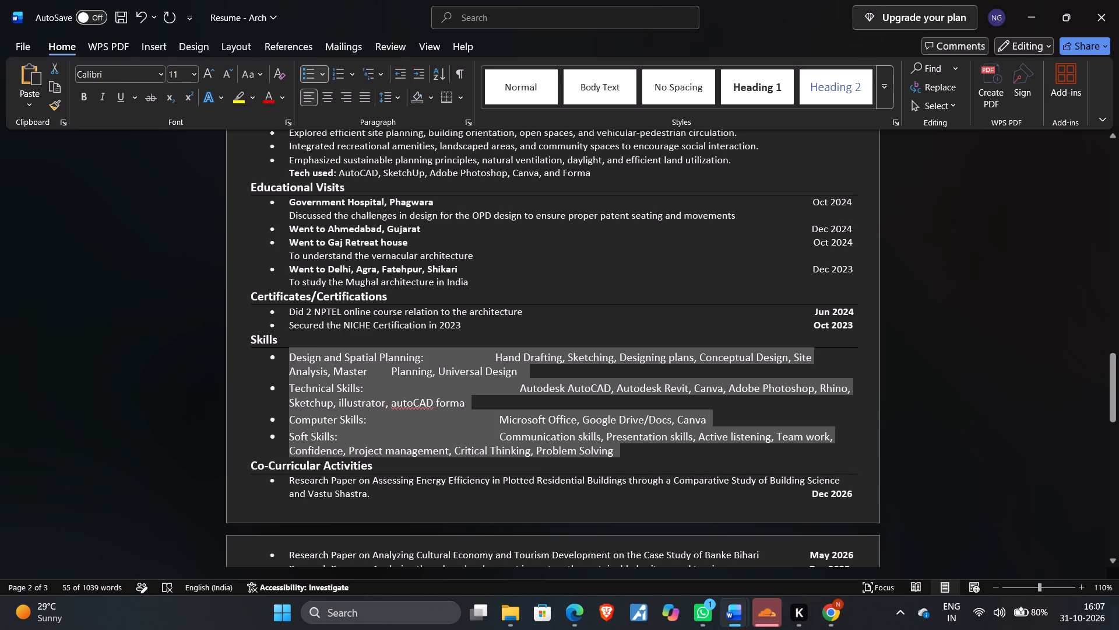
{"action": "left_click", "coordinate": [374, 393]}
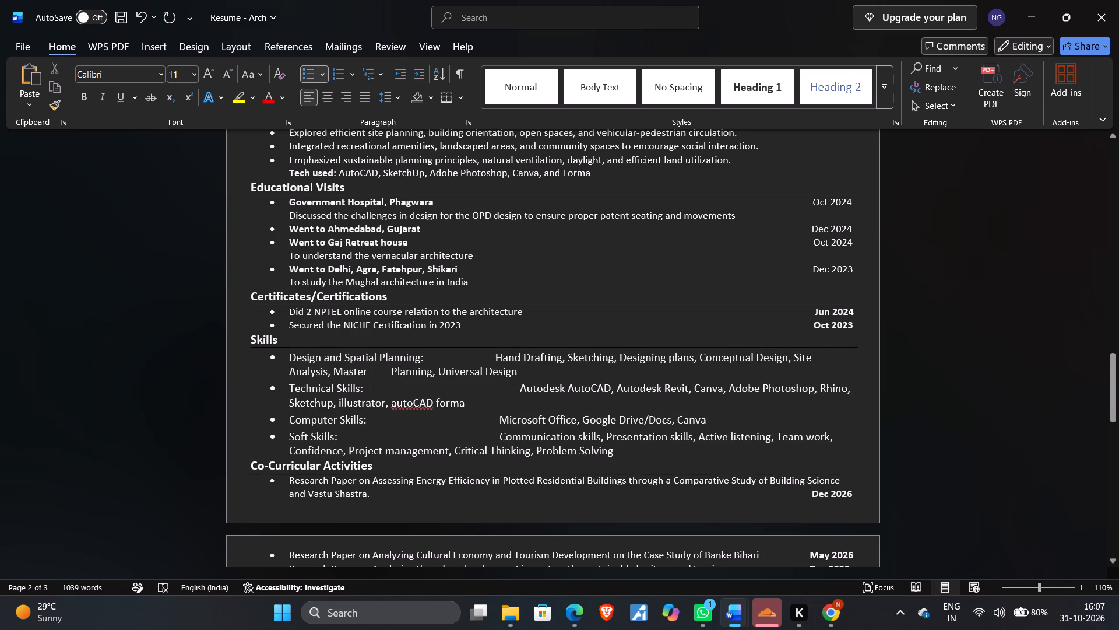
Set the four Skills entries to the Calibri (Body) font at size 10.
{"action": "left_click_drag", "start_coordinate": [287, 358], "coordinate": [631, 437]}
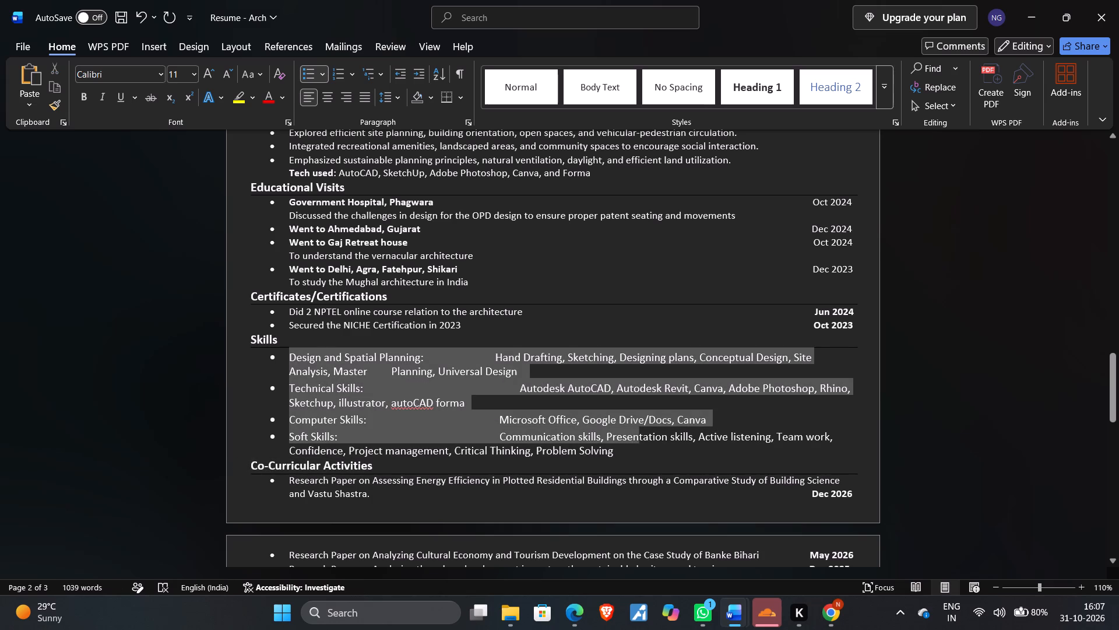
{"action": "left_click_drag", "start_coordinate": [631, 437], "coordinate": [624, 455]}
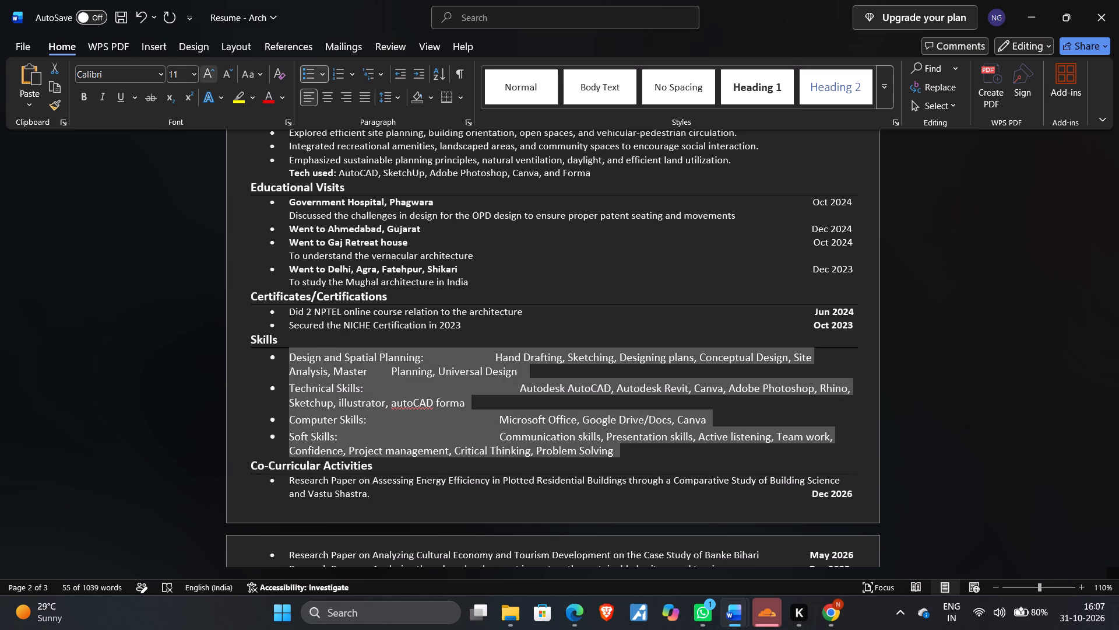
{"action": "left_click", "coordinate": [154, 74]}
{"action": "left_click", "coordinate": [157, 74]}
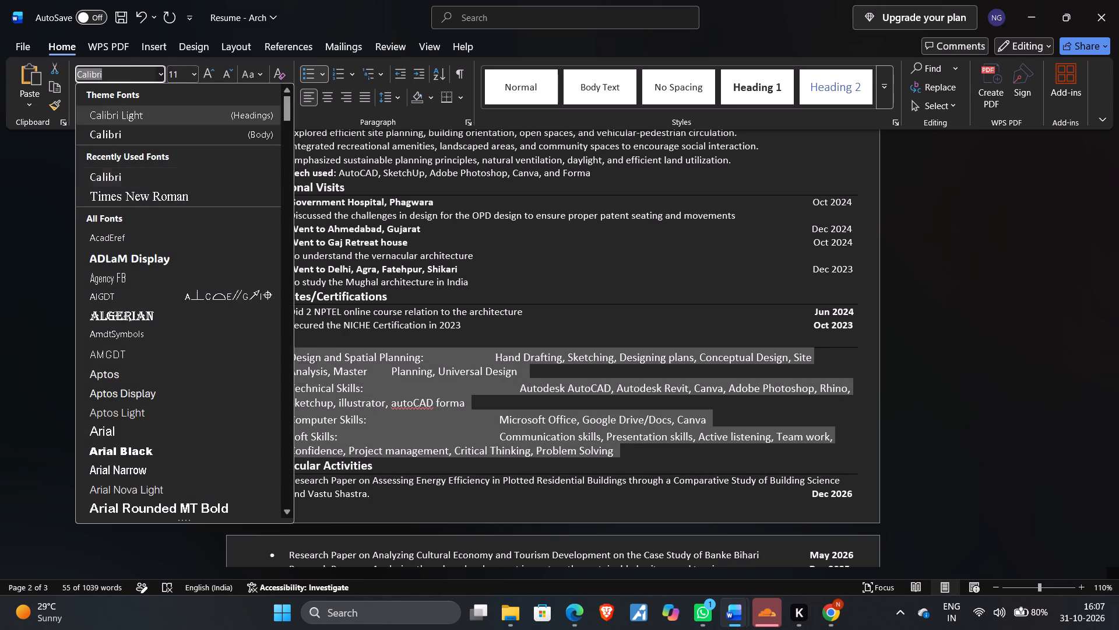
{"action": "left_click", "coordinate": [171, 129]}
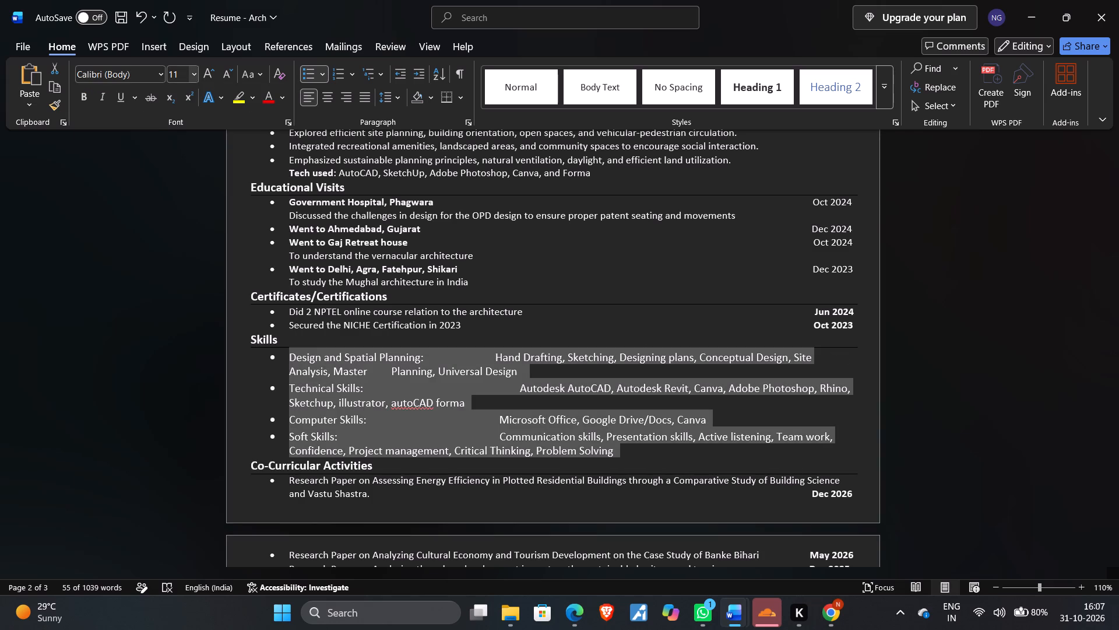
{"action": "left_click", "coordinate": [195, 80]}
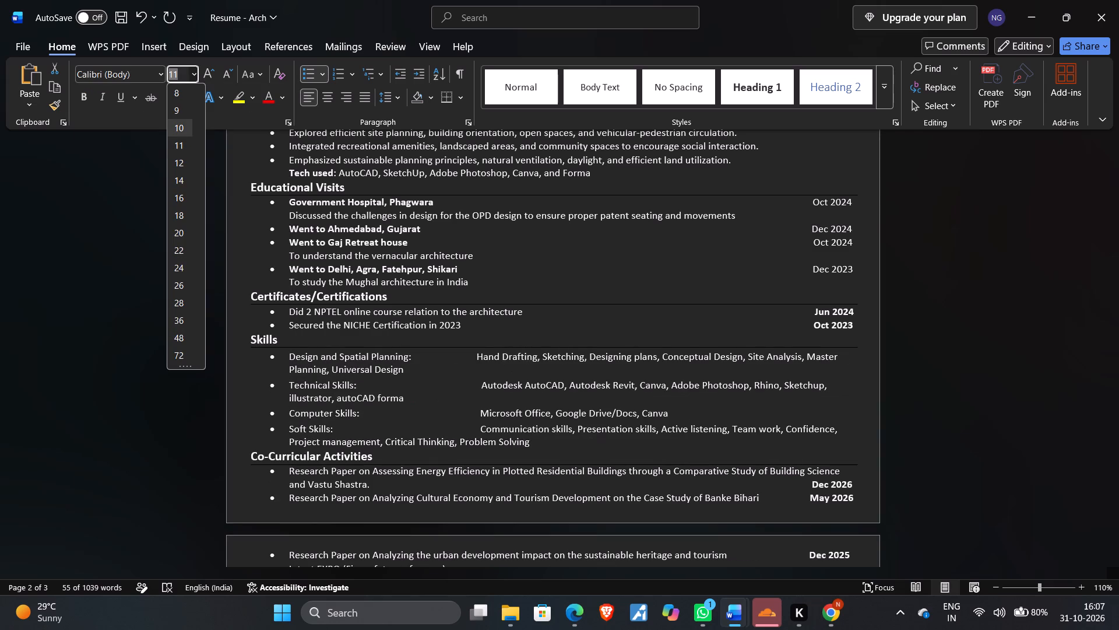
{"action": "left_click", "coordinate": [184, 130]}
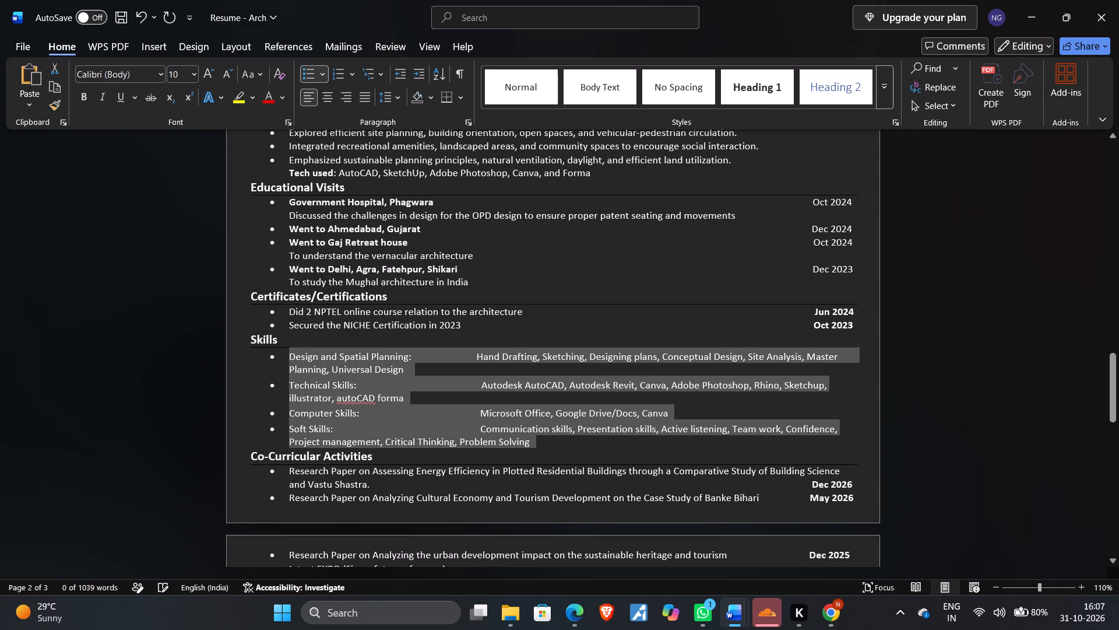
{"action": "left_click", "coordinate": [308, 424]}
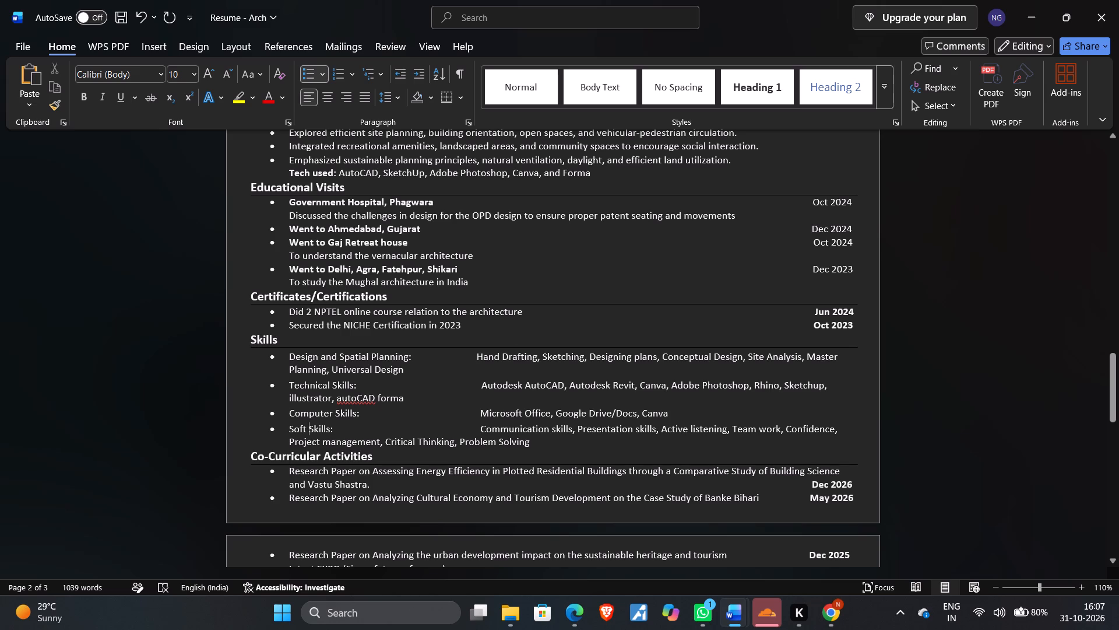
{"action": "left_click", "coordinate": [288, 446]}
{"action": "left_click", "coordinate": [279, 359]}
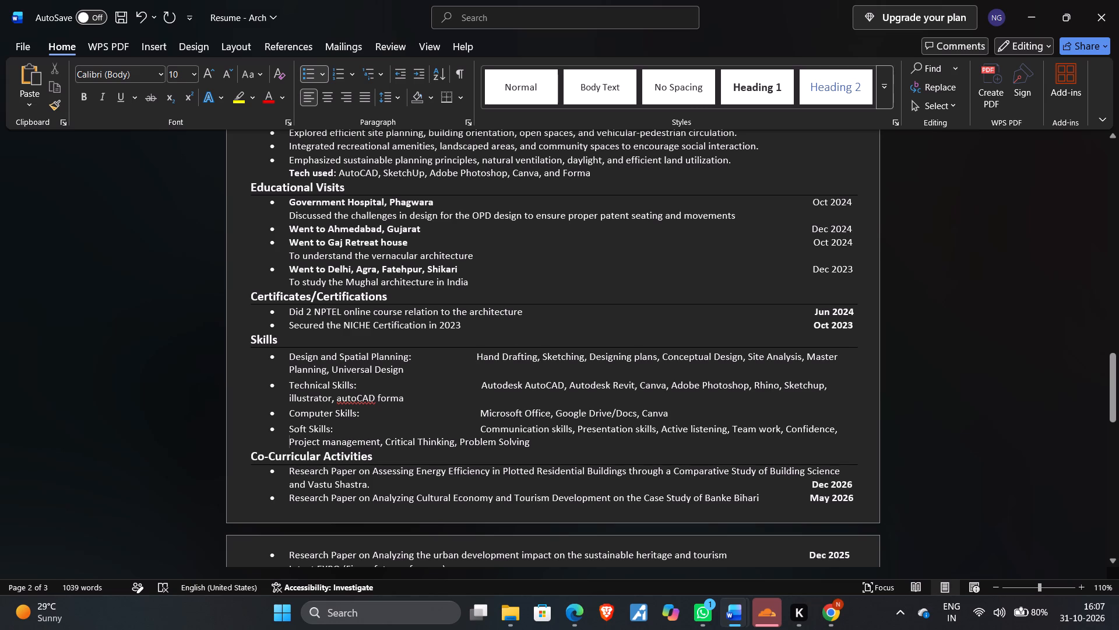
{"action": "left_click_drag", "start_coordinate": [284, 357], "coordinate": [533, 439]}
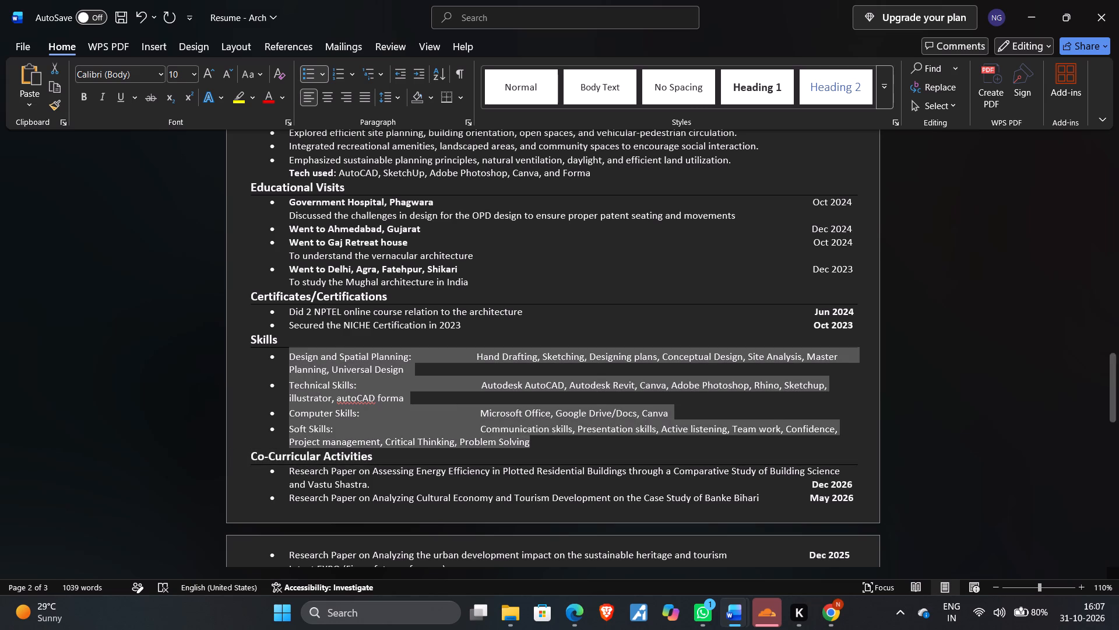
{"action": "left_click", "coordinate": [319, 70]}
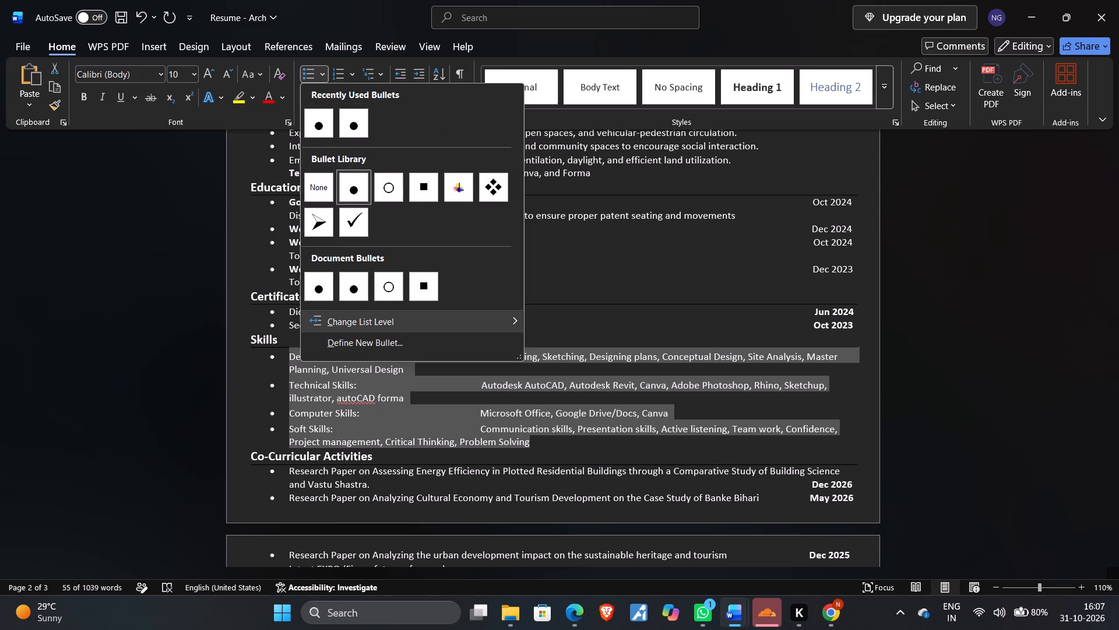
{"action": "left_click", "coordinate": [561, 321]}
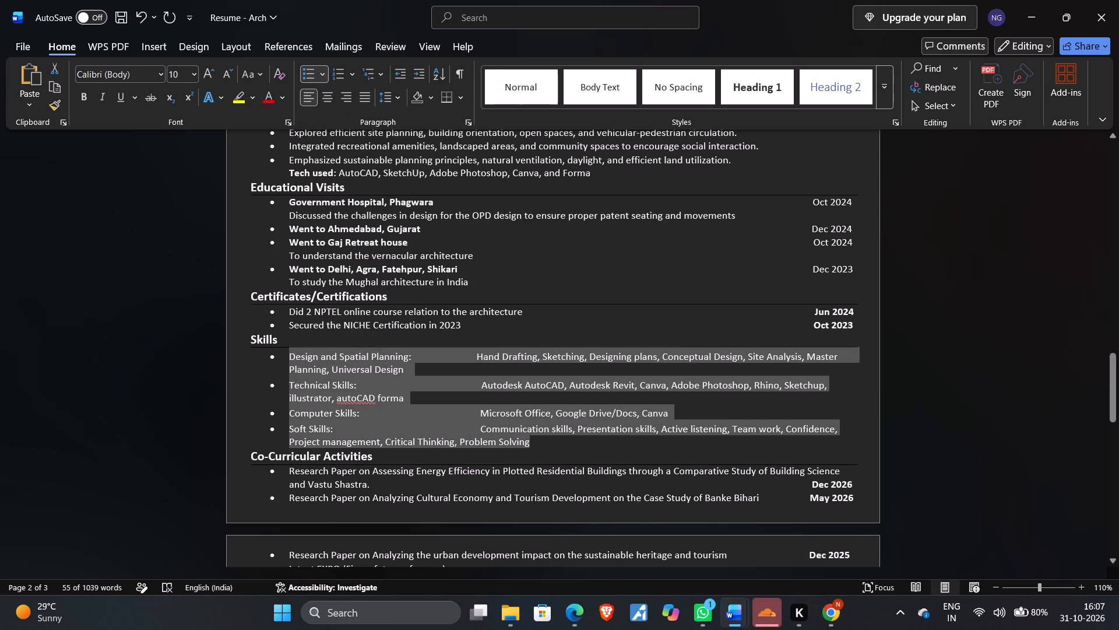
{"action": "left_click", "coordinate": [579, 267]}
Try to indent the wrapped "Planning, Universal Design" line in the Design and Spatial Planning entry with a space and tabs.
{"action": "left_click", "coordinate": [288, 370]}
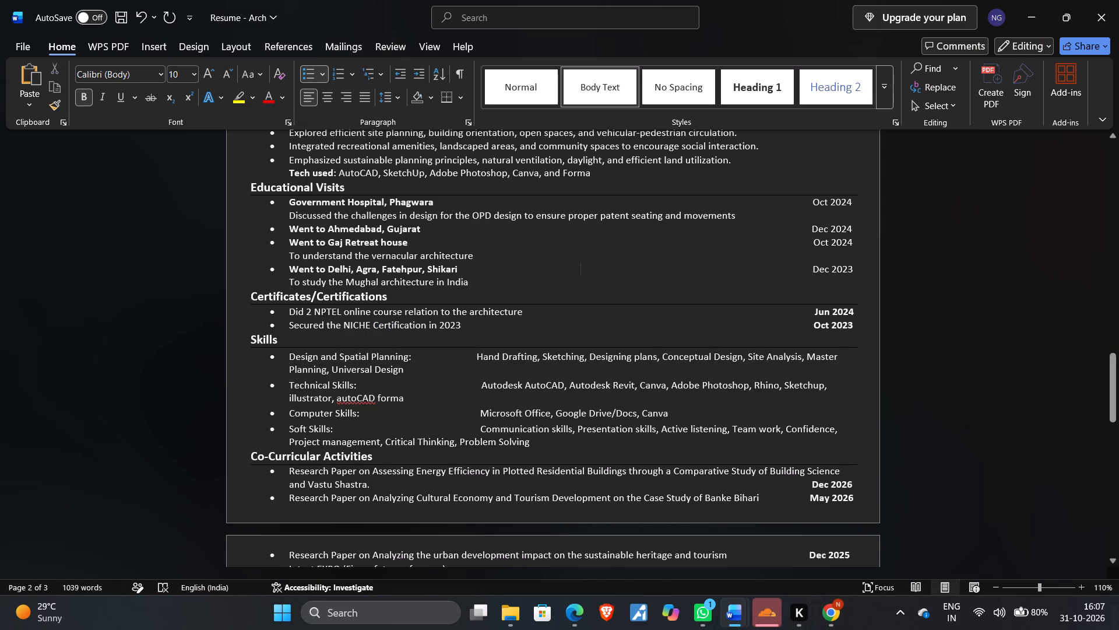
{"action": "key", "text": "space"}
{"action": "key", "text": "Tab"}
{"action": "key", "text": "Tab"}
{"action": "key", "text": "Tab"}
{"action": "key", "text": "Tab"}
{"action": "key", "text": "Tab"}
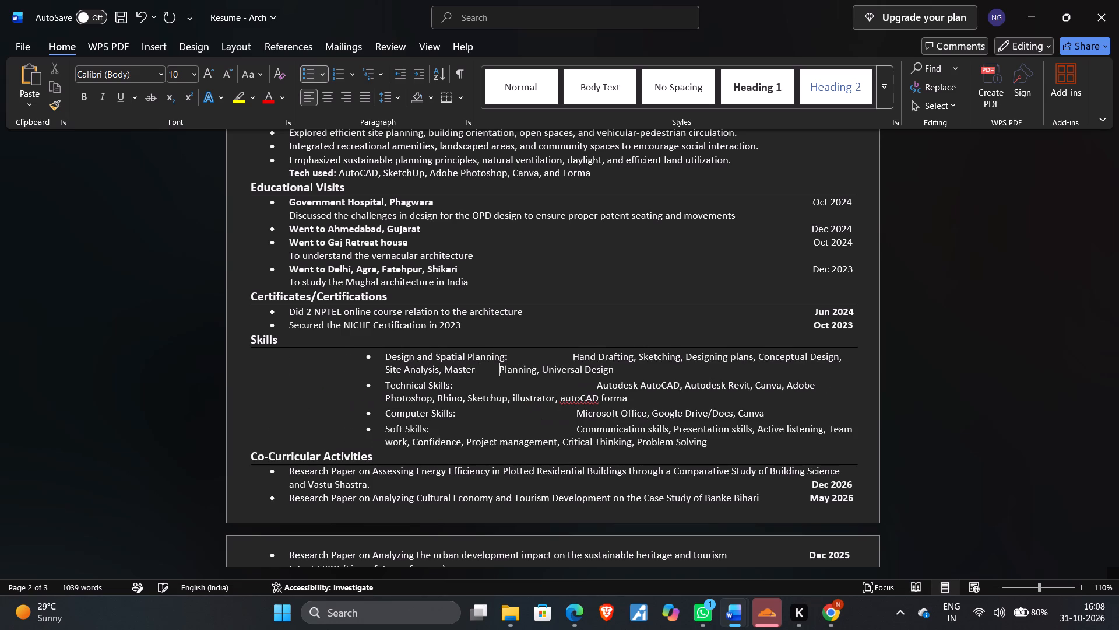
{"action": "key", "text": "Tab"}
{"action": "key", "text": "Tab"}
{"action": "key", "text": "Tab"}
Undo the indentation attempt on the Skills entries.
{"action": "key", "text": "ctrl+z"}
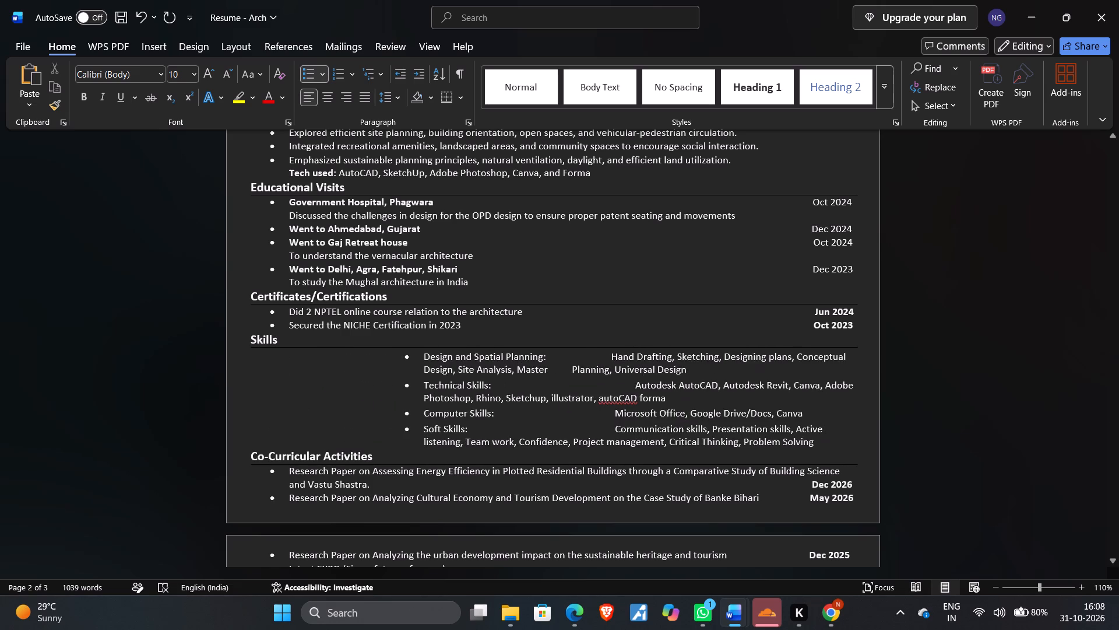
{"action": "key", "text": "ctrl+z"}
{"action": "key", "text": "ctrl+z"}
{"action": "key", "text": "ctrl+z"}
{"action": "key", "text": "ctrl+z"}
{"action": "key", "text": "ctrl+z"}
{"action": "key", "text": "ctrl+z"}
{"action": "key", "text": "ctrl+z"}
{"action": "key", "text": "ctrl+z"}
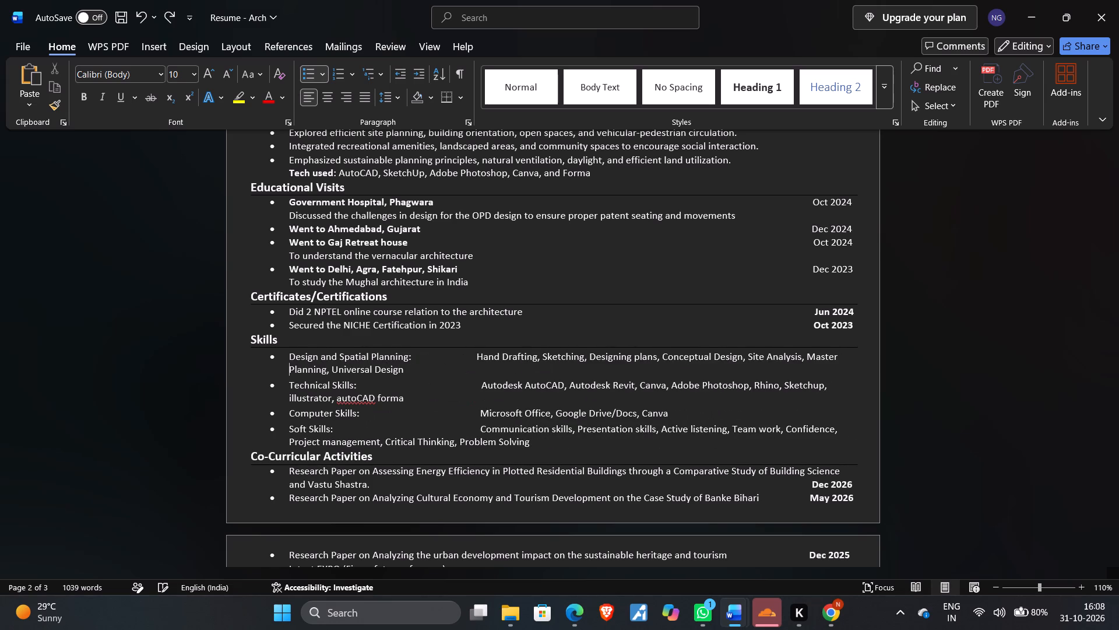
Undo the font, size, bullet and clear-formatting changes on the four Skills entries.
{"action": "key", "text": "ctrl+z"}
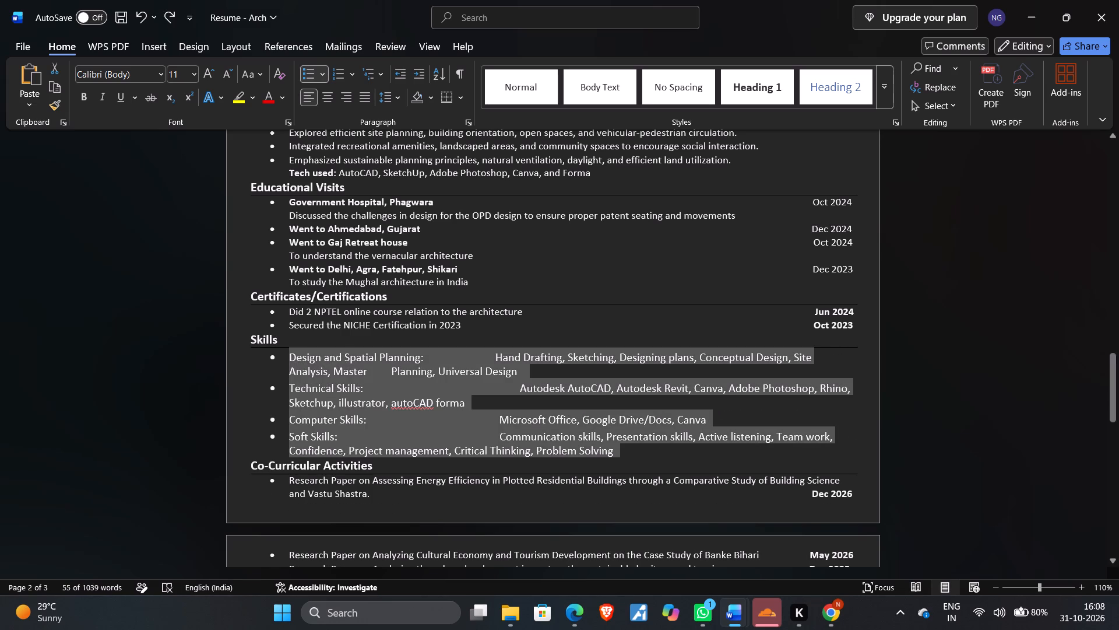
{"action": "key", "text": "ctrl+z"}
{"action": "key", "text": "ctrl+z"}
{"action": "key", "text": "ctrl+z"}
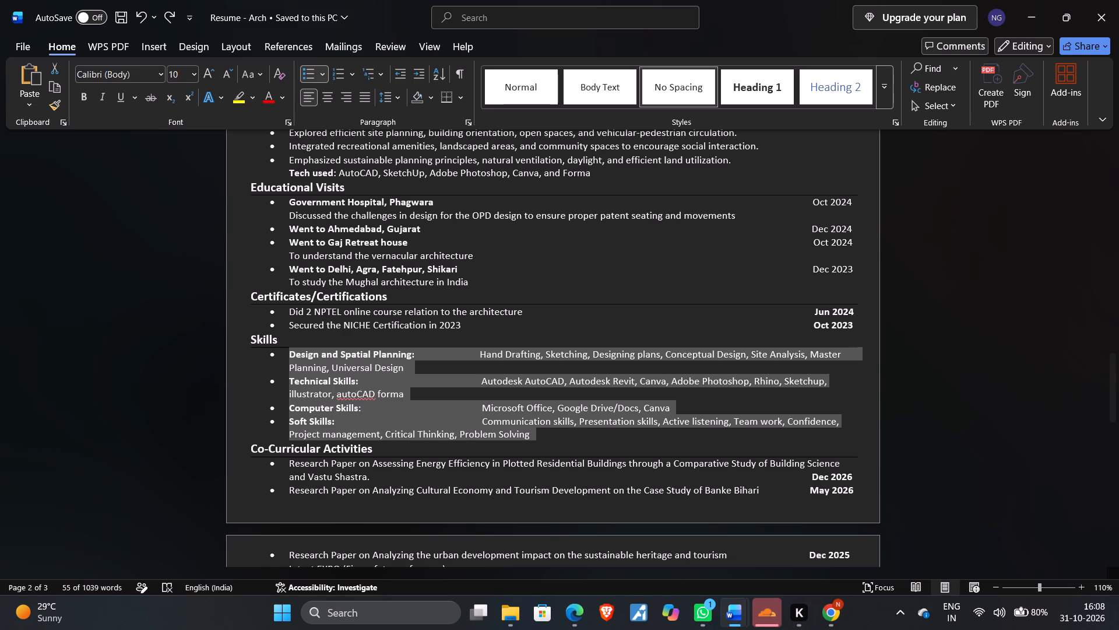
{"action": "left_click", "coordinate": [617, 377]}
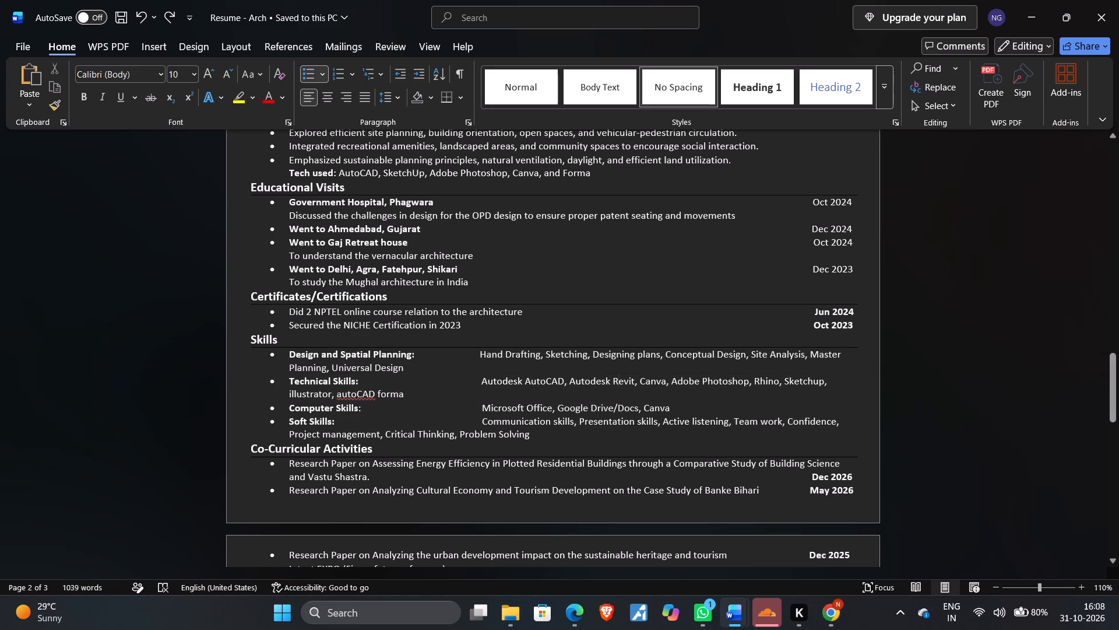
Shorten the gap between "Design and Spatial Planning:" and "Hand Drafting" by deleting the extra spacing.
{"action": "left_click", "coordinate": [474, 353]}
{"action": "key", "text": "BackSpace"}
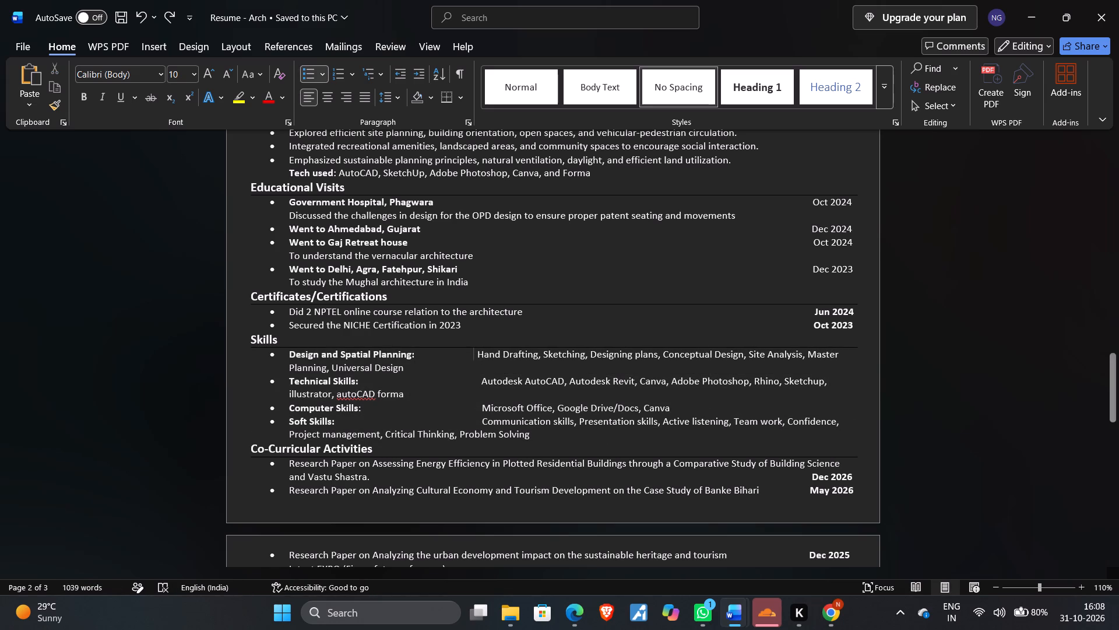
{"action": "key", "text": "BackSpace"}
{"action": "key", "text": "BackSpace"}
{"action": "key", "text": "BackSpace"}
{"action": "key", "text": "BackSpace"}
{"action": "key", "text": "BackSpace"}
{"action": "key", "text": "BackSpace"}
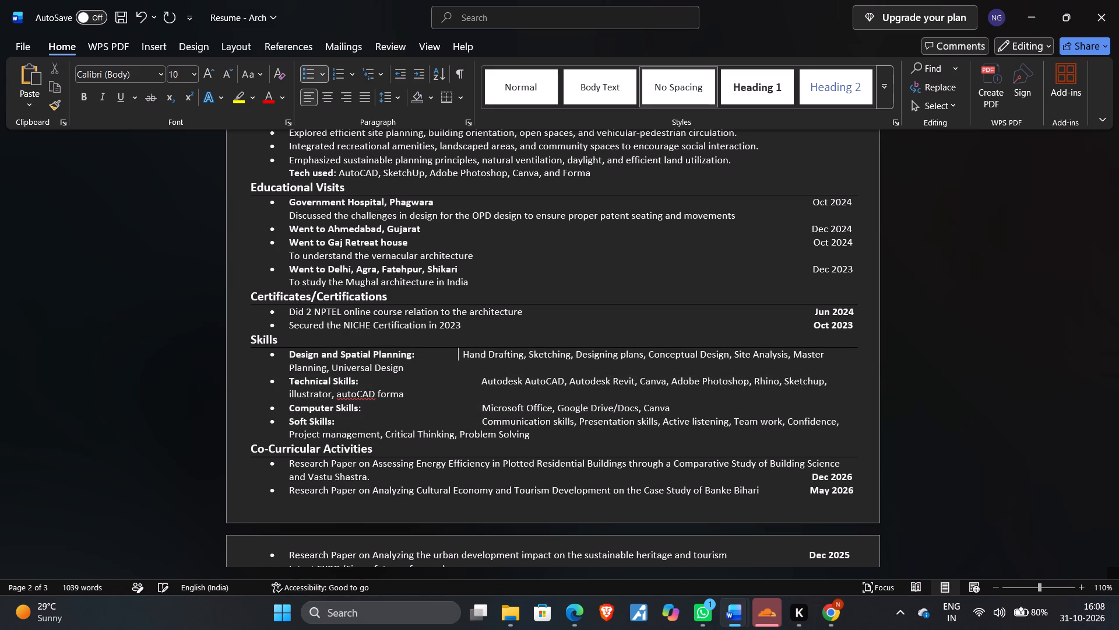
{"action": "key", "text": "BackSpace"}
{"action": "key", "text": "BackSpace"}
{"action": "key", "text": "BackSpace"}
{"action": "key", "text": "BackSpace"}
{"action": "key", "text": "BackSpace"}
{"action": "key", "text": "BackSpace"}
{"action": "key", "text": "BackSpace"}
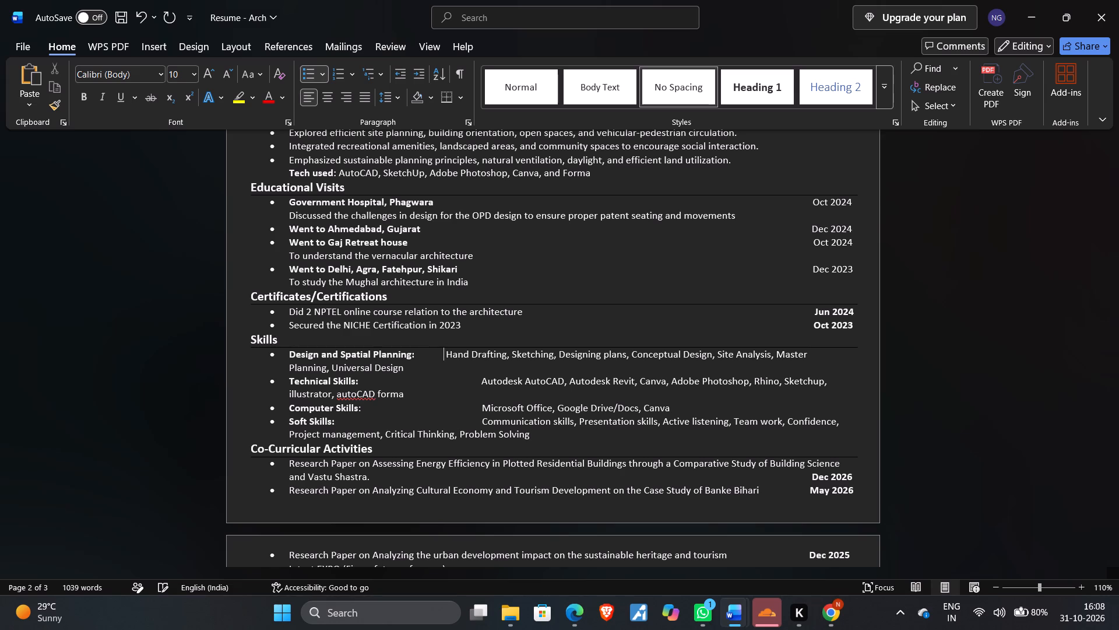
{"action": "key", "text": "BackSpace"}
{"action": "key", "text": "BackSpace"}
{"action": "key", "text": "BackSpace"}
{"action": "key", "text": "BackSpace"}
{"action": "key", "text": "BackSpace"}
{"action": "key", "text": "BackSpace"}
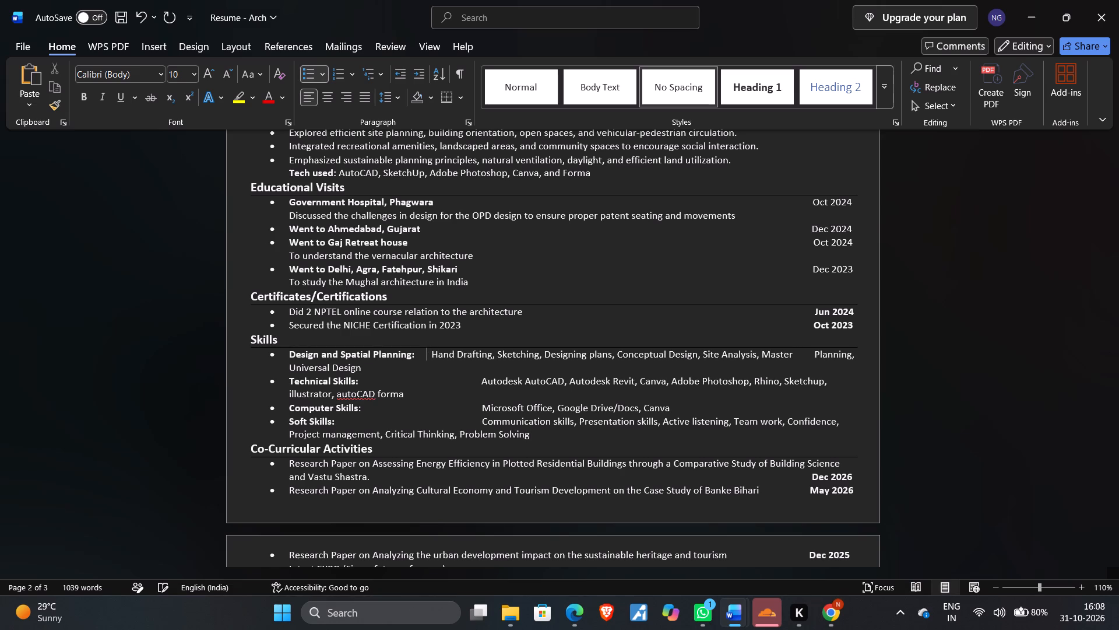
Close up the extra spacing between "Master" and "Planning" in the Design and Spatial Planning entry.
{"action": "left_click", "coordinate": [814, 352]}
{"action": "key", "text": "BackSpace"}
{"action": "key", "text": "BackSpace"}
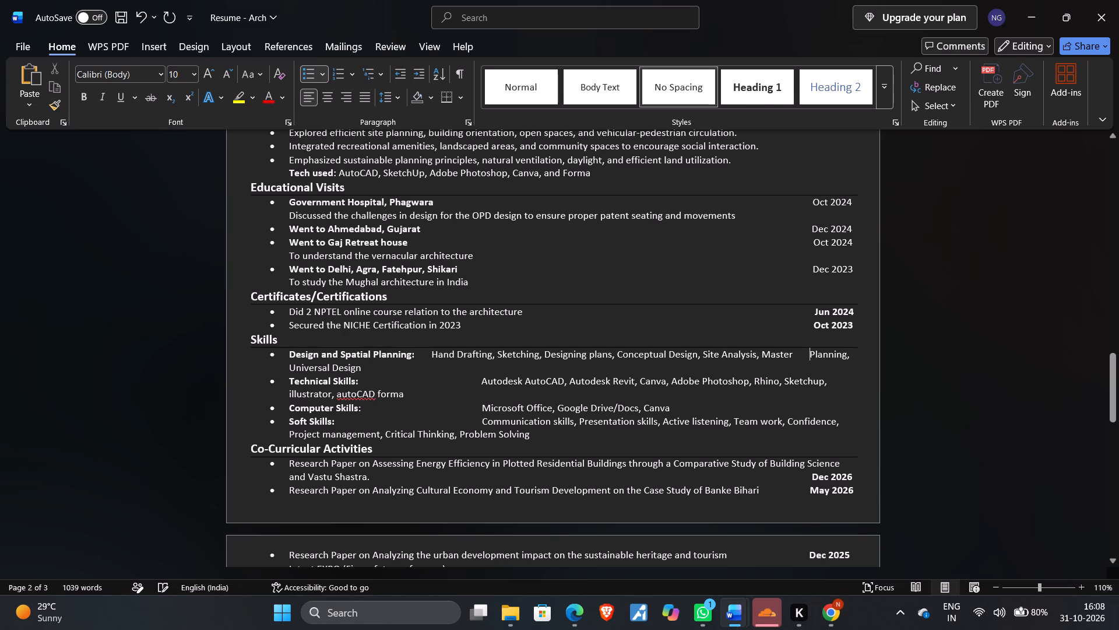
{"action": "key", "text": "BackSpace"}
{"action": "key", "text": "BackSpace"}
{"action": "key", "text": "BackSpace"}
{"action": "key", "text": "BackSpace"}
{"action": "key", "text": "BackSpace"}
Shorten the gap between "Technical Skills:" and "Autodesk AutoCAD" by deleting extra spacing.
{"action": "left_click", "coordinate": [479, 381]}
{"action": "key", "text": "BackSpace"}
{"action": "key", "text": "BackSpace"}
{"action": "key", "text": "BackSpace"}
{"action": "key", "text": "BackSpace"}
{"action": "key", "text": "BackSpace"}
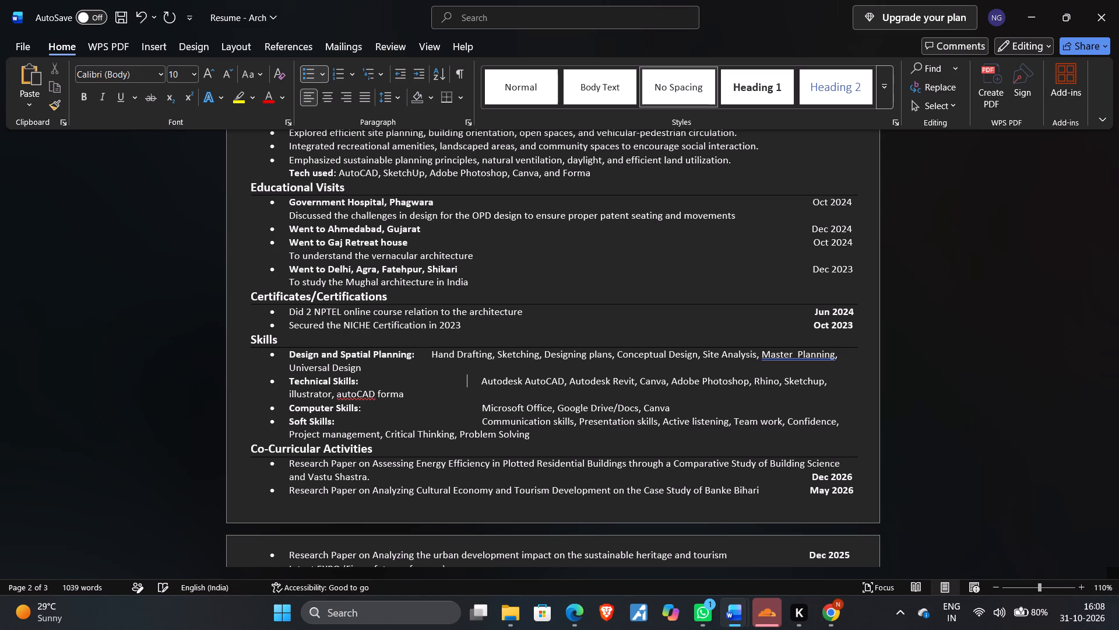
{"action": "key", "text": "BackSpace"}
{"action": "key", "text": "BackSpace"}
{"action": "key", "text": "BackSpace"}
{"action": "key", "text": "BackSpace"}
{"action": "key", "text": "BackSpace"}
{"action": "key", "text": "BackSpace"}
{"action": "key", "text": "BackSpace"}
{"action": "key", "text": "BackSpace"}
{"action": "key", "text": "BackSpace"}
{"action": "key", "text": "BackSpace"}
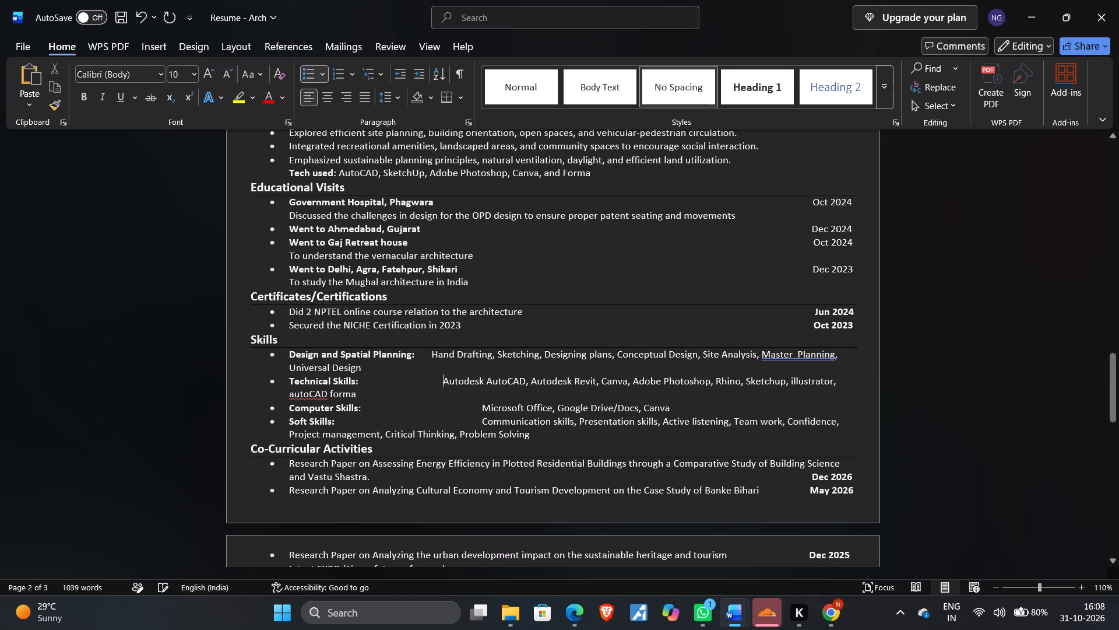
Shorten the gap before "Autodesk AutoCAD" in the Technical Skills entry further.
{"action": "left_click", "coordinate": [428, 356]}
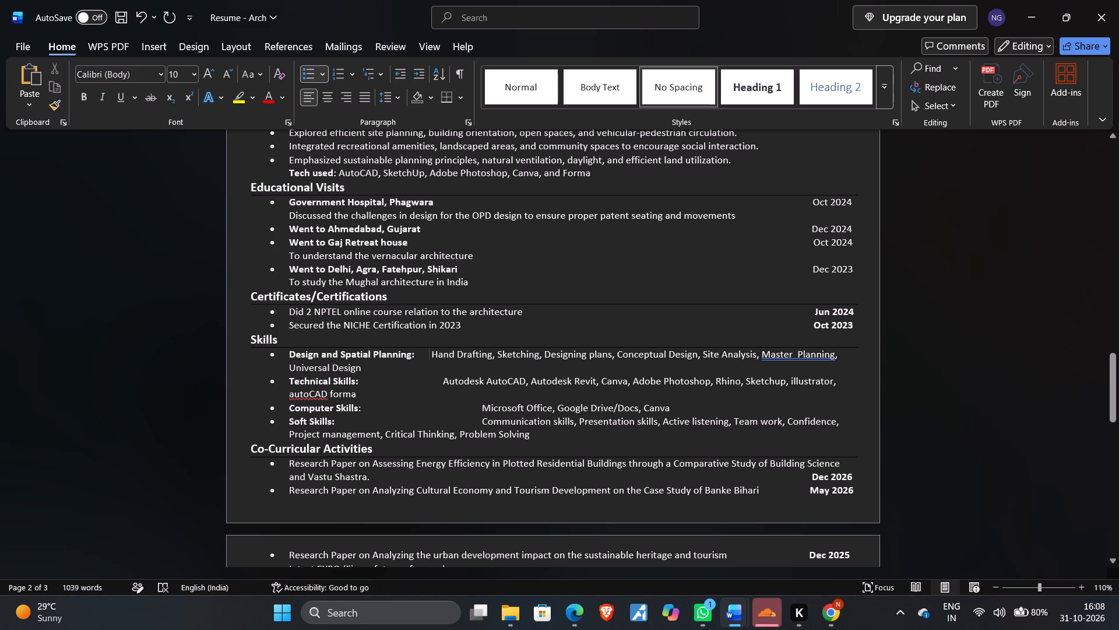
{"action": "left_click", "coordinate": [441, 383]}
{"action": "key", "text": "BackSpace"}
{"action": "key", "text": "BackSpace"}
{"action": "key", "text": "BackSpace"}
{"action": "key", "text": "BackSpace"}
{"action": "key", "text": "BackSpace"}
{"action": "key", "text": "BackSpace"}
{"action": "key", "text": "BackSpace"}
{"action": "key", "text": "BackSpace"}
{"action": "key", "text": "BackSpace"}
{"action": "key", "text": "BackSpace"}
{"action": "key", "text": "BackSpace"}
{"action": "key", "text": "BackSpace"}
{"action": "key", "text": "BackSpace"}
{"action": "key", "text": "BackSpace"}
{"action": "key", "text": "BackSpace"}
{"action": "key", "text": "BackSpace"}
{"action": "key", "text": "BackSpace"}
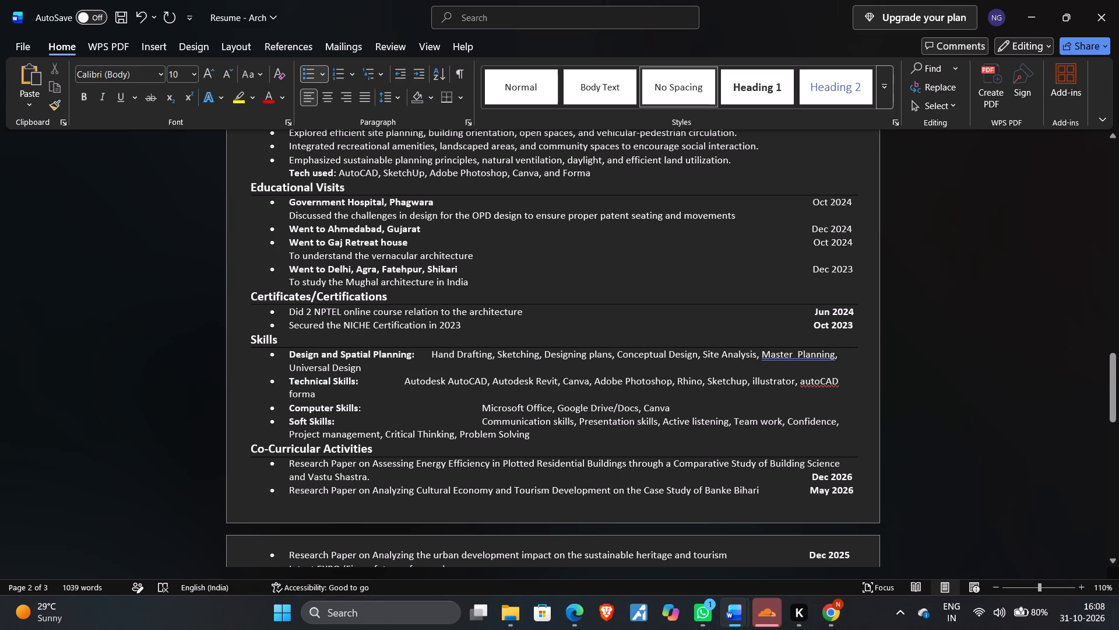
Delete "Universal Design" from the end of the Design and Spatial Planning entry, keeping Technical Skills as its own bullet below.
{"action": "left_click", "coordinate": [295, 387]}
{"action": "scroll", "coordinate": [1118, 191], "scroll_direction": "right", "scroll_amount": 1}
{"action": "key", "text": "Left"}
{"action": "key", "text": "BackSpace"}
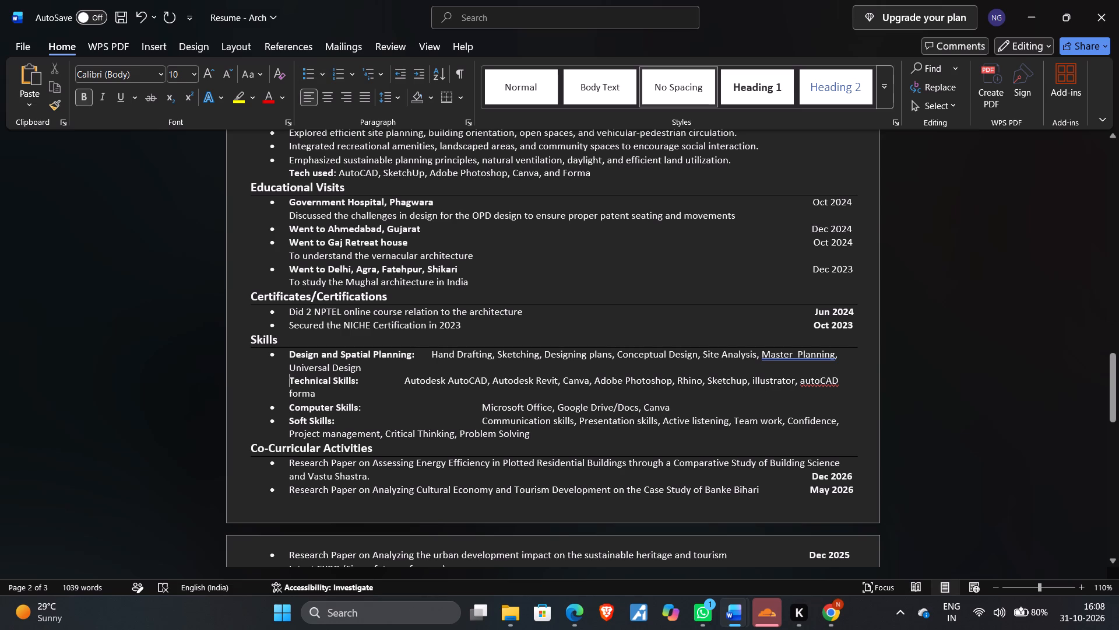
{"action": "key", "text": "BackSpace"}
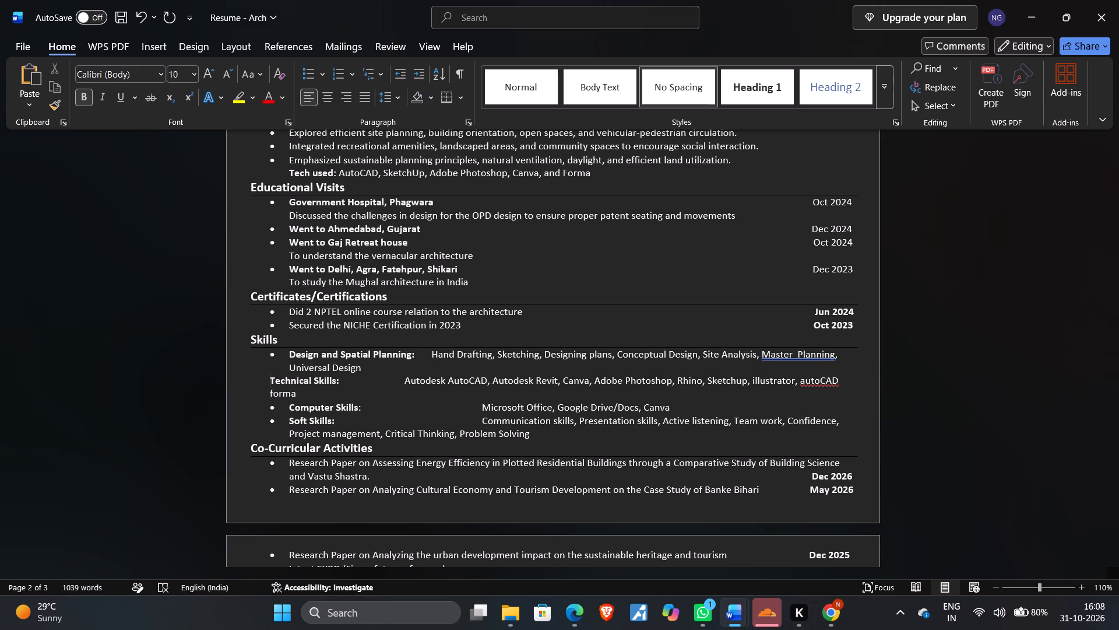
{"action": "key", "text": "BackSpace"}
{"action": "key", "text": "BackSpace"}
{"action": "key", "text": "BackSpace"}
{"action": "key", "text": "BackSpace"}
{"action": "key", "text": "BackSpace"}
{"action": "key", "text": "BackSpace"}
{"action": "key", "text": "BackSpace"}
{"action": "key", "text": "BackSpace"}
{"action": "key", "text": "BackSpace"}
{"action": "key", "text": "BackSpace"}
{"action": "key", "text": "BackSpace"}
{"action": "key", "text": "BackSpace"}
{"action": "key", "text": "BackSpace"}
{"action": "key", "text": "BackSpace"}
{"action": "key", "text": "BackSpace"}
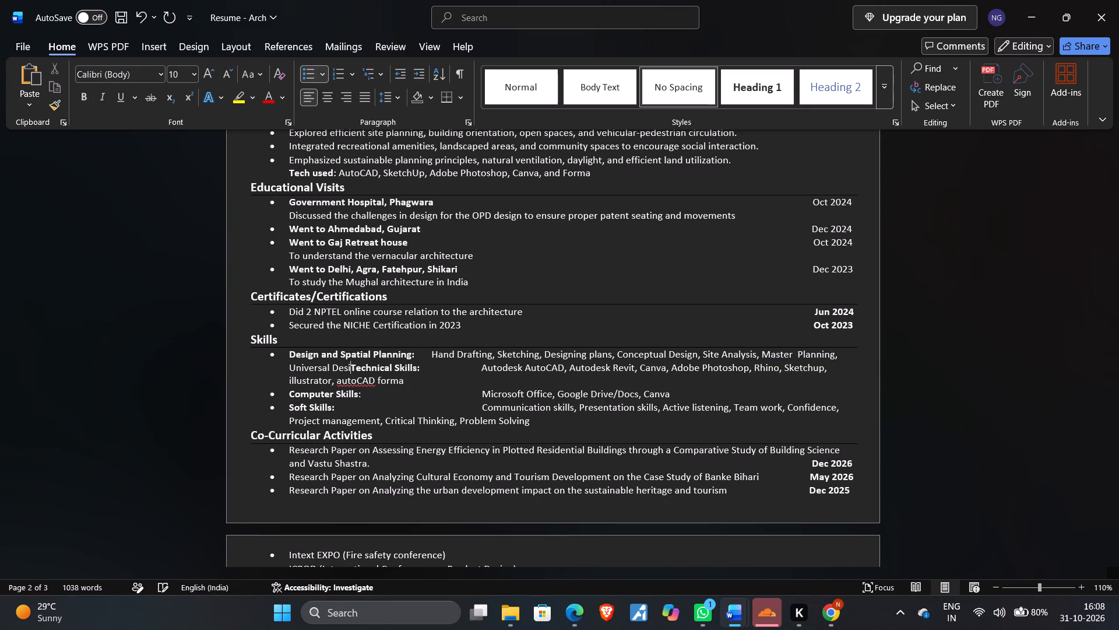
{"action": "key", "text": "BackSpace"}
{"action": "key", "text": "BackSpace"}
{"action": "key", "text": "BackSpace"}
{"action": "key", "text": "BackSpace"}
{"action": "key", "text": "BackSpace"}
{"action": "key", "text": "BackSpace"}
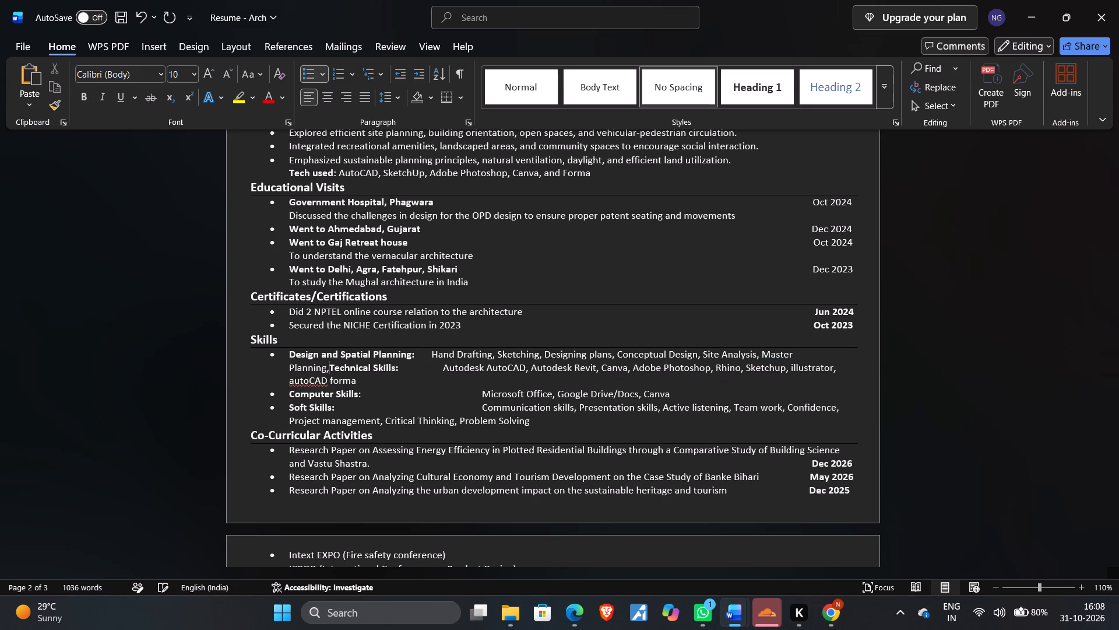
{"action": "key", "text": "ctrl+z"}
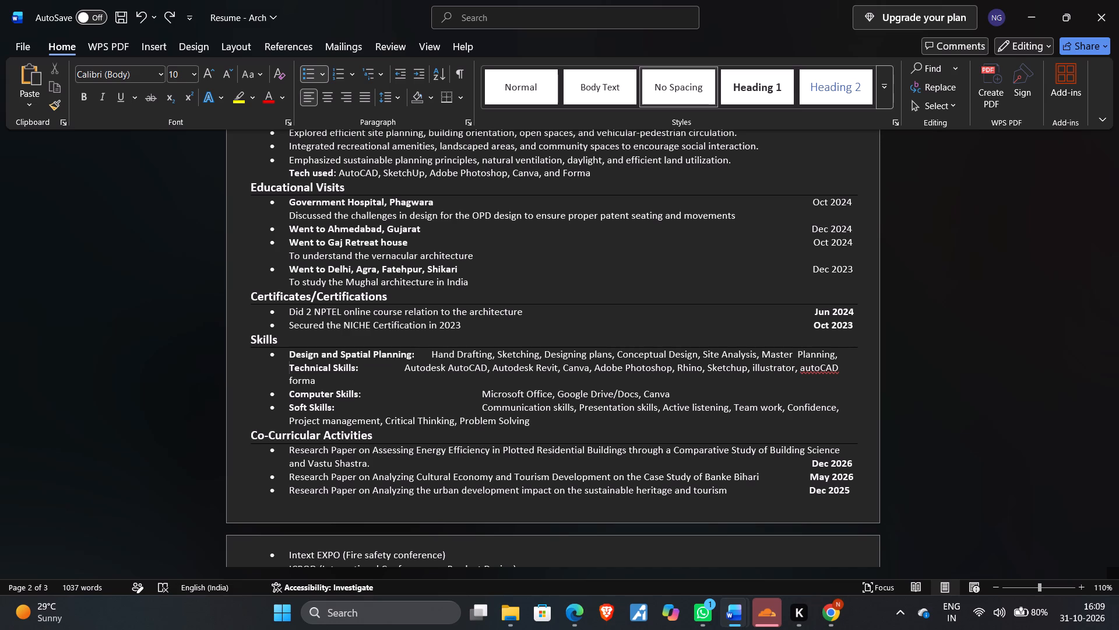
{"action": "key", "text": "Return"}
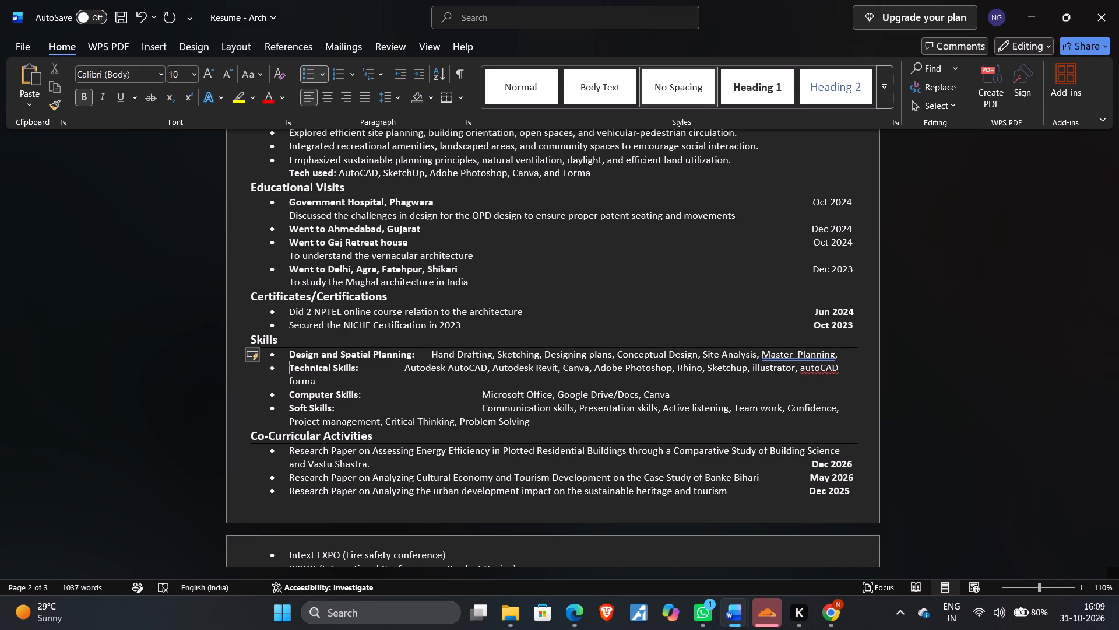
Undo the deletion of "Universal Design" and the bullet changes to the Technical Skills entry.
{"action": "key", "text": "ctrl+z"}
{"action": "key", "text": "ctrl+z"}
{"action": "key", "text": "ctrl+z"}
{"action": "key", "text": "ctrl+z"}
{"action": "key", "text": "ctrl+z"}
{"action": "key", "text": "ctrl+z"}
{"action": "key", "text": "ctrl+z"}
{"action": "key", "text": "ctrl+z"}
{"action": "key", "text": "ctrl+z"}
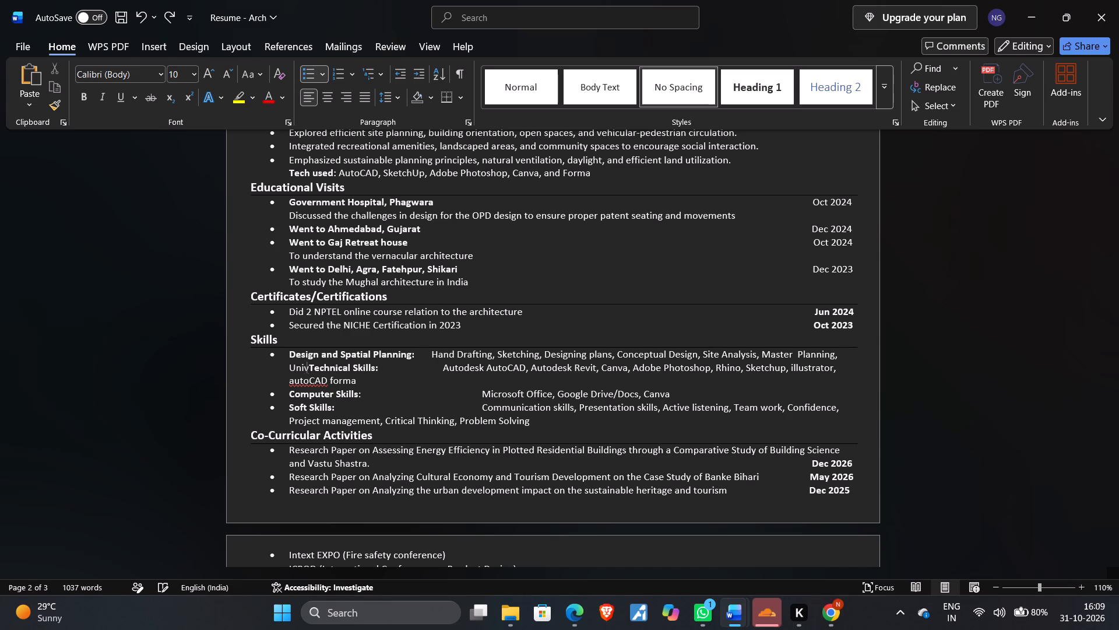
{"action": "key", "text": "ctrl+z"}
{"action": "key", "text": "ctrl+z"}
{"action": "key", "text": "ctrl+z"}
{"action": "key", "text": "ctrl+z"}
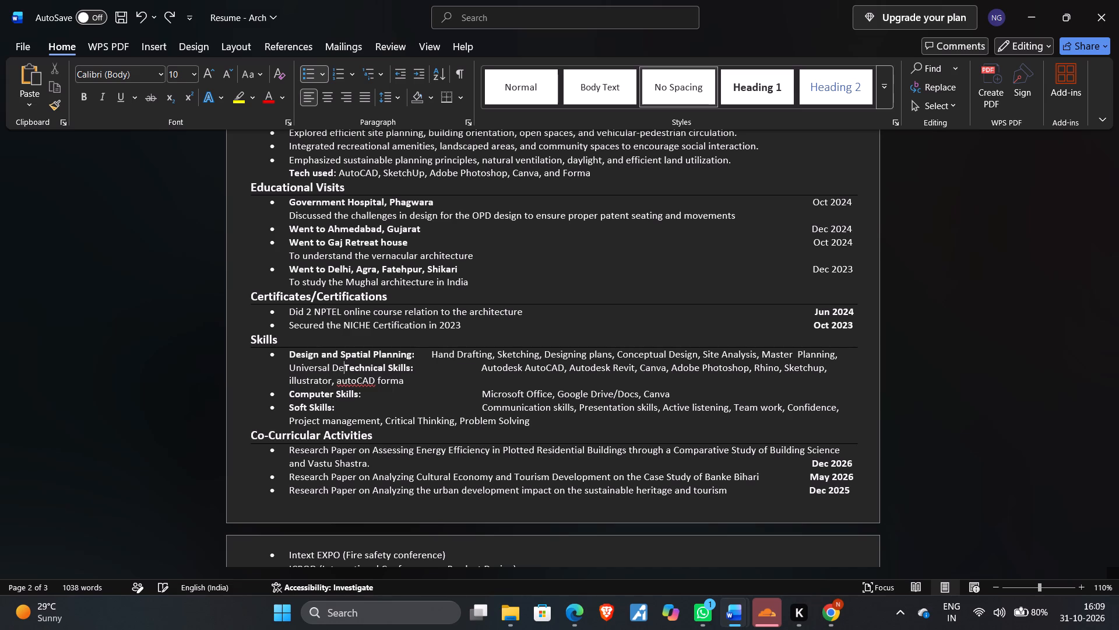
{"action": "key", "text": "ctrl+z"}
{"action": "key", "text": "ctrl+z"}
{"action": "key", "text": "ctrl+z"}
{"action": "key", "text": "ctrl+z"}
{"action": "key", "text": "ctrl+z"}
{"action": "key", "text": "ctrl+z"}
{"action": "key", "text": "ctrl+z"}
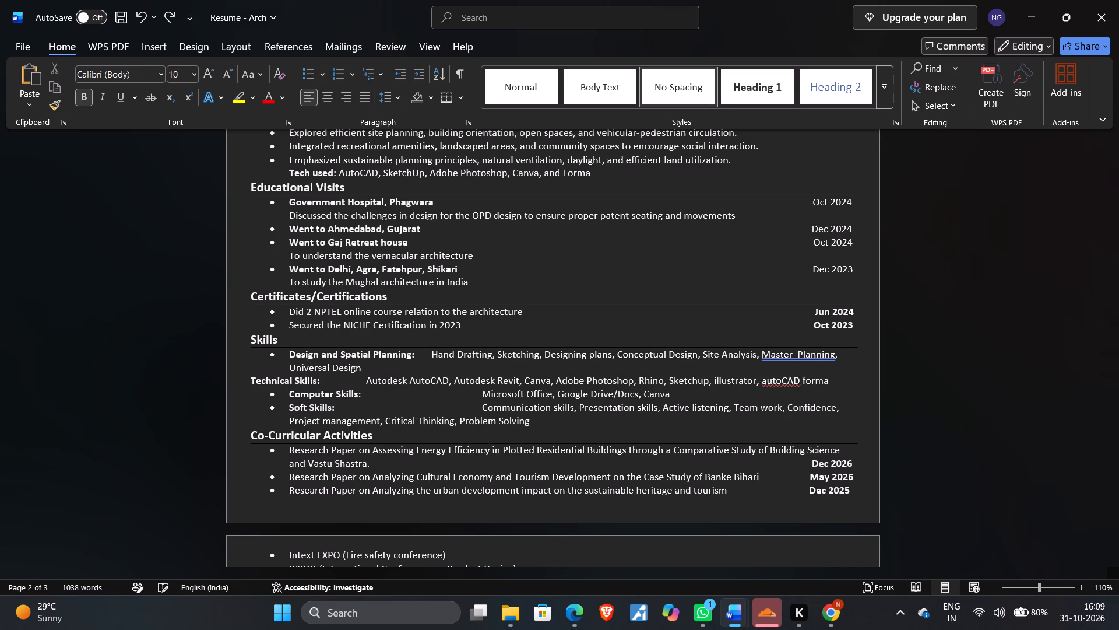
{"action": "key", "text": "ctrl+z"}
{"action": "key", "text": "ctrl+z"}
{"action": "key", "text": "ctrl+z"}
Undo the bullet changes and gap shortening in the Technical Skills entry, back to its wider spacing before "Autodesk AutoCAD".
{"action": "key", "text": "ctrl+z"}
{"action": "key", "text": "ctrl+z"}
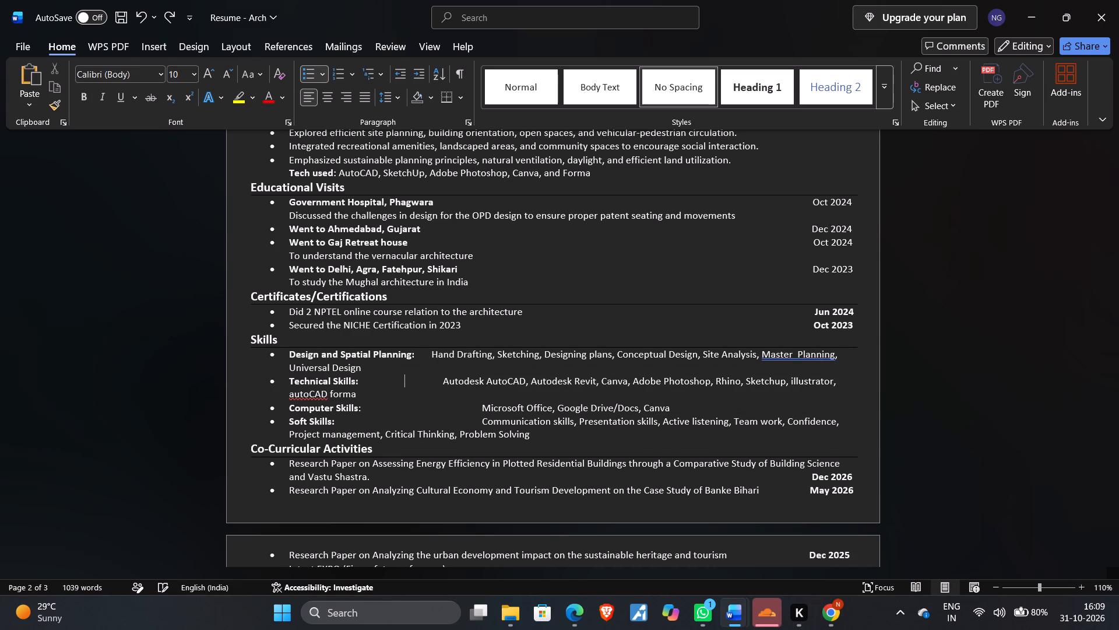
{"action": "key", "text": "ctrl+z"}
{"action": "key", "text": "ctrl+z"}
{"action": "left_click", "coordinate": [495, 381]}
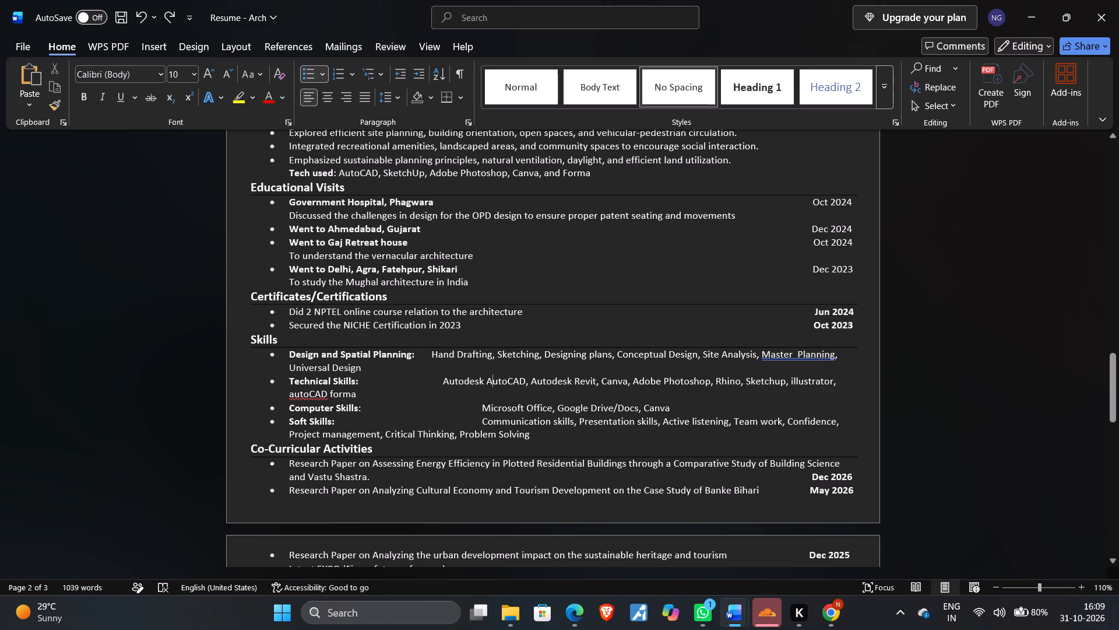
{"action": "key", "text": "ctrl+z"}
{"action": "key", "text": "ctrl+z"}
{"action": "key", "text": "ctrl+z"}
{"action": "key", "text": "ctrl+z"}
{"action": "key", "text": "ctrl+z"}
{"action": "key", "text": "ctrl+z"}
{"action": "key", "text": "ctrl+z"}
{"action": "key", "text": "ctrl+z"}
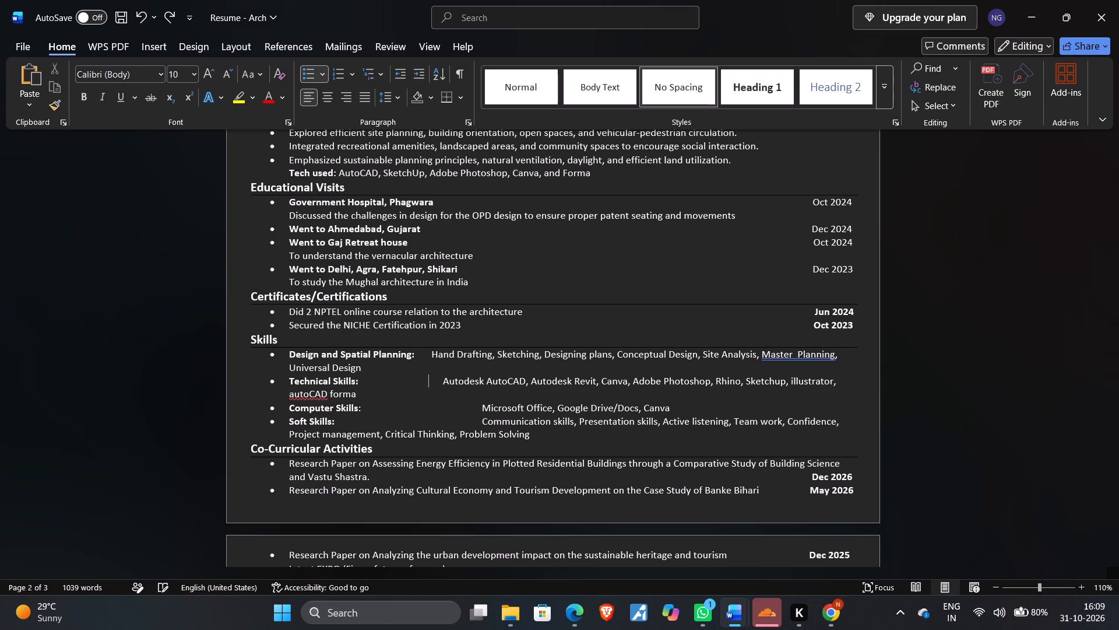
{"action": "key", "text": "ctrl+z"}
{"action": "key", "text": "ctrl+z"}
{"action": "key", "text": "ctrl+z"}
{"action": "key", "text": "ctrl+z"}
{"action": "key", "text": "ctrl+z"}
{"action": "key", "text": "ctrl+z"}
{"action": "key", "text": "ctrl+z"}
{"action": "key", "text": "ctrl+z"}
{"action": "key", "text": "ctrl+z"}
{"action": "key", "text": "ctrl+z"}
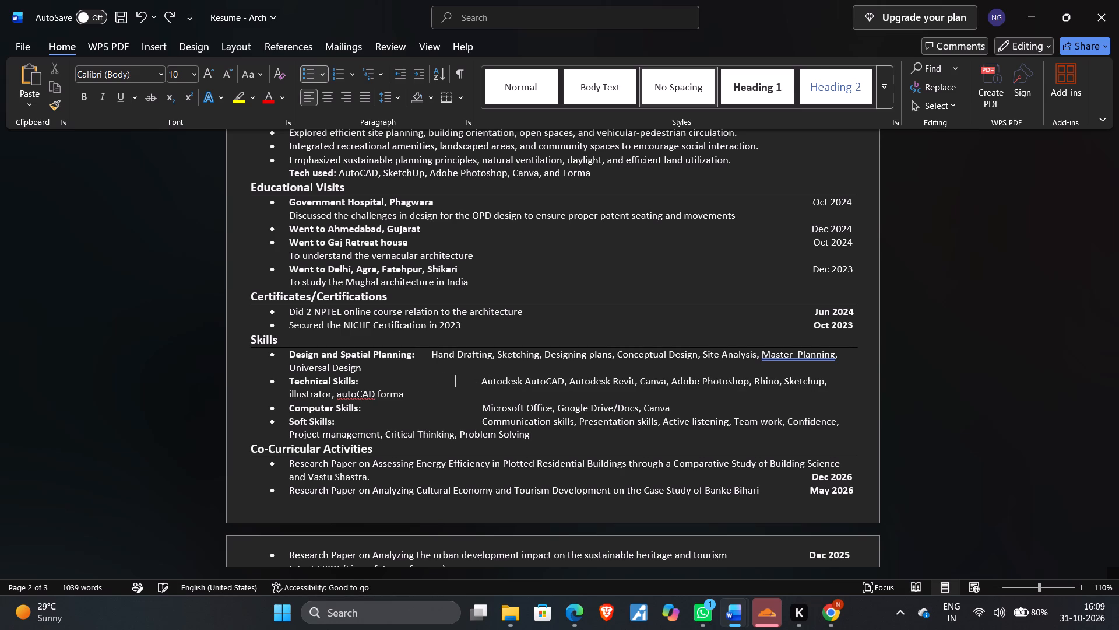
{"action": "key", "text": "ctrl+z"}
{"action": "key", "text": "ctrl+z"}
{"action": "key", "text": "ctrl+z"}
{"action": "key", "text": "ctrl+z"}
{"action": "key", "text": "ctrl+z"}
{"action": "key", "text": "ctrl+z"}
{"action": "key", "text": "ctrl+z"}
{"action": "key", "text": "ctrl+z"}
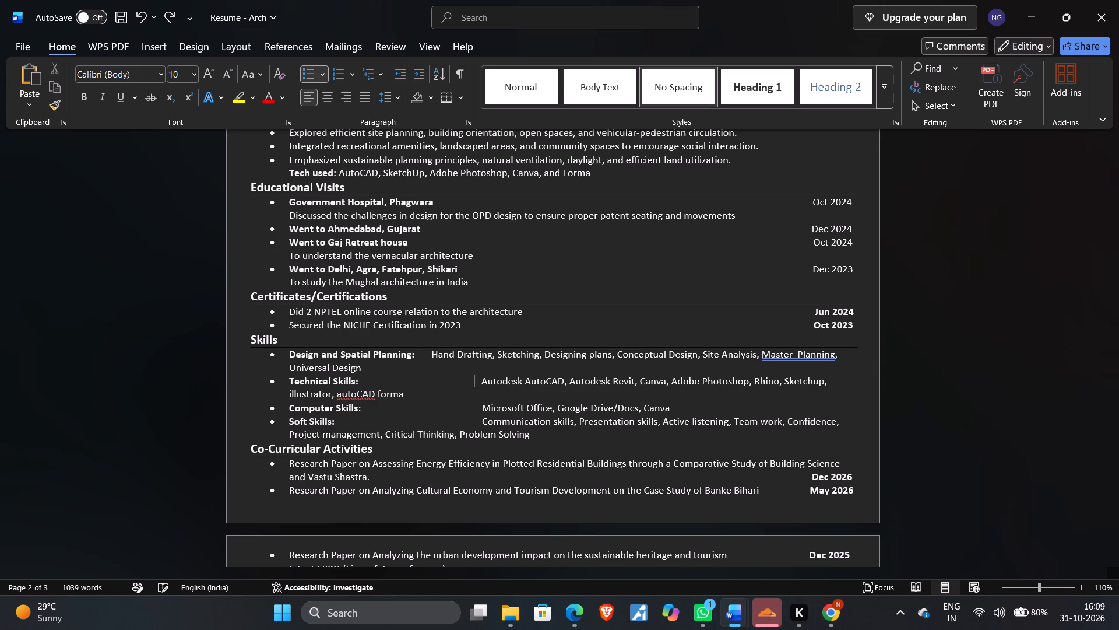
Undo the gap shortening between "Design and Spatial Planning:" and "Hand Drafting" back to the last saved version.
{"action": "key", "text": "ctrl+z"}
{"action": "key", "text": "ctrl+z"}
{"action": "key", "text": "ctrl+z"}
{"action": "key", "text": "ctrl+z"}
{"action": "key", "text": "ctrl+z"}
{"action": "key", "text": "ctrl+z"}
{"action": "key", "text": "ctrl+z"}
{"action": "key", "text": "ctrl+z"}
{"action": "key", "text": "ctrl+z"}
{"action": "key", "text": "ctrl+z"}
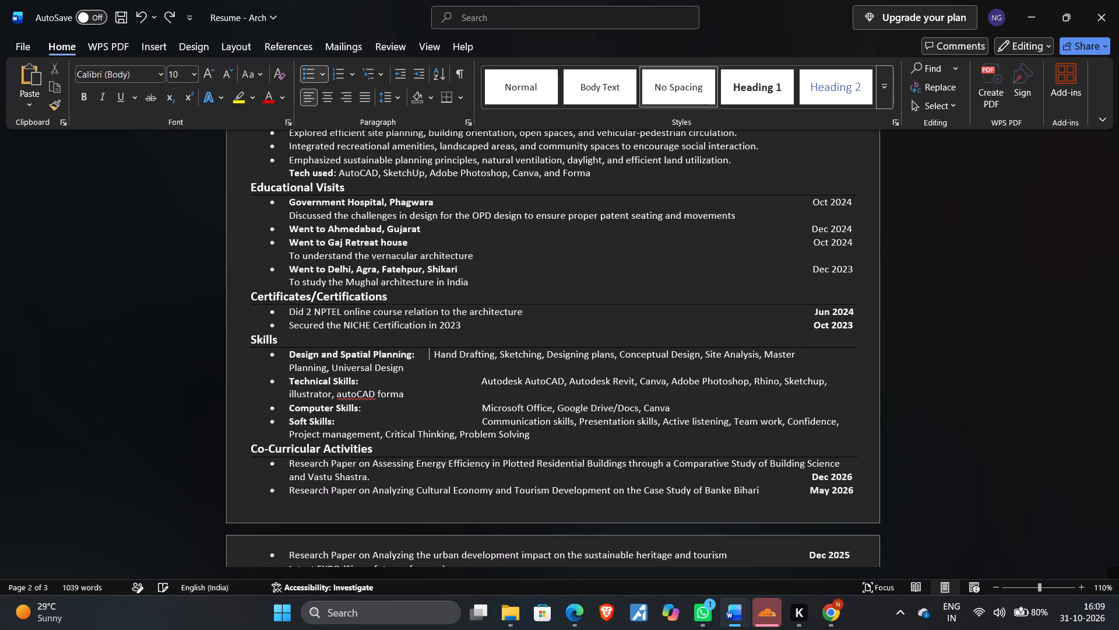
{"action": "key", "text": "ctrl+z"}
{"action": "key", "text": "ctrl+z"}
{"action": "key", "text": "ctrl+z"}
{"action": "key", "text": "ctrl+z"}
{"action": "key", "text": "ctrl+z"}
{"action": "key", "text": "ctrl+z"}
{"action": "key", "text": "ctrl+z"}
{"action": "key", "text": "ctrl+z"}
{"action": "key", "text": "ctrl+z"}
{"action": "key", "text": "ctrl+z"}
{"action": "key", "text": "ctrl+z"}
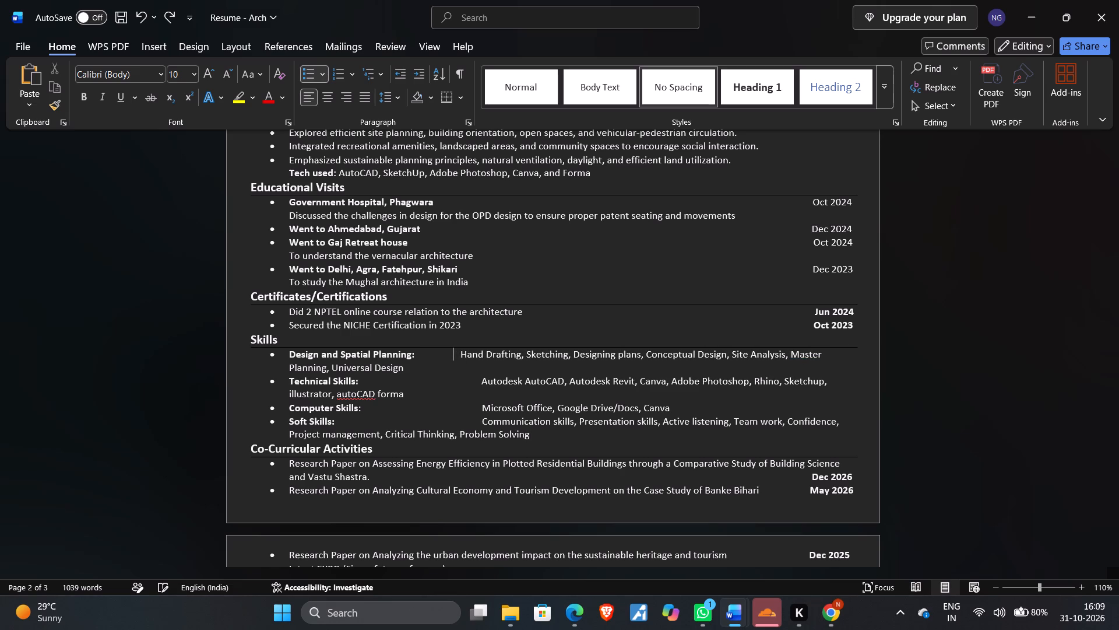
{"action": "key", "text": "ctrl+z"}
{"action": "key", "text": "ctrl+z"}
{"action": "key", "text": "ctrl+z"}
{"action": "key", "text": "ctrl+z"}
{"action": "key", "text": "ctrl+z"}
{"action": "key", "text": "ctrl+z"}
{"action": "key", "text": "ctrl+z"}
{"action": "key", "text": "ctrl+z"}
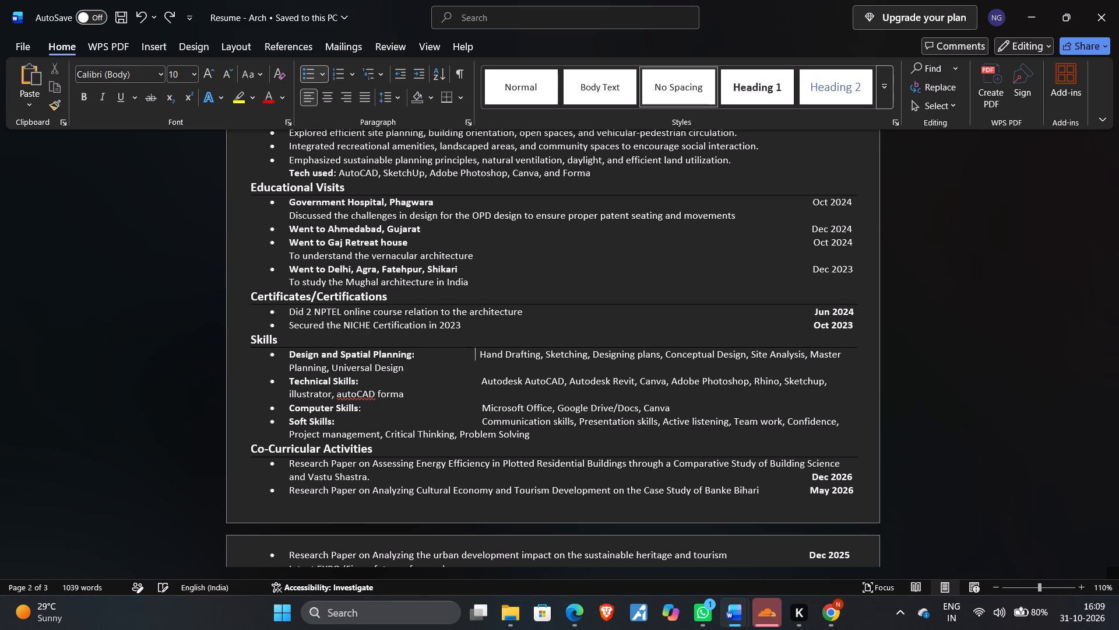
Delete the word "Autodesk" before "Revit" in the Technical Skills entry.
{"action": "left_click", "coordinate": [421, 359]}
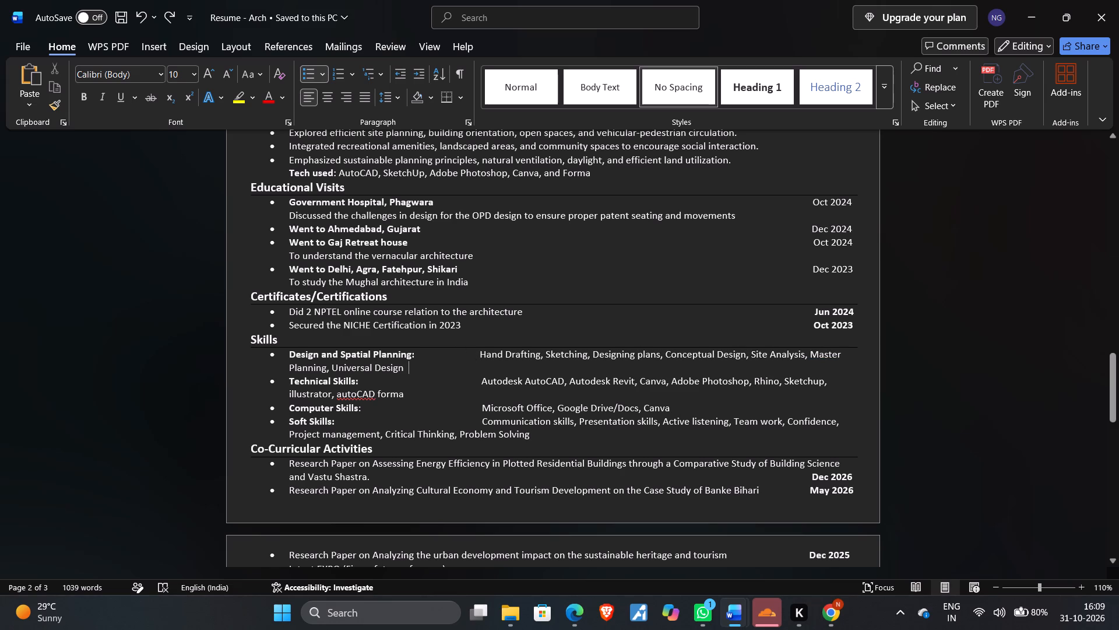
{"action": "left_click", "coordinate": [344, 402]}
{"action": "left_click", "coordinate": [357, 396]}
{"action": "left_click_drag", "start_coordinate": [610, 383], "coordinate": [570, 382]}
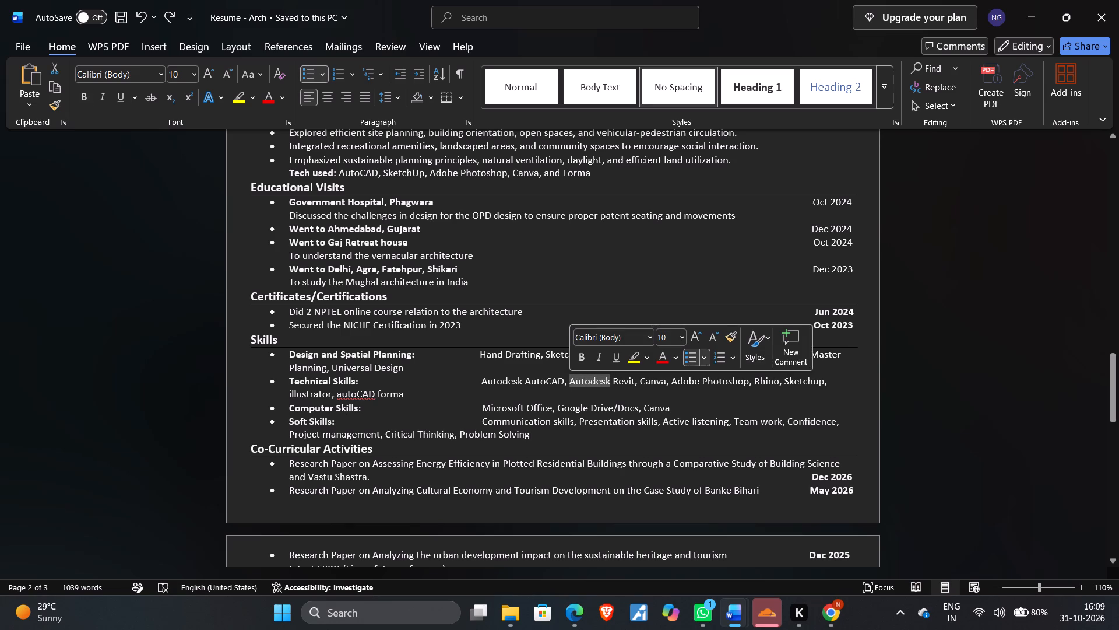
{"action": "key", "text": "Delete"}
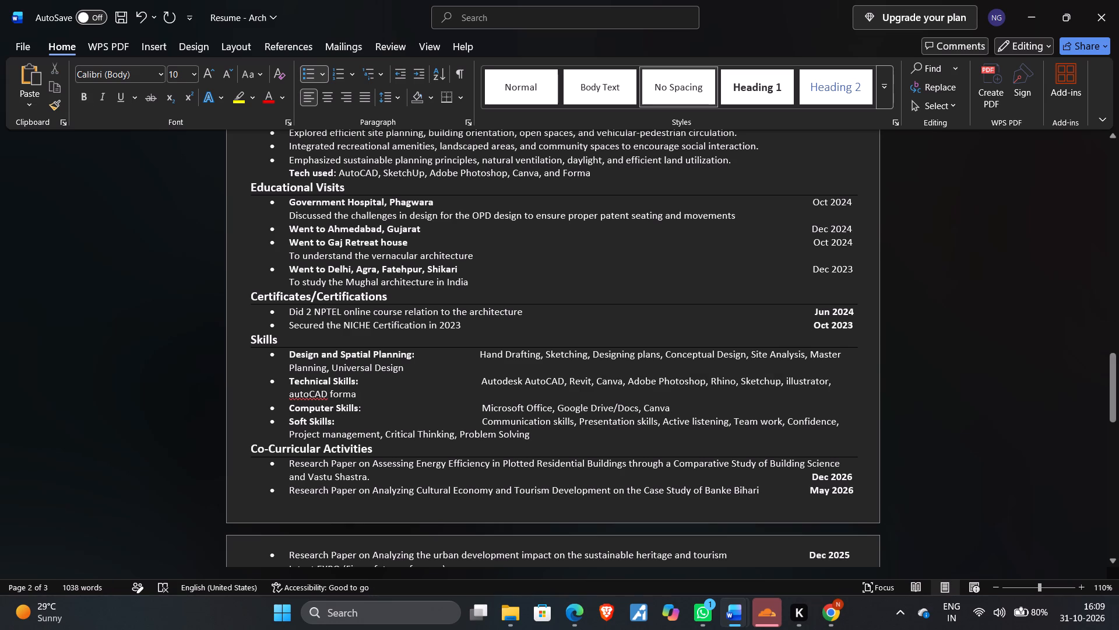
{"action": "left_click_drag", "start_coordinate": [357, 390], "coordinate": [302, 393]}
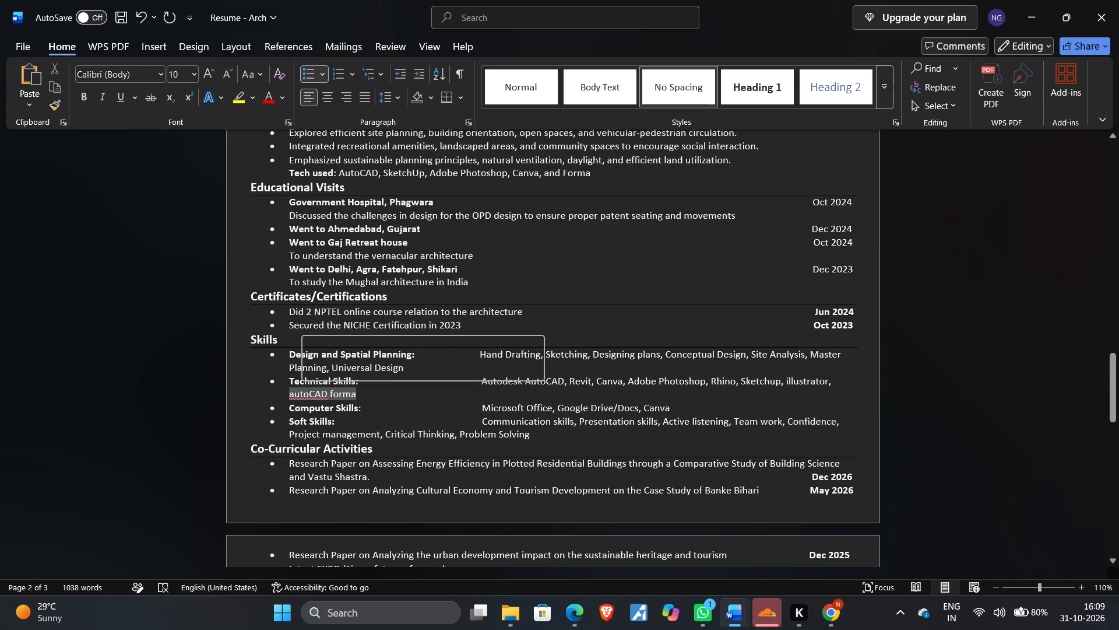
{"action": "key", "text": "ctrl+z"}
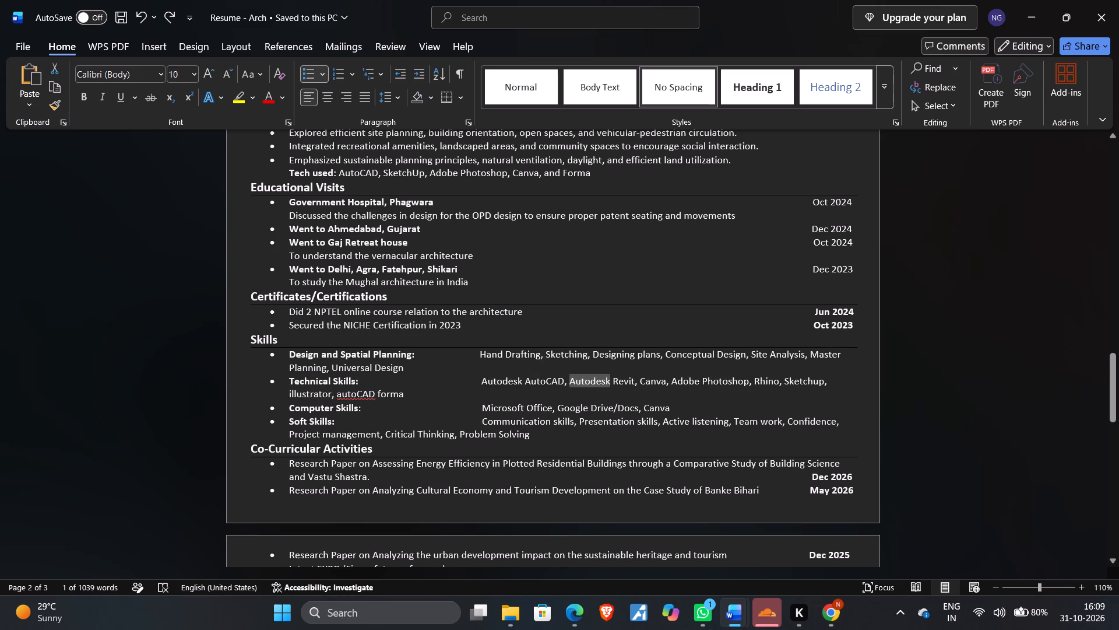
{"action": "key", "text": "Delete"}
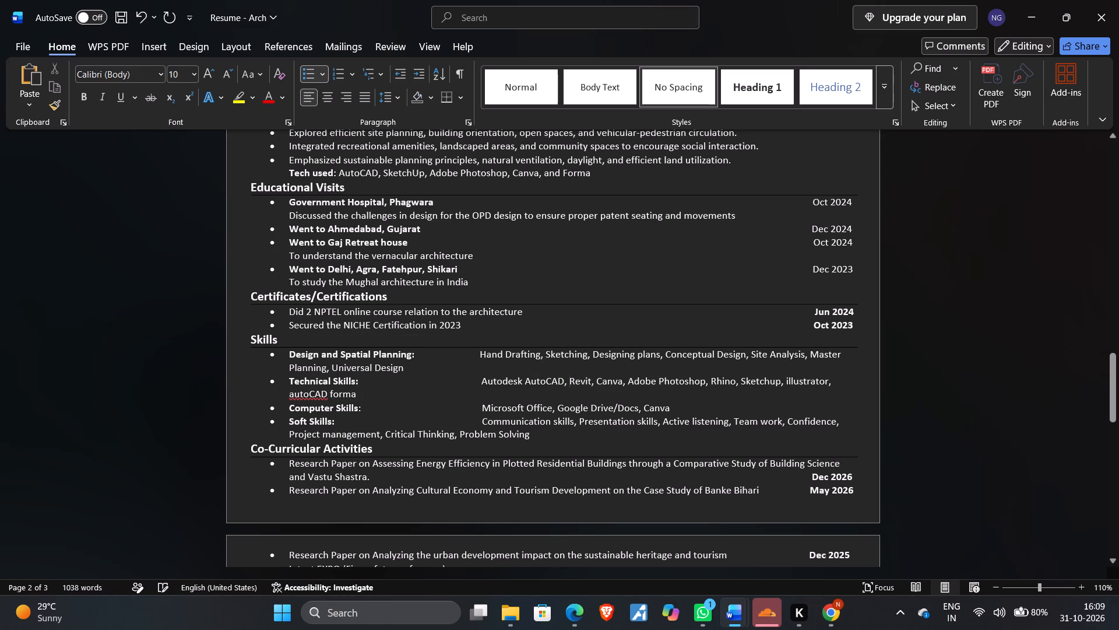
Move "autoCAD forma" from the end of the Technical Skills entry to directly after "Revit,".
{"action": "left_click_drag", "start_coordinate": [351, 390], "coordinate": [340, 391]}
{"action": "left_click", "coordinate": [354, 391]}
{"action": "left_click_drag", "start_coordinate": [354, 391], "coordinate": [338, 391]}
{"action": "left_click_drag", "start_coordinate": [338, 391], "coordinate": [292, 391]}
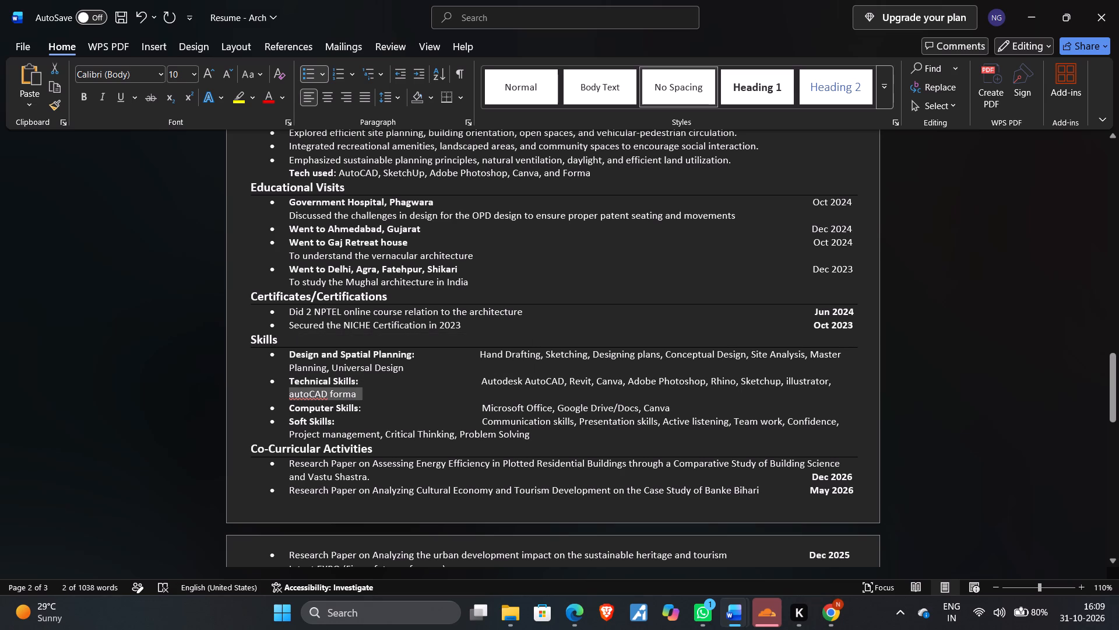
{"action": "key", "text": "ctrl+x"}
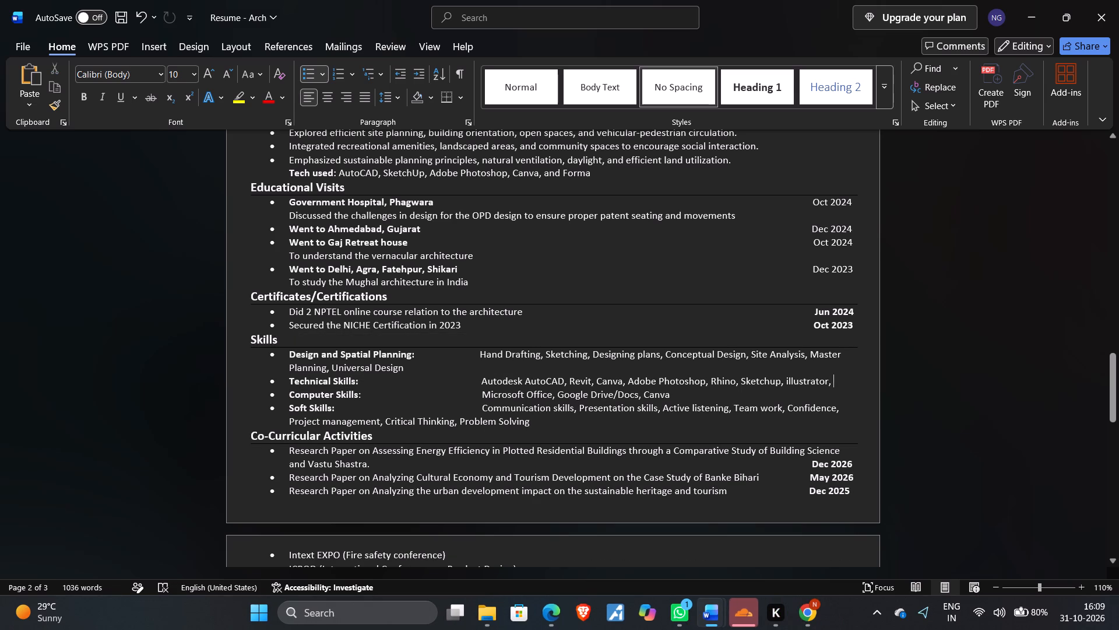
{"action": "left_click", "coordinate": [590, 381]}
{"action": "left_click", "coordinate": [597, 383]}
{"action": "key", "text": "BackSpace"}
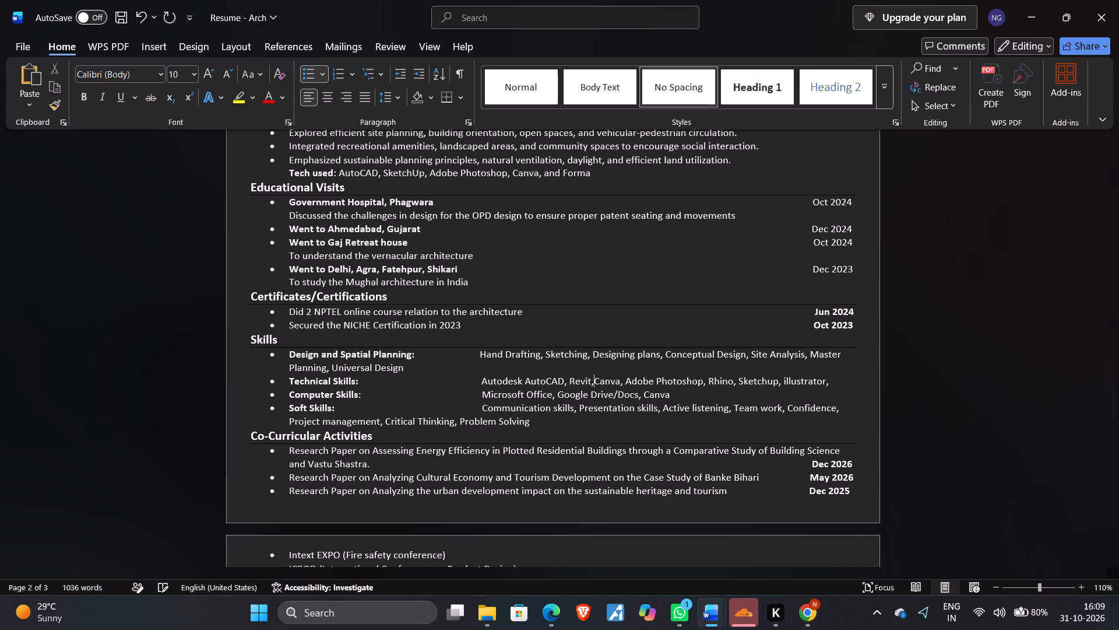
{"action": "key", "text": "ctrl+v"}
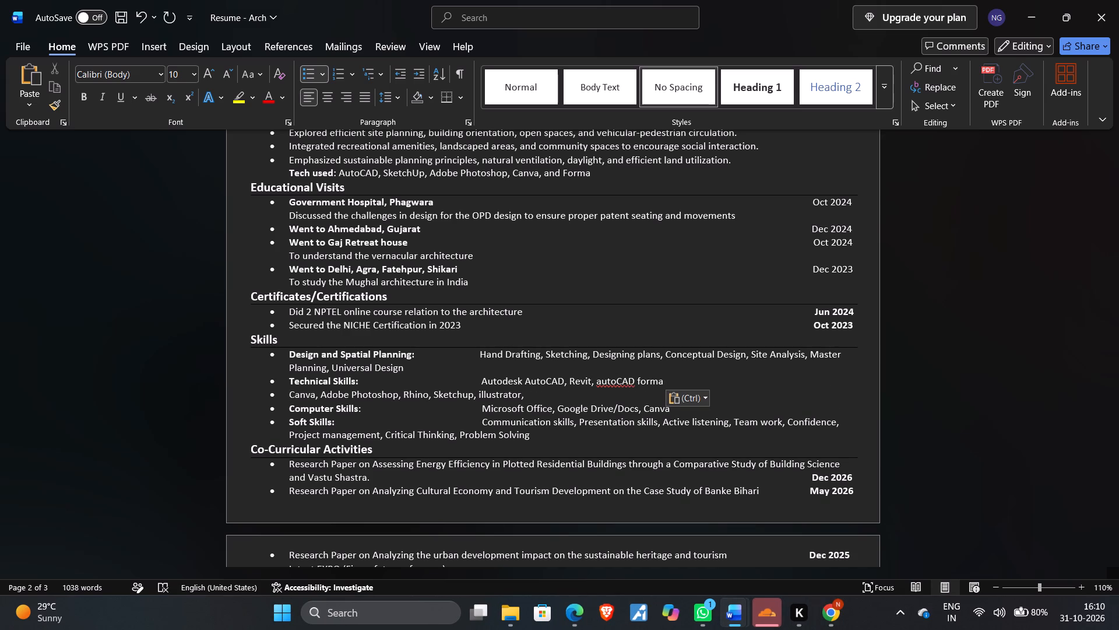
Delete "autoCAD" from the moved text in the Technical Skills entry, keeping only "forma" after "Revit,".
{"action": "left_click", "coordinate": [635, 384]}
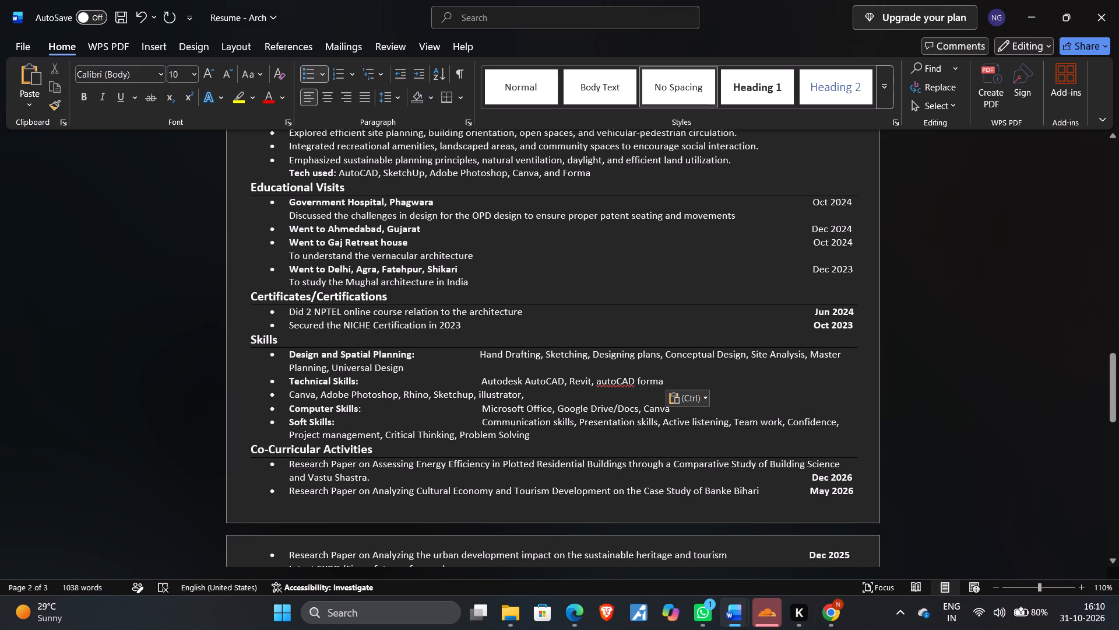
{"action": "key", "text": "BackSpace"}
{"action": "key", "text": "BackSpace"}
{"action": "key", "text": "BackSpace"}
{"action": "key", "text": "BackSpace"}
{"action": "key", "text": "BackSpace"}
{"action": "key", "text": "BackSpace"}
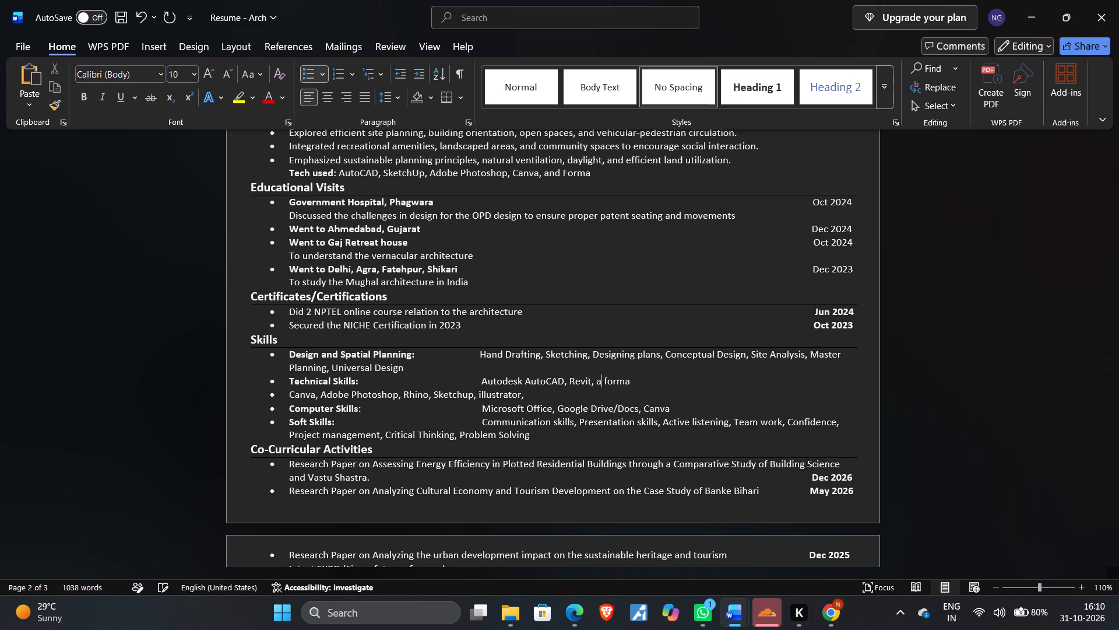
{"action": "key", "text": "BackSpace"}
{"action": "key", "text": "BackSpace"}
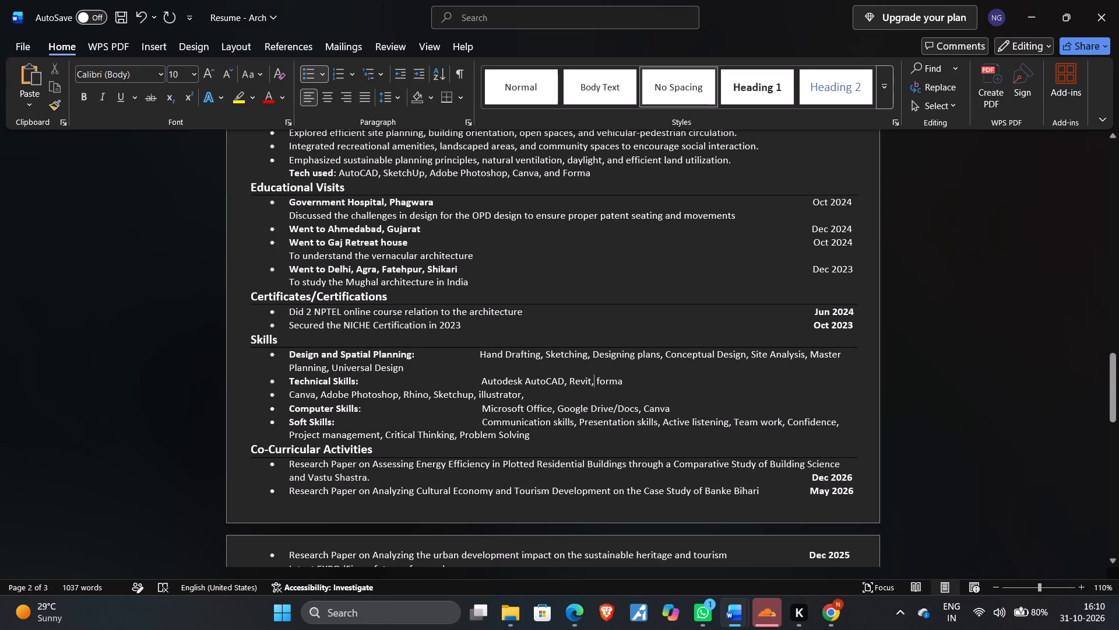
Join the split-off "Canva, Adobe Photoshop..." bullet back onto the Technical Skills entry, with a comma between "forma" and "Canva".
{"action": "left_click", "coordinate": [285, 397]}
{"action": "key", "text": "BackSpace"}
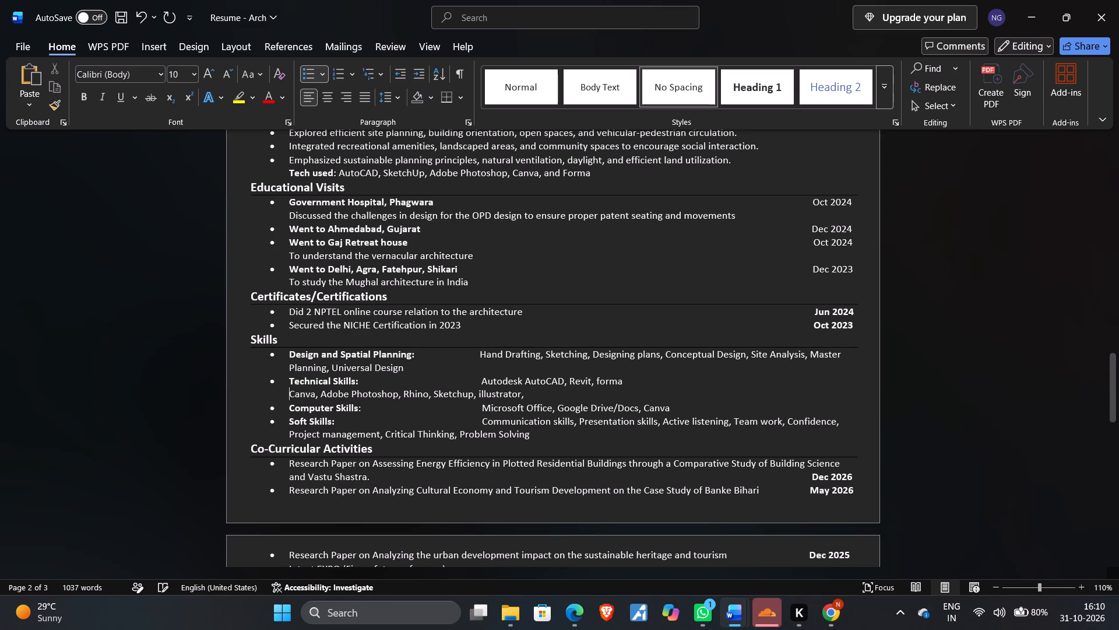
{"action": "key", "text": "BackSpace"}
{"action": "key", "text": "BackSpace"}
{"action": "key", "text": "BackSpace"}
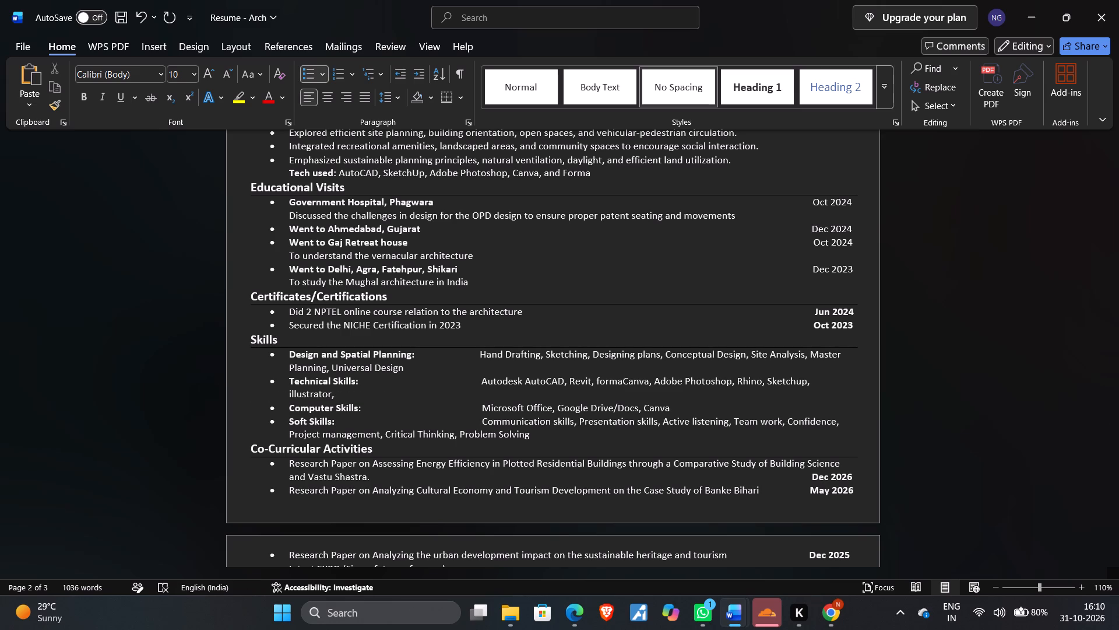
{"action": "key", "text": "space"}
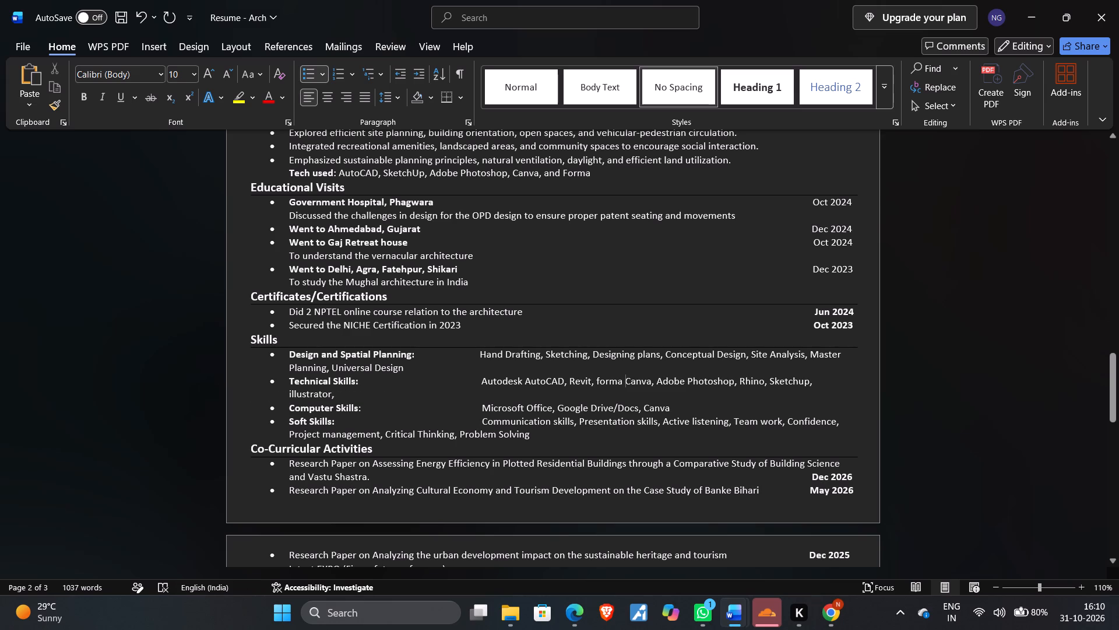
{"action": "key", "text": "BackSpace"}
{"action": "key", "text": "comma"}
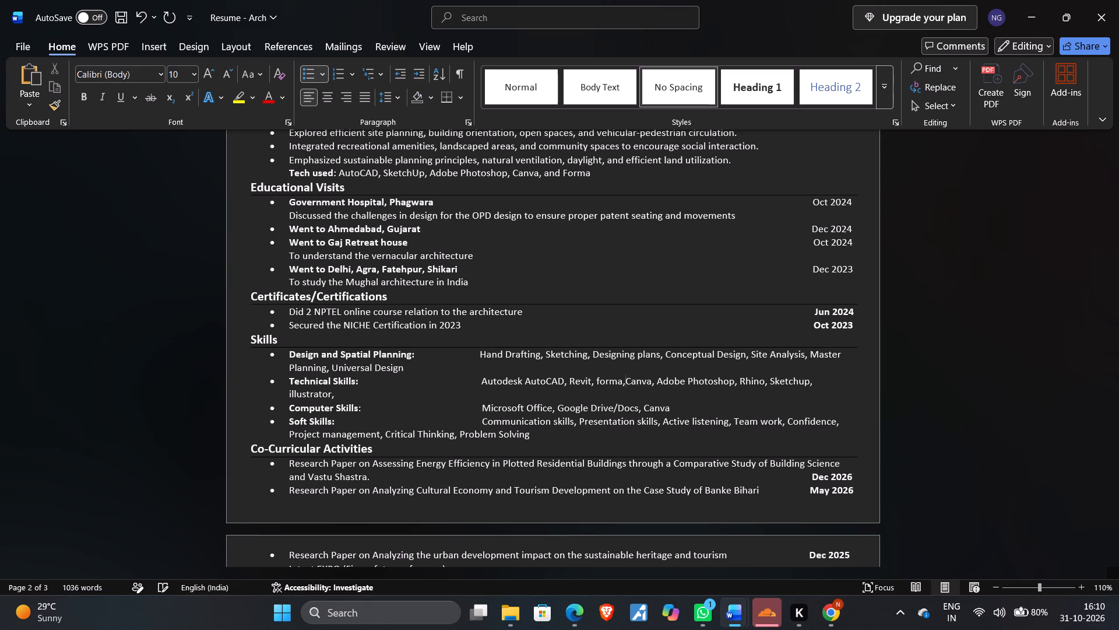
Delete the word "Adobe" before "Photoshop" in the Technical Skills entry.
{"action": "left_click", "coordinate": [682, 381]}
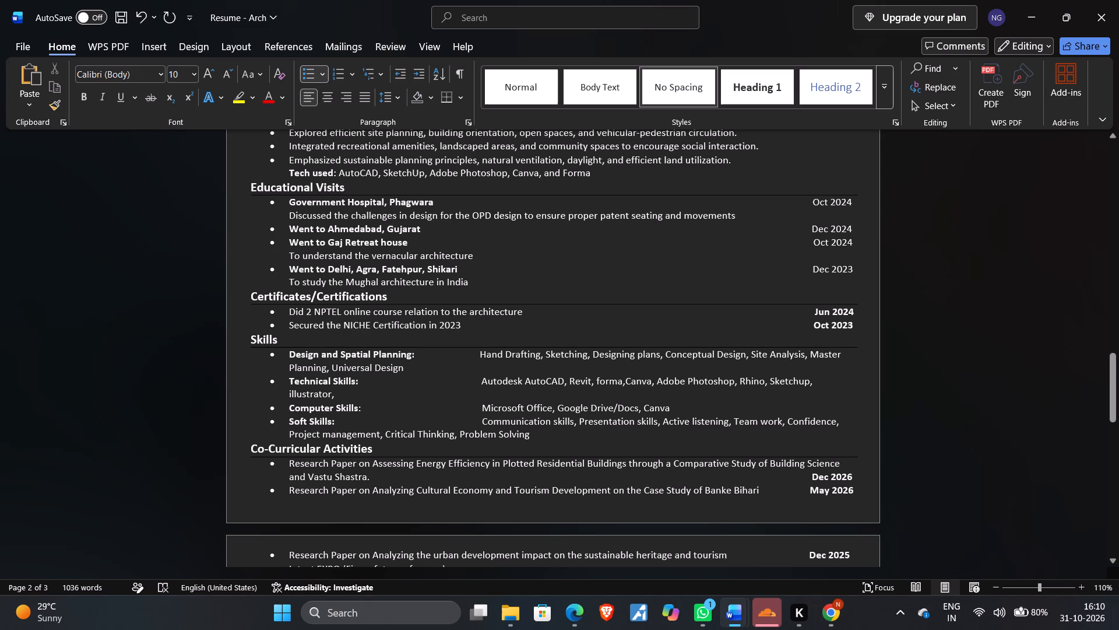
{"action": "key", "text": "BackSpace"}
{"action": "key", "text": "BackSpace"}
{"action": "key", "text": "BackSpace"}
{"action": "key", "text": "BackSpace"}
{"action": "key", "text": "BackSpace"}
{"action": "key", "text": "BackSpace"}
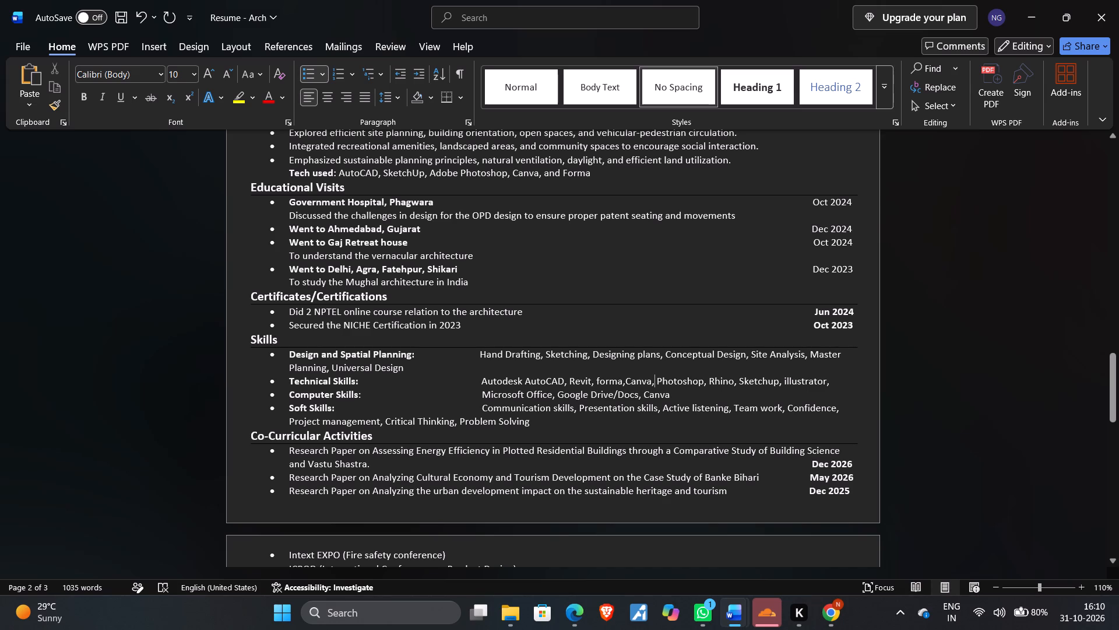
Try centre and right alignment on the wrapped Design and Spatial Planning entry, settling on justified alignment.
{"action": "left_click_drag", "start_coordinate": [402, 366], "coordinate": [303, 369]}
{"action": "left_click", "coordinate": [331, 96]}
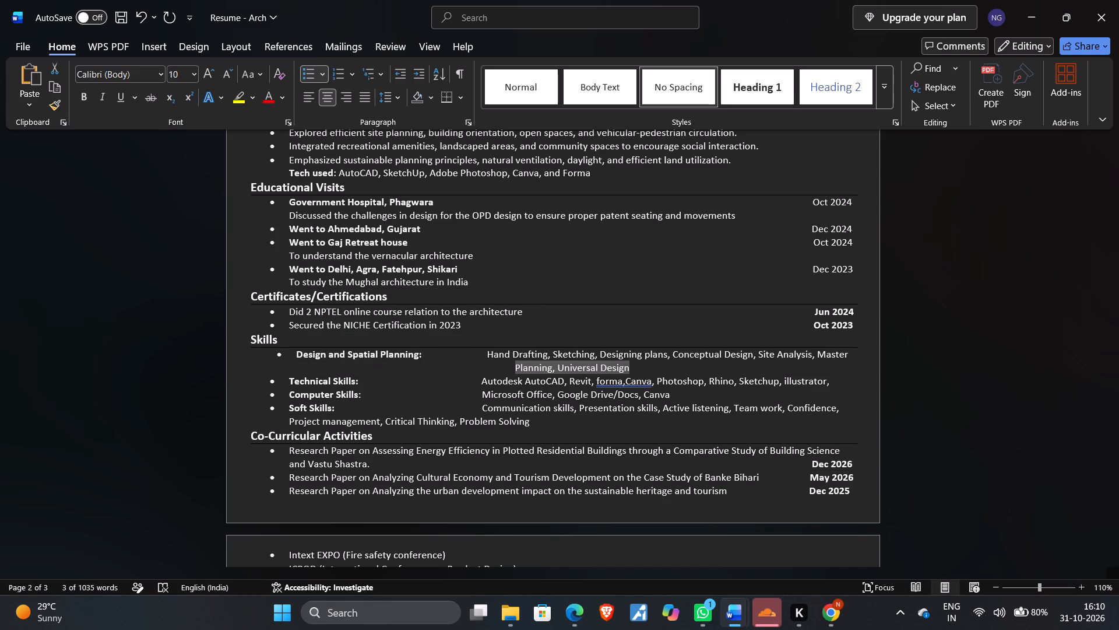
{"action": "left_click", "coordinate": [338, 96]}
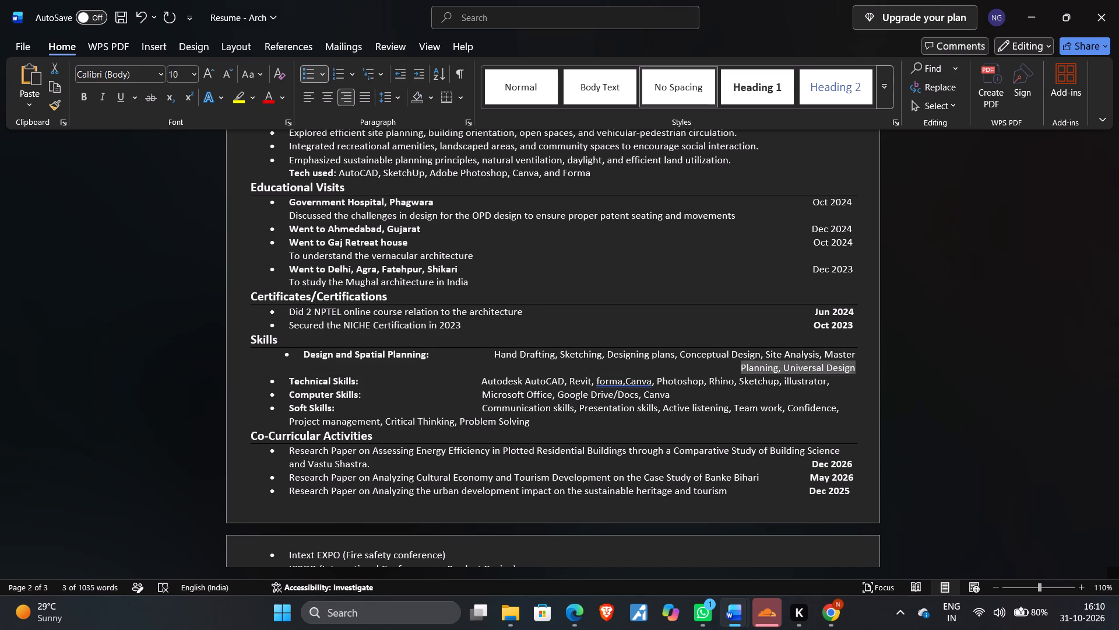
{"action": "left_click", "coordinate": [357, 96]}
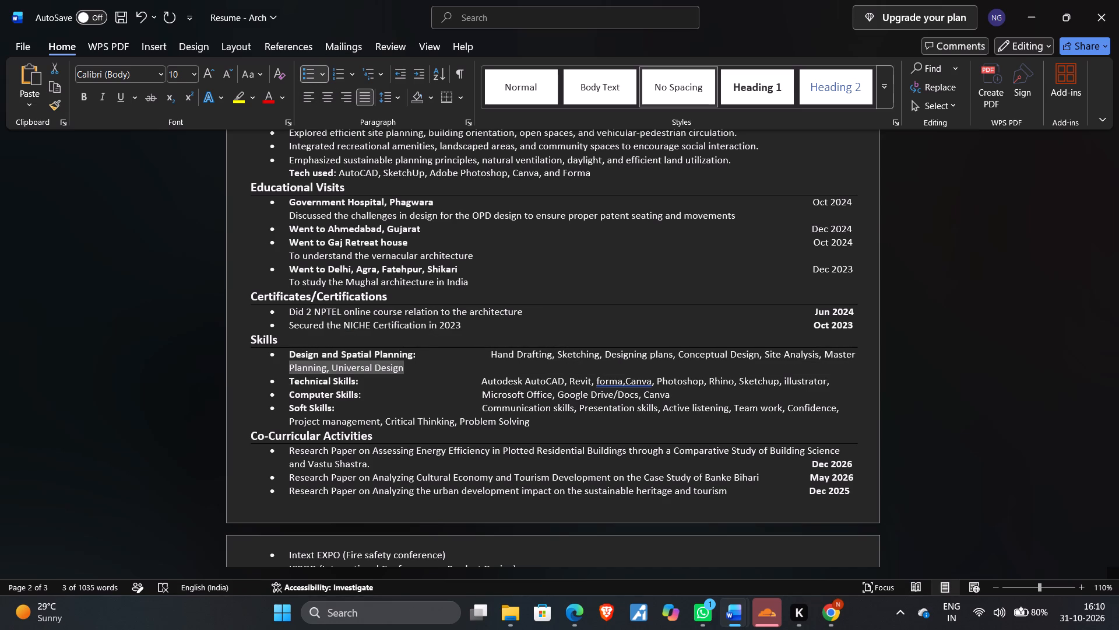
{"action": "left_click", "coordinate": [389, 96]}
{"action": "left_click", "coordinate": [390, 96]}
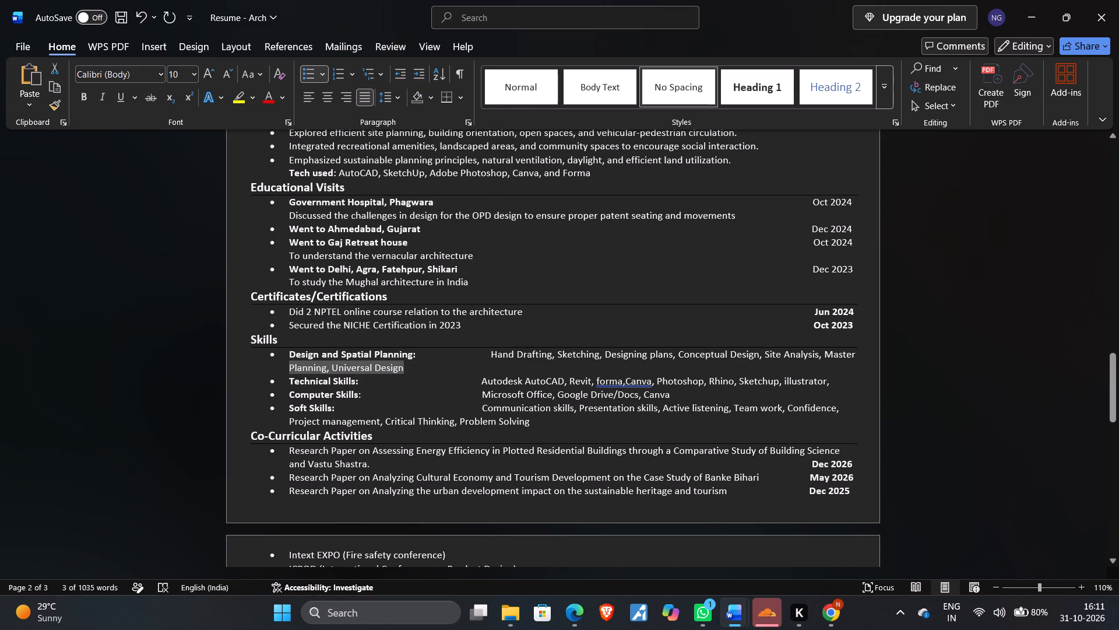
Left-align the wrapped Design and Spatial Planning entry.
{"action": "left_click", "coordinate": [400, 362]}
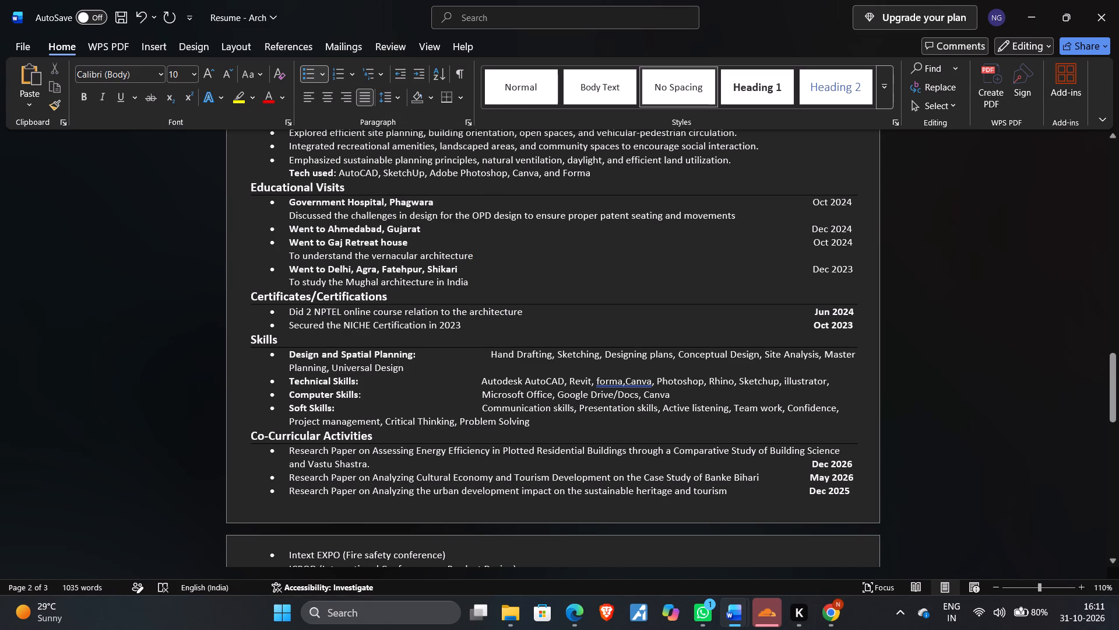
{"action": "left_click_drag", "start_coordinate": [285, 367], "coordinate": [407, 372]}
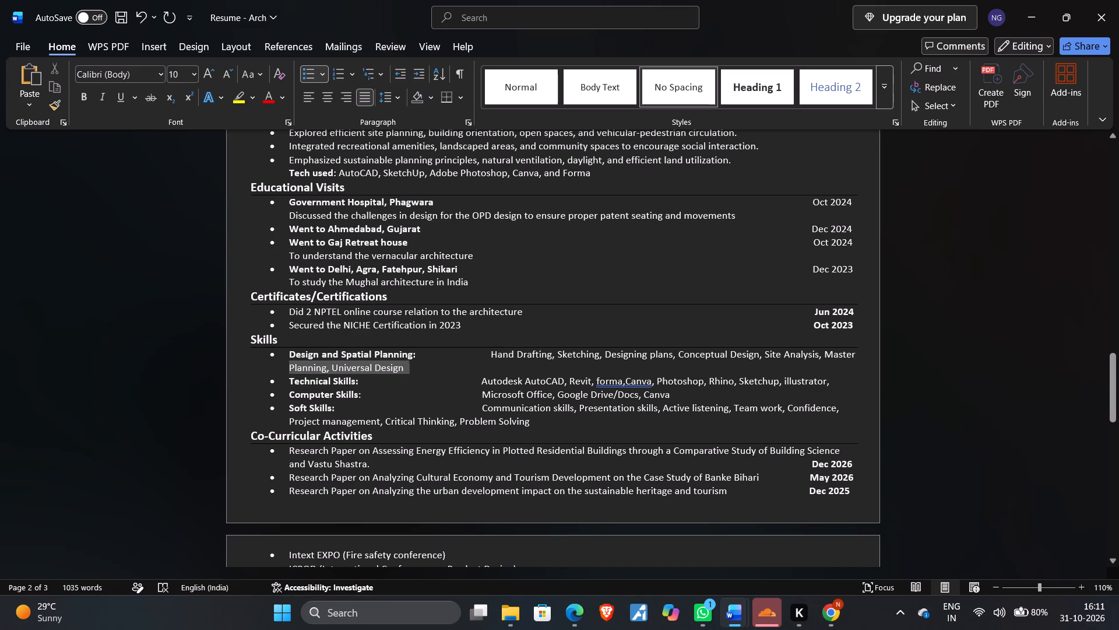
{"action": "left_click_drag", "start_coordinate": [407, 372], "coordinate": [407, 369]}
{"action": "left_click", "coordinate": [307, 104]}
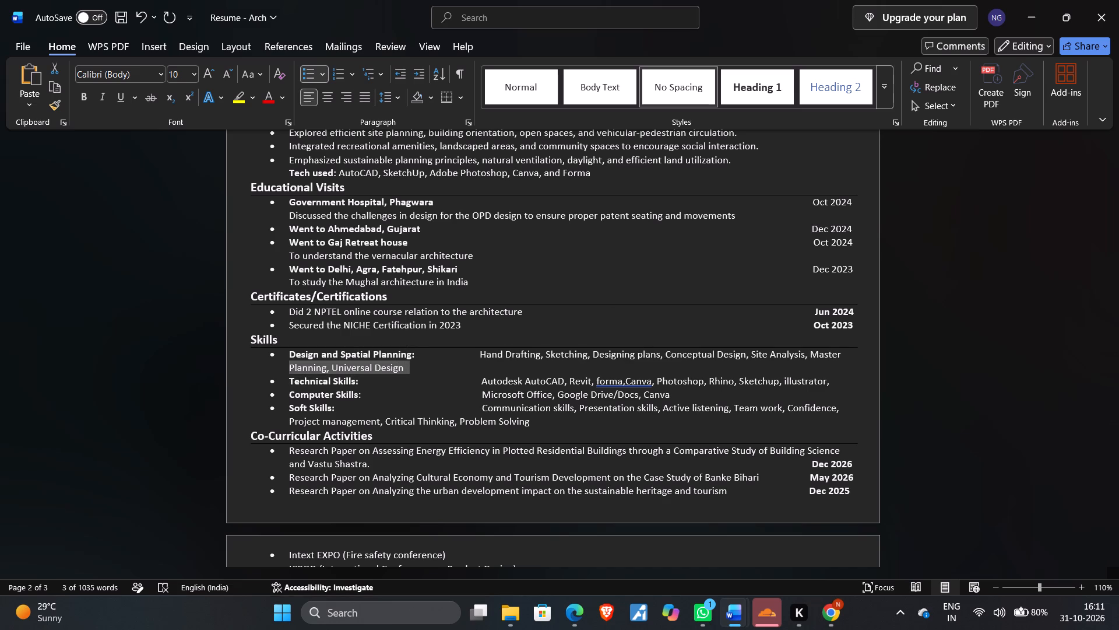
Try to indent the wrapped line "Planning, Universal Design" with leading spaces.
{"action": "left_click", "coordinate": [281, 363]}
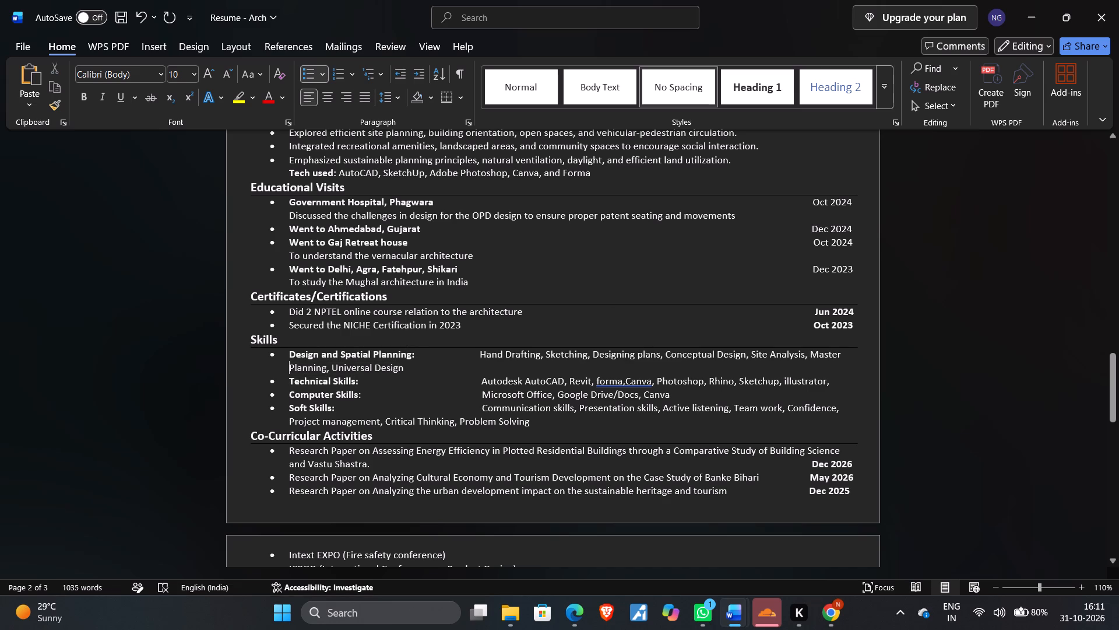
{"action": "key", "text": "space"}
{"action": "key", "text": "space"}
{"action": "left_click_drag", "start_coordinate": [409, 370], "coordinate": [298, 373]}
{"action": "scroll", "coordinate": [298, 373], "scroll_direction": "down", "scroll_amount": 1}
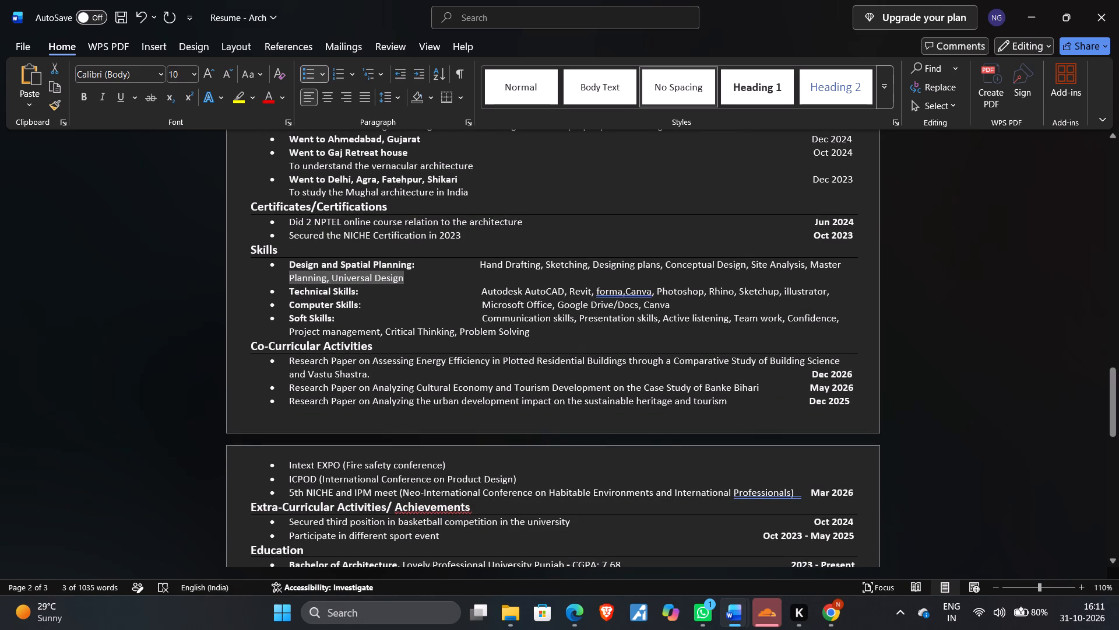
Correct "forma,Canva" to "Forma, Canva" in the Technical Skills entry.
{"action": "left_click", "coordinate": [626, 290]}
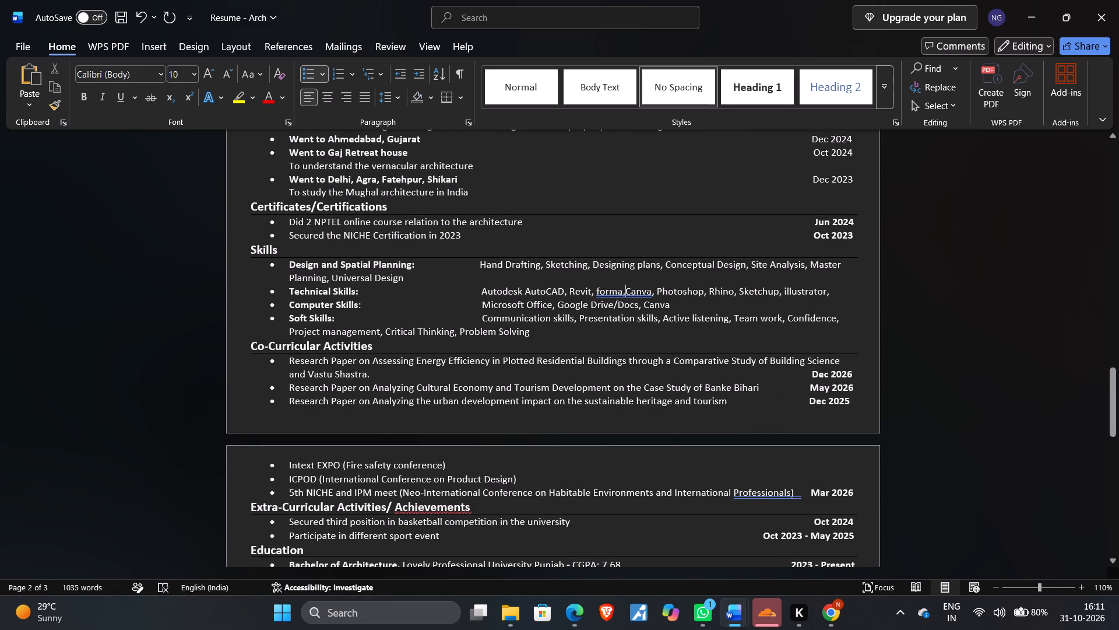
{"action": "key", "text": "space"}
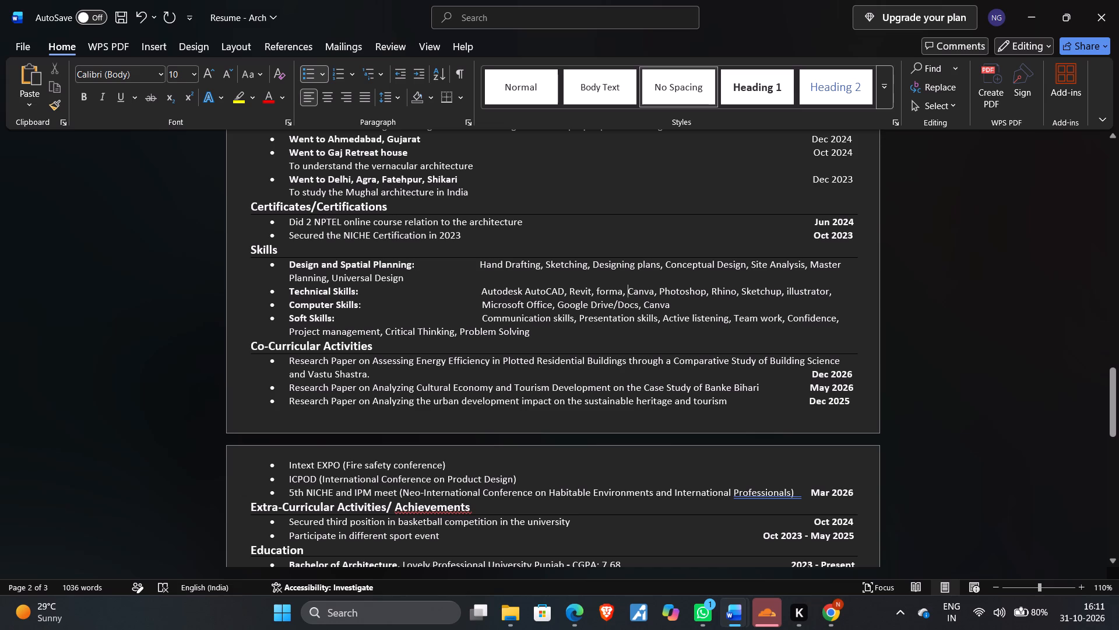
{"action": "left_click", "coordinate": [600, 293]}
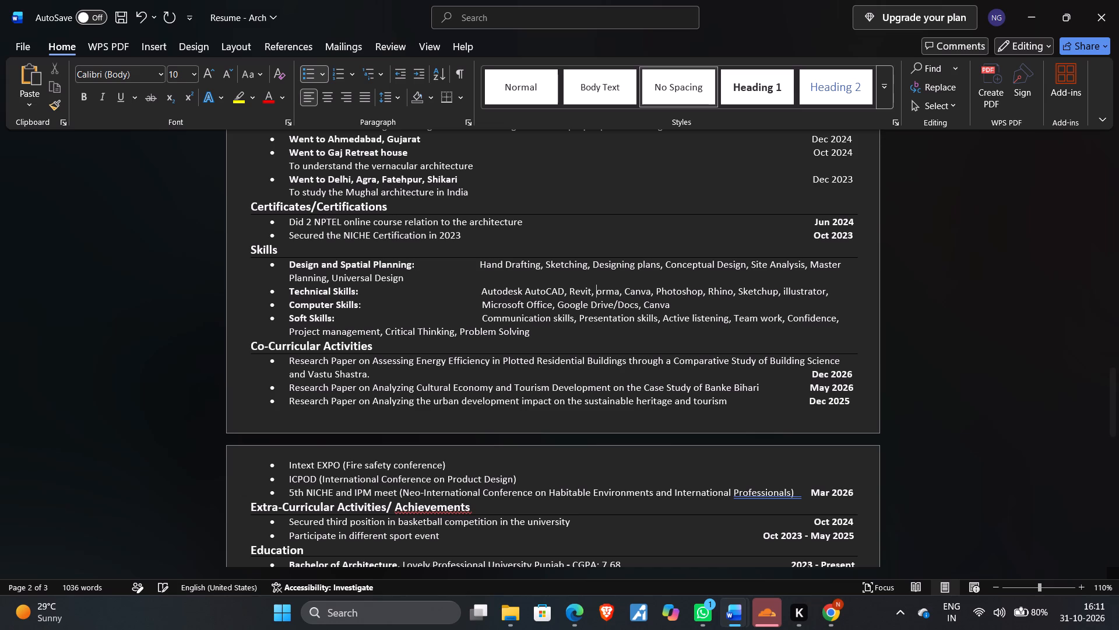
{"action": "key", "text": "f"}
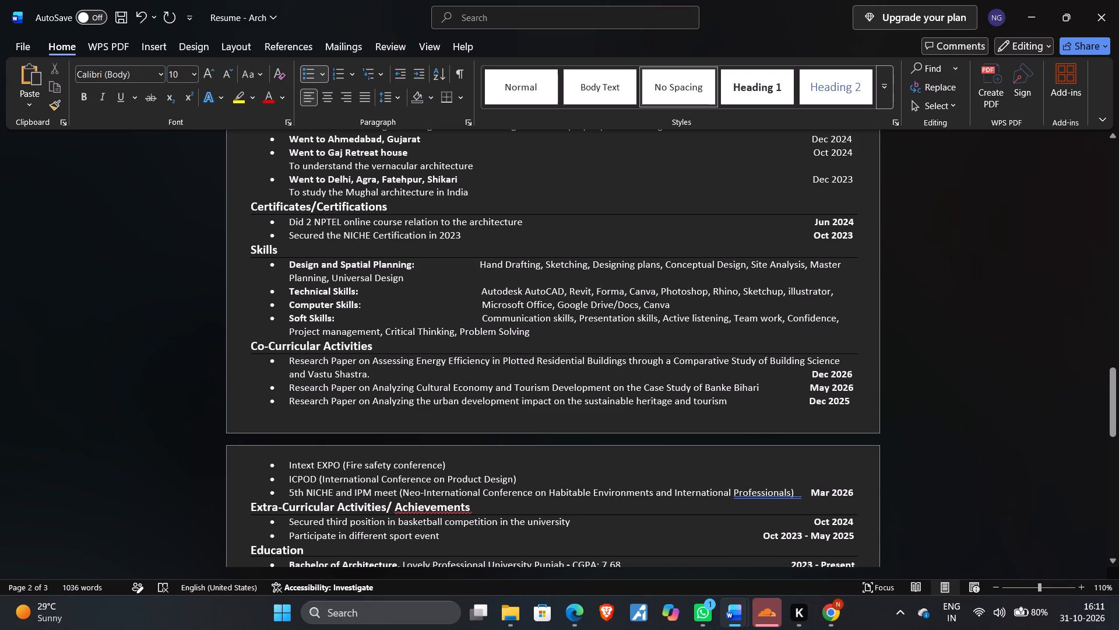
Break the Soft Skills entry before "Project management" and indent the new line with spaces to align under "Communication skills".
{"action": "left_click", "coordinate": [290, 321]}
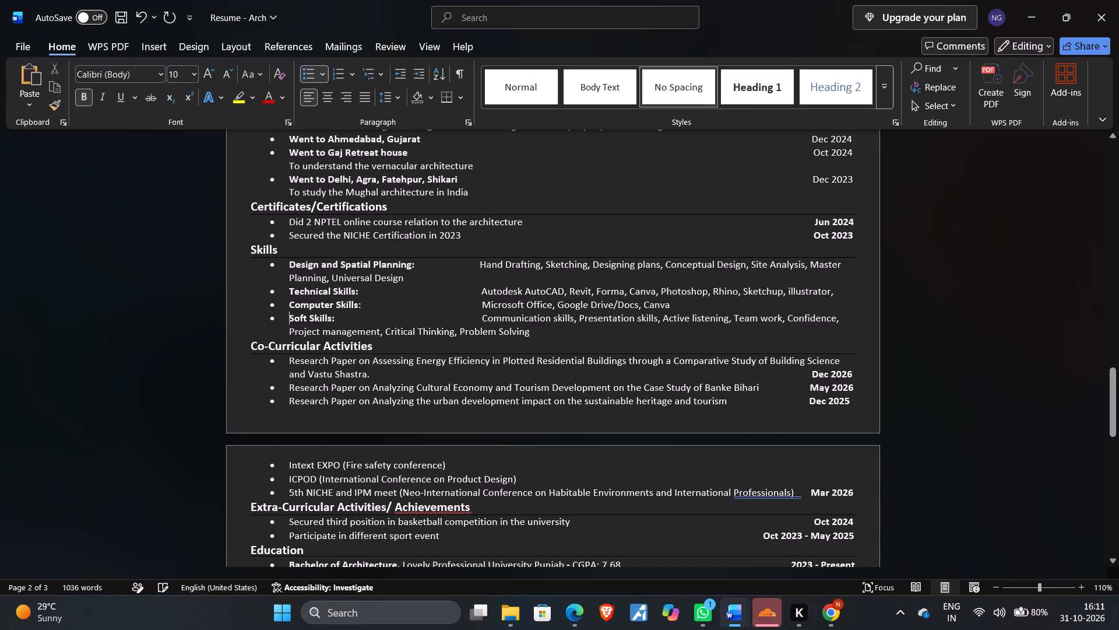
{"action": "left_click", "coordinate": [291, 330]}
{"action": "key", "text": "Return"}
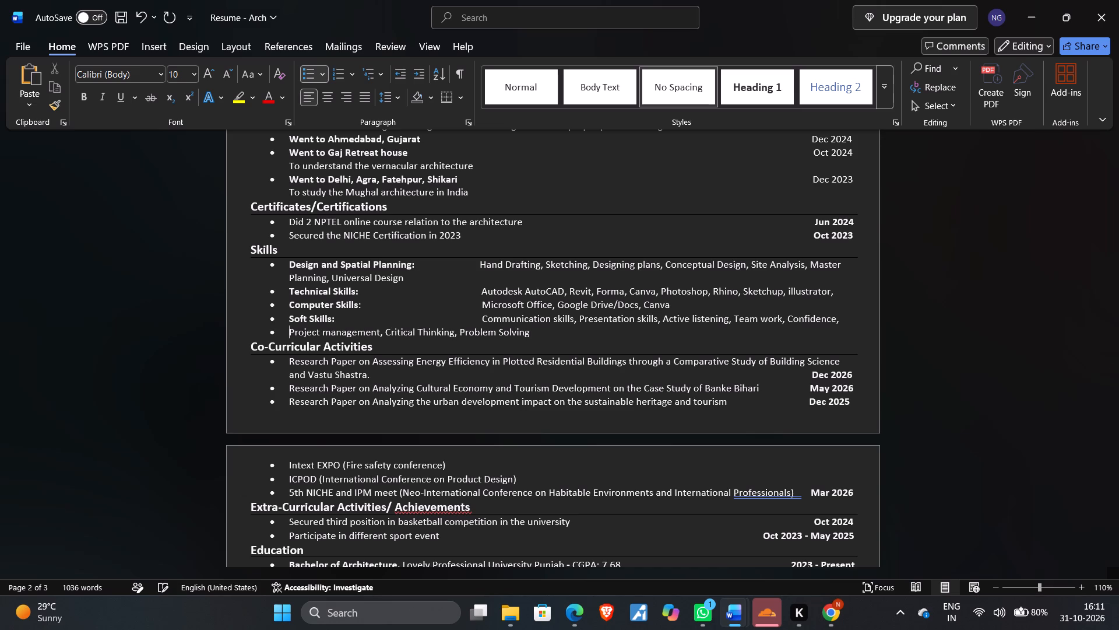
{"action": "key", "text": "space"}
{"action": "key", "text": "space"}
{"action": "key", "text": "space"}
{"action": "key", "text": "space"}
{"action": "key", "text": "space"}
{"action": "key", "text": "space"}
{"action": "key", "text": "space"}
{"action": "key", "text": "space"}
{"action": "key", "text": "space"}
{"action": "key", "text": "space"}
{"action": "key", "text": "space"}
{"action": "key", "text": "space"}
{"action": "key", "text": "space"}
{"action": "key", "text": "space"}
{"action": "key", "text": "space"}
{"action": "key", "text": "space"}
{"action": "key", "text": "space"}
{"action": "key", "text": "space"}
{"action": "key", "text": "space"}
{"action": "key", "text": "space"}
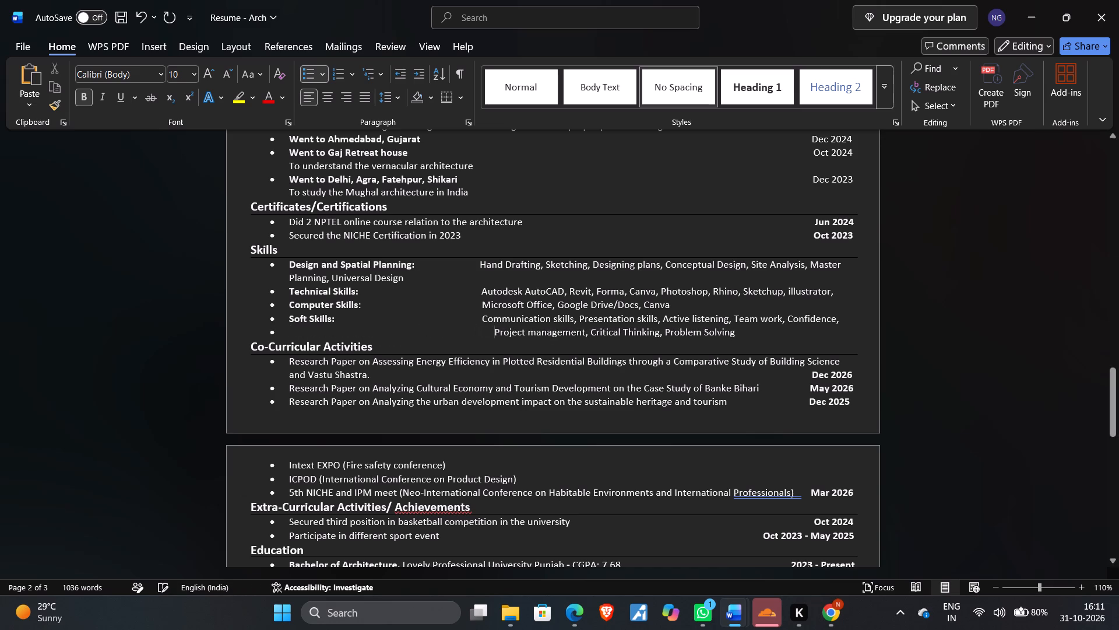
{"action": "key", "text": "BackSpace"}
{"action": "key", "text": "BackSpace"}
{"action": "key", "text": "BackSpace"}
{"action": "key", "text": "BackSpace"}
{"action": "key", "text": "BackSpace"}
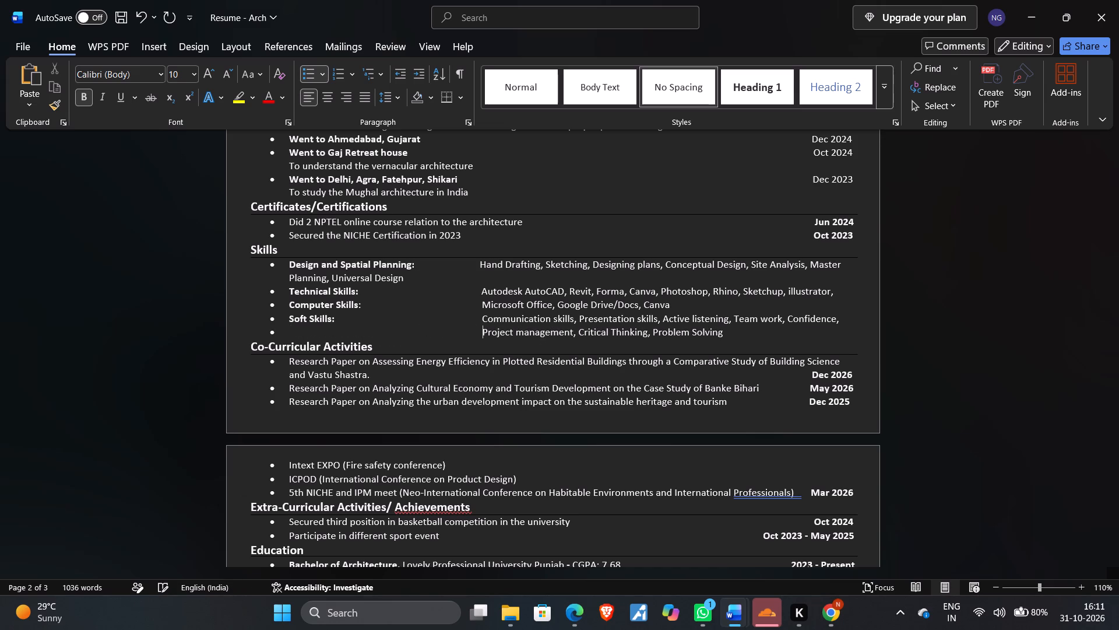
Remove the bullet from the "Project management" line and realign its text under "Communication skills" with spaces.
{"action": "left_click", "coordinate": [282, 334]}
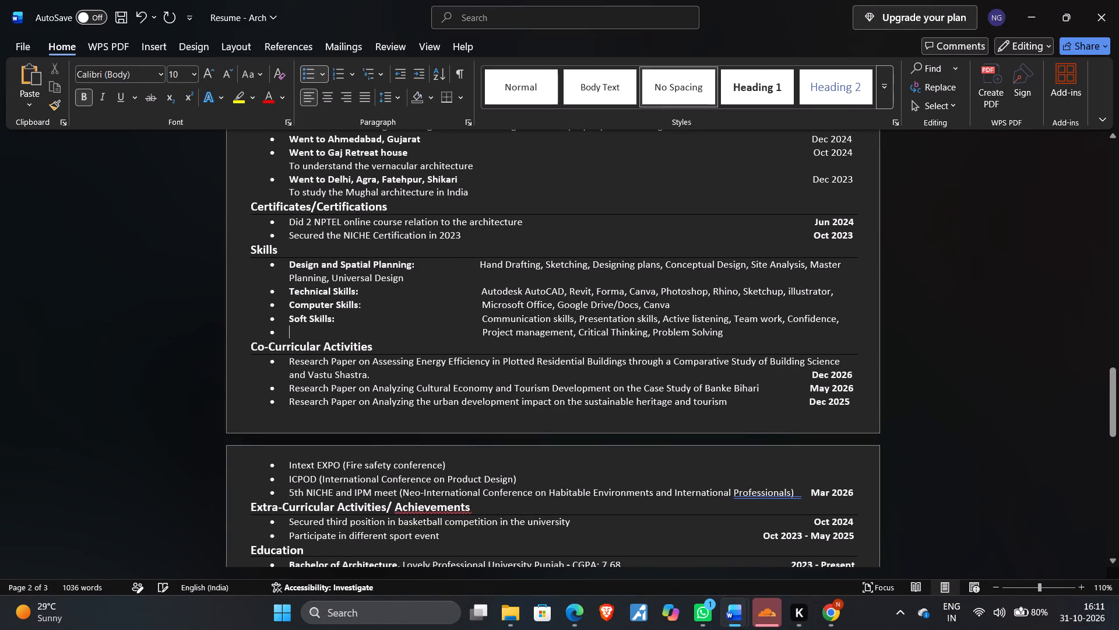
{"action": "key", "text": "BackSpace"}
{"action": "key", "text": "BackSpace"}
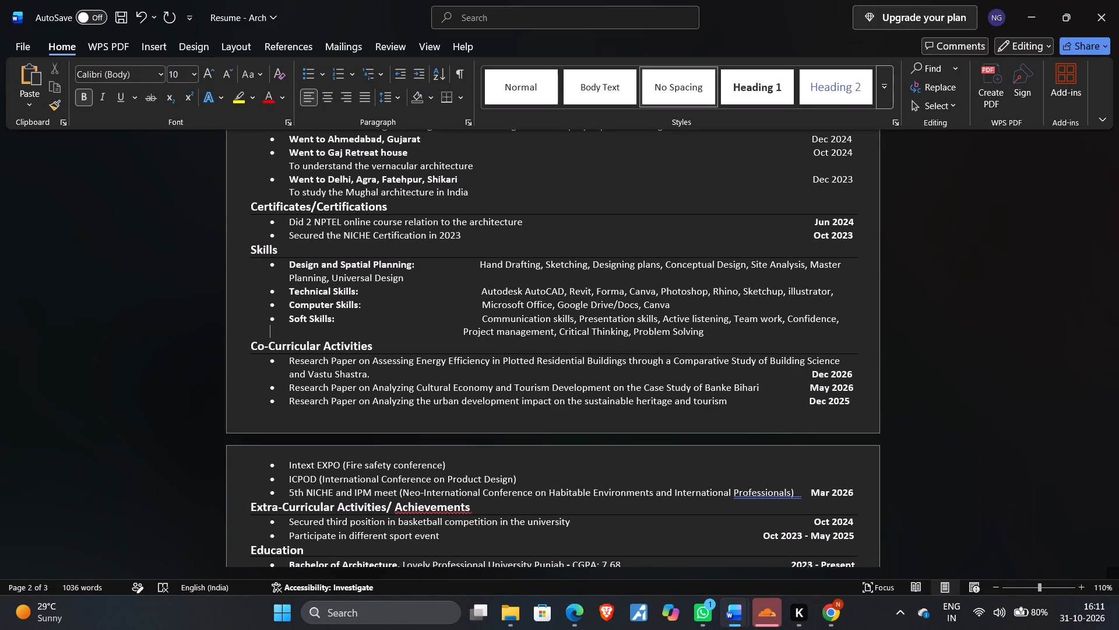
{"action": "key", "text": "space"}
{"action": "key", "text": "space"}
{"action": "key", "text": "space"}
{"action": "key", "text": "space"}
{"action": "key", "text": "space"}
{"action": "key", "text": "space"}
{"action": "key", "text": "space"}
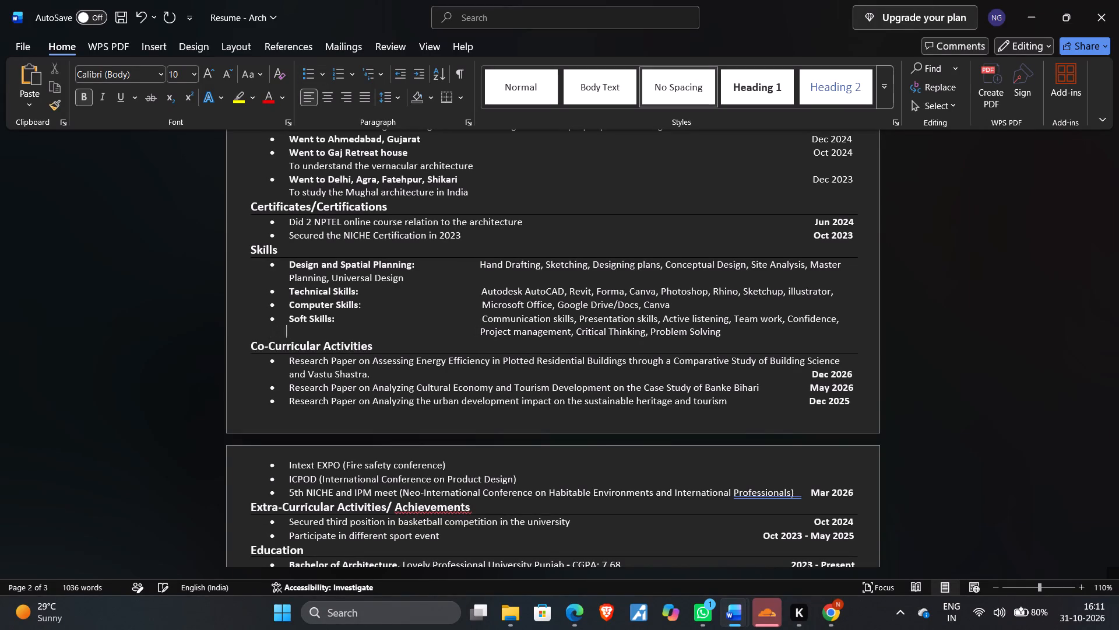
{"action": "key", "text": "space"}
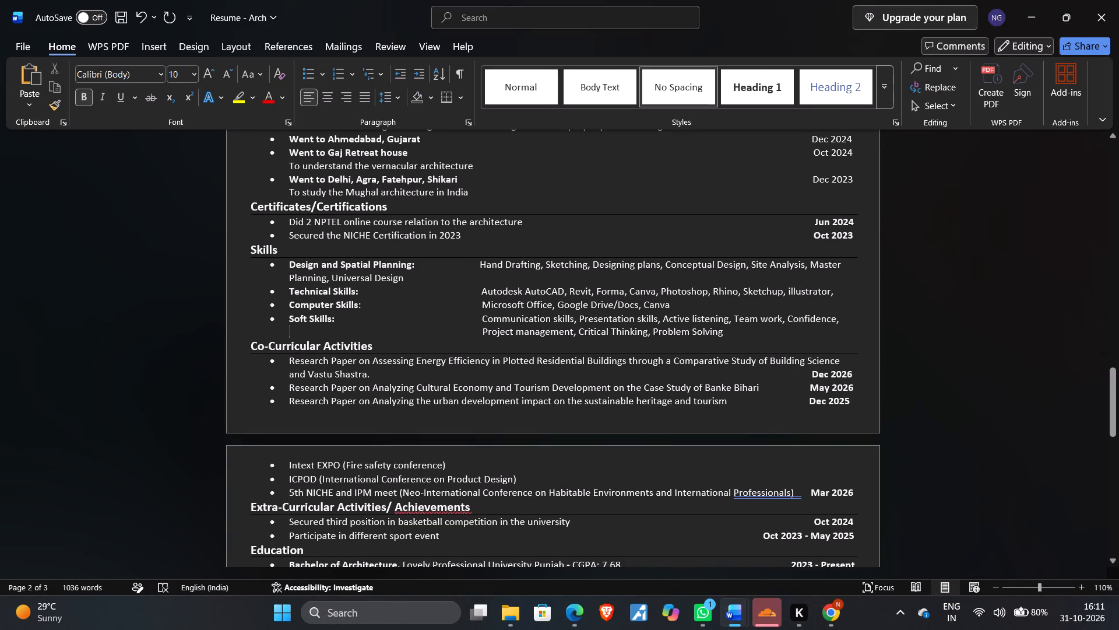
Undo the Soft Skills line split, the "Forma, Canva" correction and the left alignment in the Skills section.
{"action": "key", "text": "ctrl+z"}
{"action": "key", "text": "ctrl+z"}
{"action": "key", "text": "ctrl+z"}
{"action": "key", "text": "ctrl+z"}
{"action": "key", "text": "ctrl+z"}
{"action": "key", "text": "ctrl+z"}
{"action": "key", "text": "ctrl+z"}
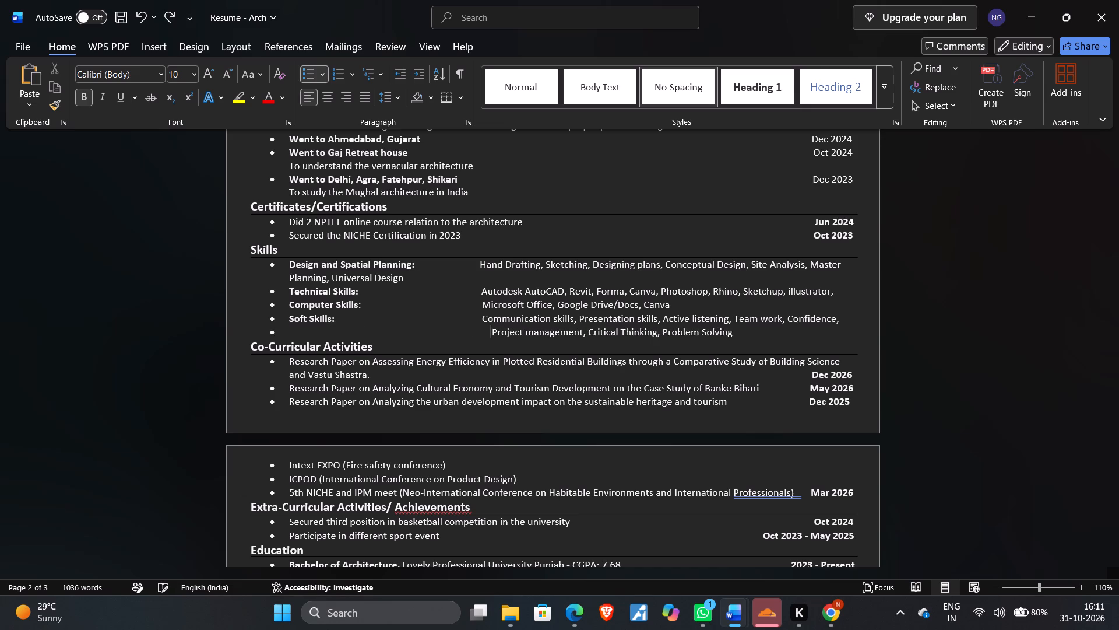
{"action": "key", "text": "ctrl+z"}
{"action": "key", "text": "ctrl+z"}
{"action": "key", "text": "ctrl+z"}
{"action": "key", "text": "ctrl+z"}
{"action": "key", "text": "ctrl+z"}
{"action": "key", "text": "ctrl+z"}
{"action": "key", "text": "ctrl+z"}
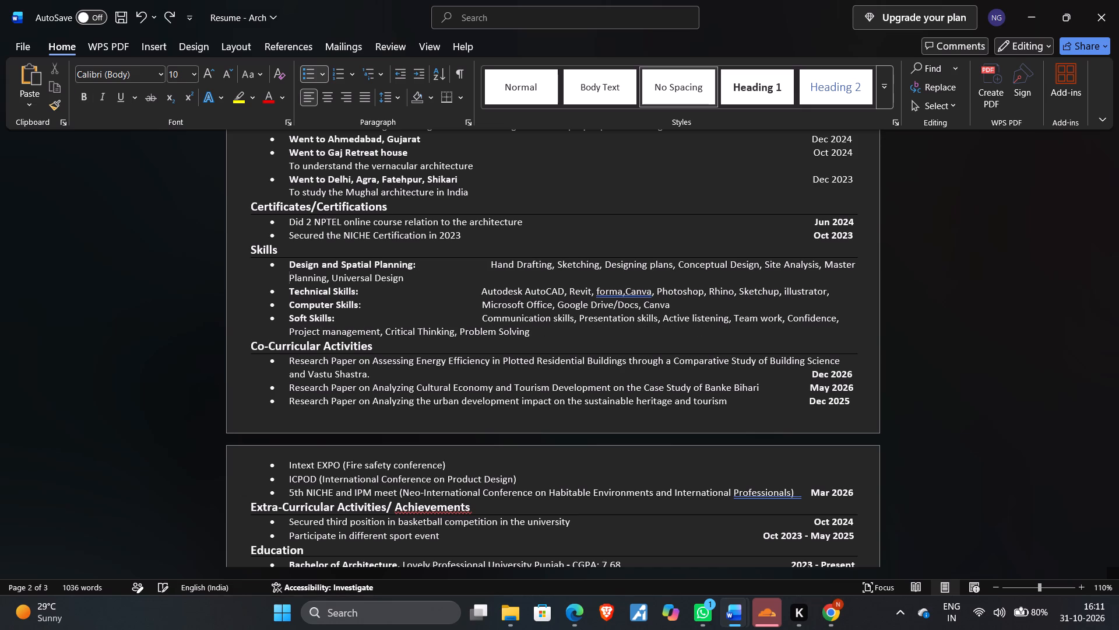
Undo the alignment trials and the Technical Skills shortening, back to the entry with "Autodesk Revit", "Adobe Photoshop" and "autoCAD forma".
{"action": "key", "text": "ctrl+z"}
{"action": "key", "text": "ctrl+z"}
{"action": "key", "text": "ctrl+z"}
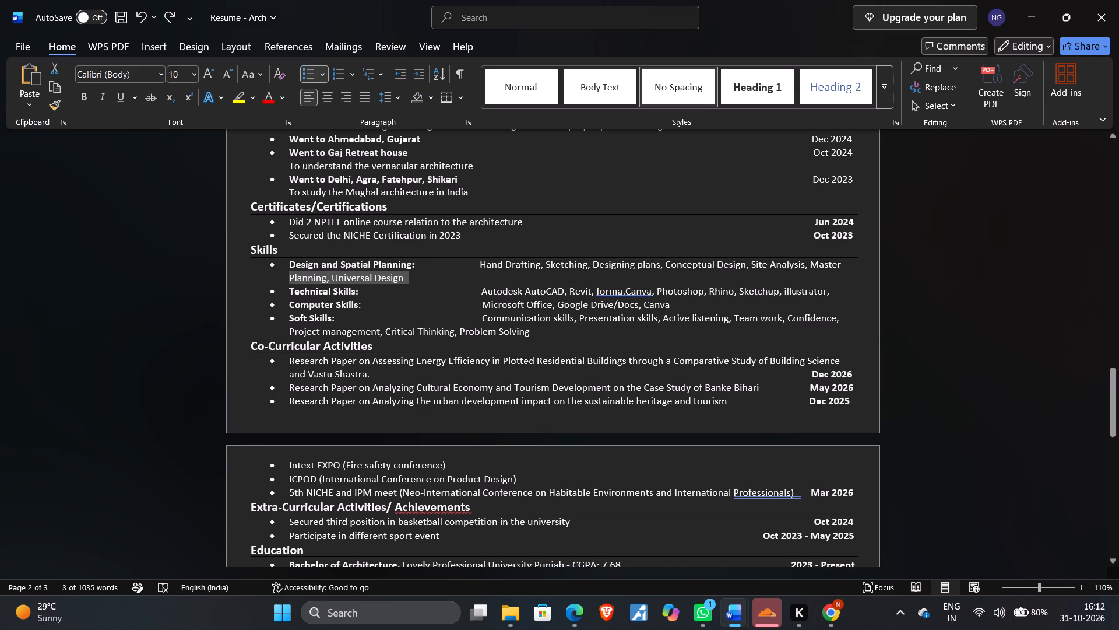
{"action": "key", "text": "ctrl+z"}
{"action": "key", "text": "ctrl+z"}
{"action": "key", "text": "ctrl+z"}
{"action": "key", "text": "ctrl+z"}
{"action": "key", "text": "ctrl+z"}
{"action": "key", "text": "ctrl+z"}
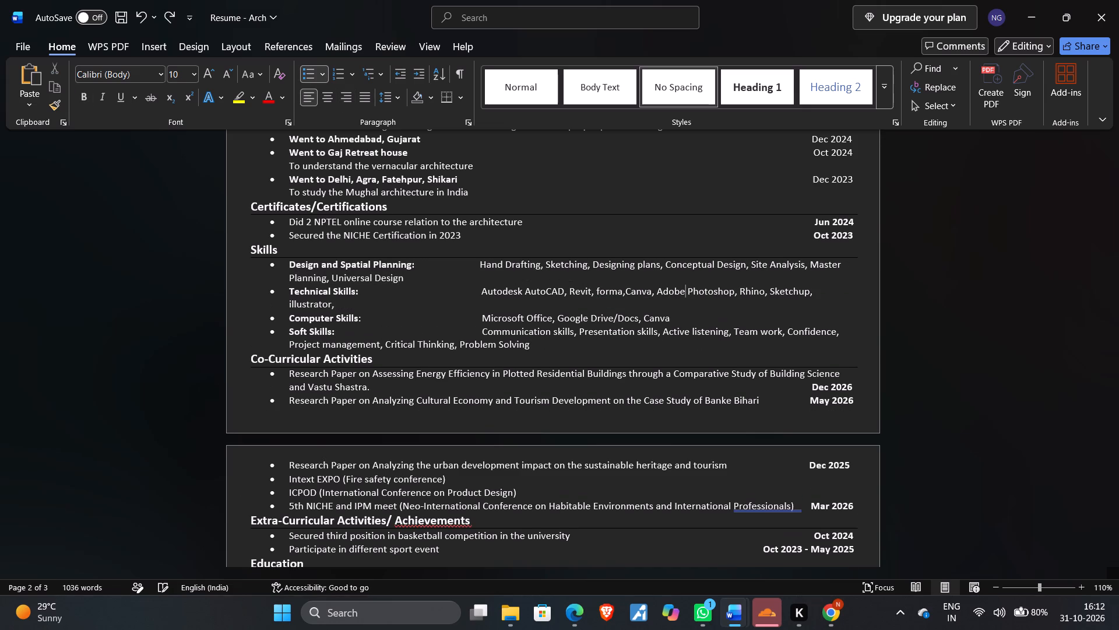
{"action": "key", "text": "ctrl+z"}
{"action": "key", "text": "ctrl+z"}
{"action": "key", "text": "ctrl+z"}
{"action": "key", "text": "ctrl+z"}
{"action": "key", "text": "ctrl+z"}
{"action": "key", "text": "ctrl+z"}
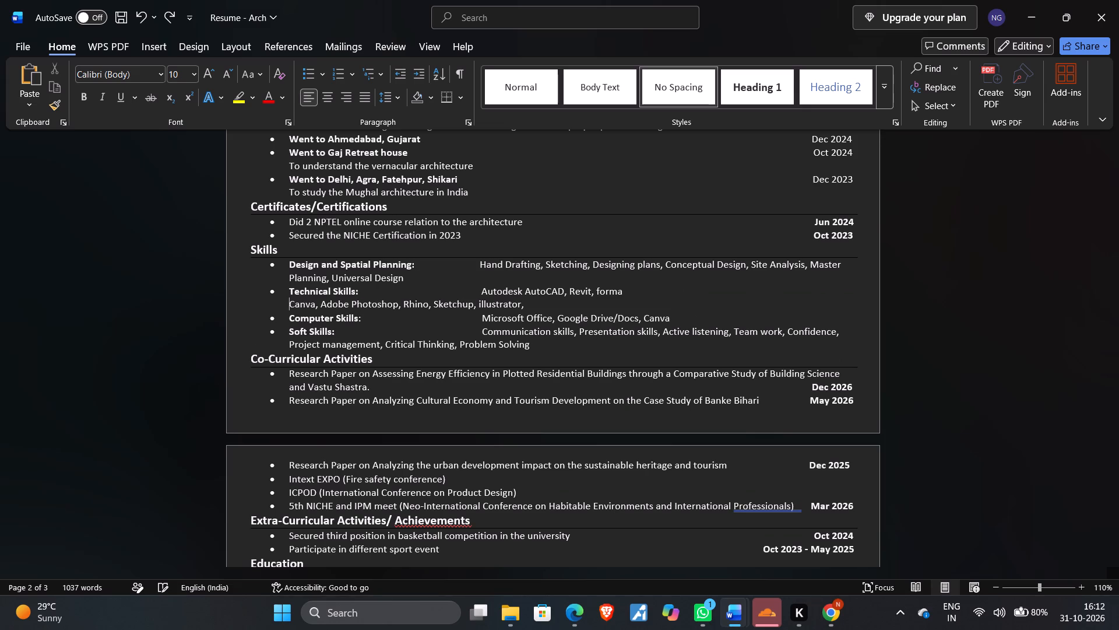
{"action": "key", "text": "ctrl+z"}
{"action": "key", "text": "ctrl+z"}
{"action": "key", "text": "ctrl+z"}
{"action": "key", "text": "ctrl+z"}
{"action": "key", "text": "ctrl+z"}
{"action": "key", "text": "ctrl+z"}
{"action": "key", "text": "ctrl+z"}
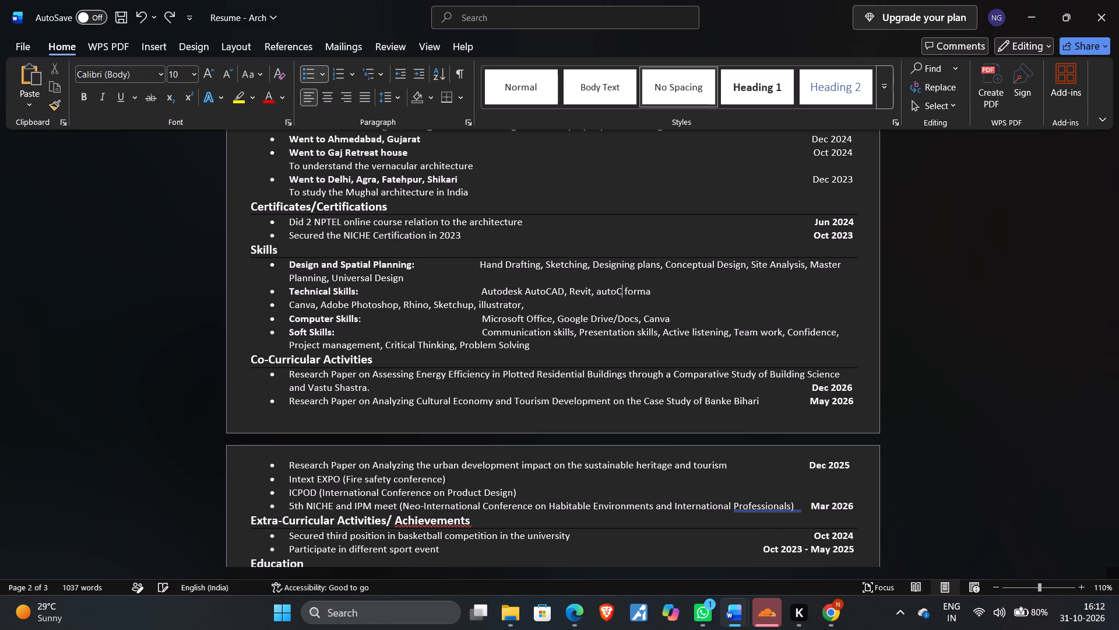
{"action": "key", "text": "ctrl+z"}
{"action": "key", "text": "ctrl+z"}
{"action": "key", "text": "ctrl+z"}
{"action": "key", "text": "ctrl+z"}
{"action": "key", "text": "ctrl+z"}
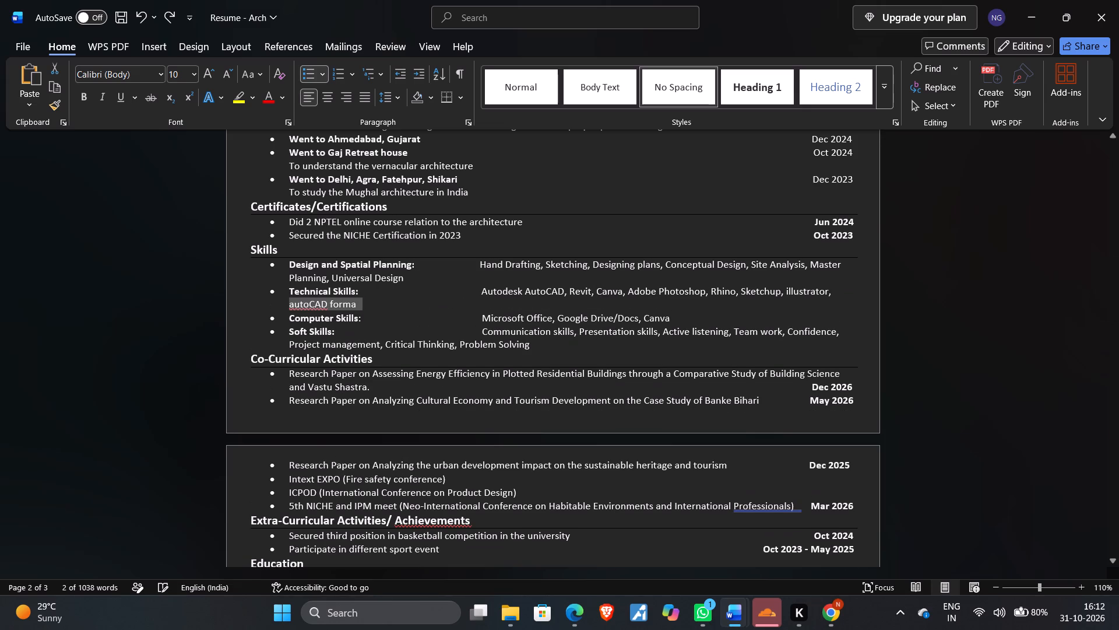
{"action": "key", "text": "ctrl+z"}
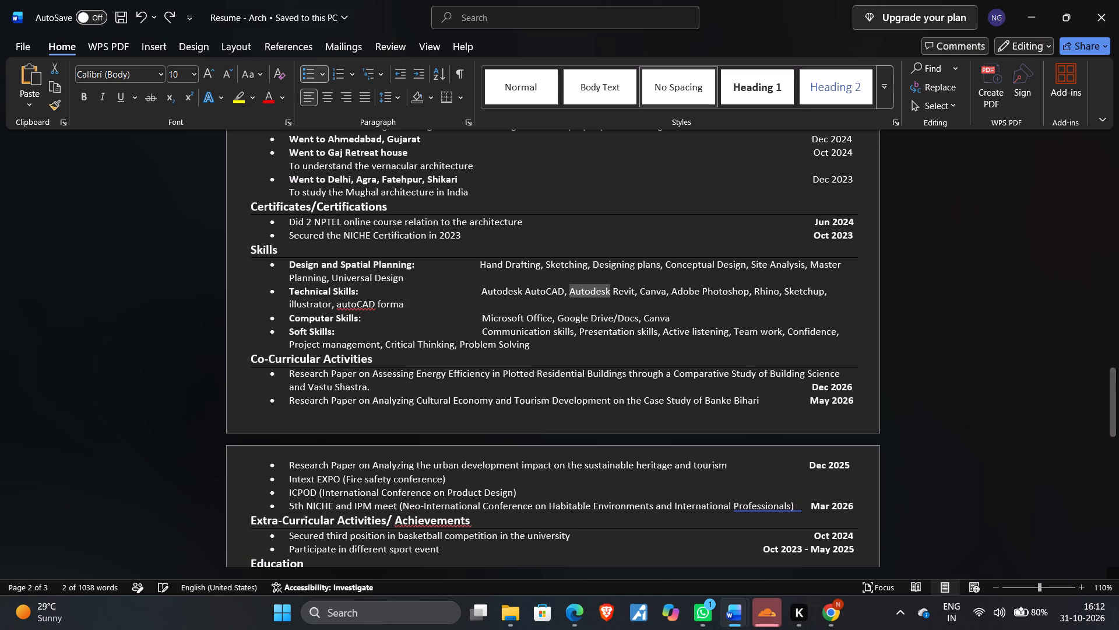
{"action": "key", "text": "ctrl+z"}
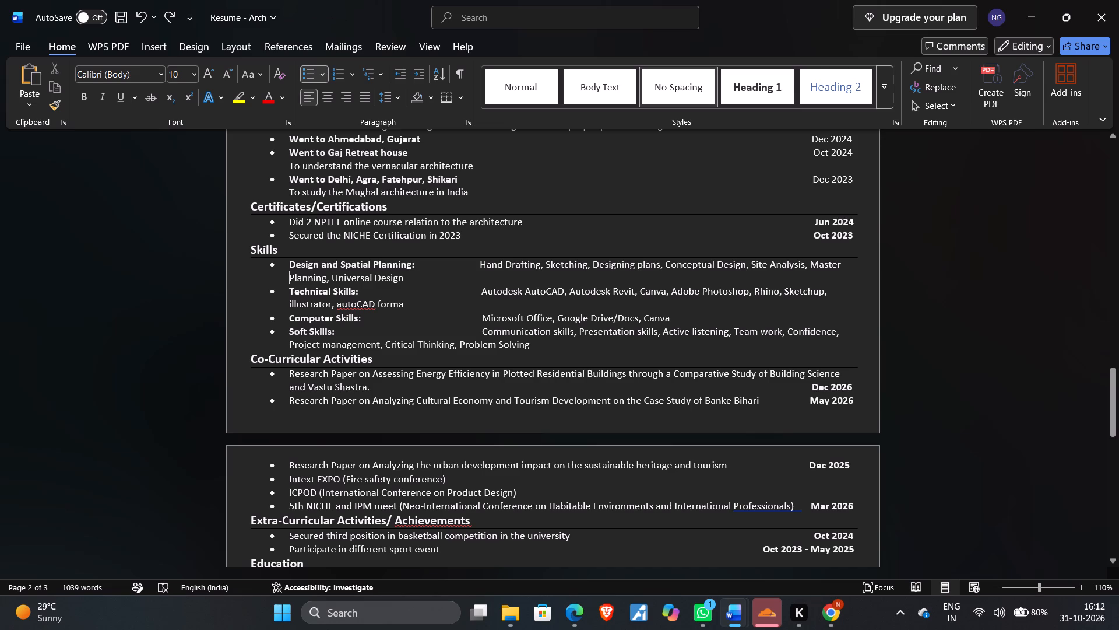
Break the Design and Spatial Planning entry before "Planning, Universal Design" and indent that line with spaces to align under "Hand Drafting".
{"action": "key", "text": "space"}
{"action": "key", "text": "Return"}
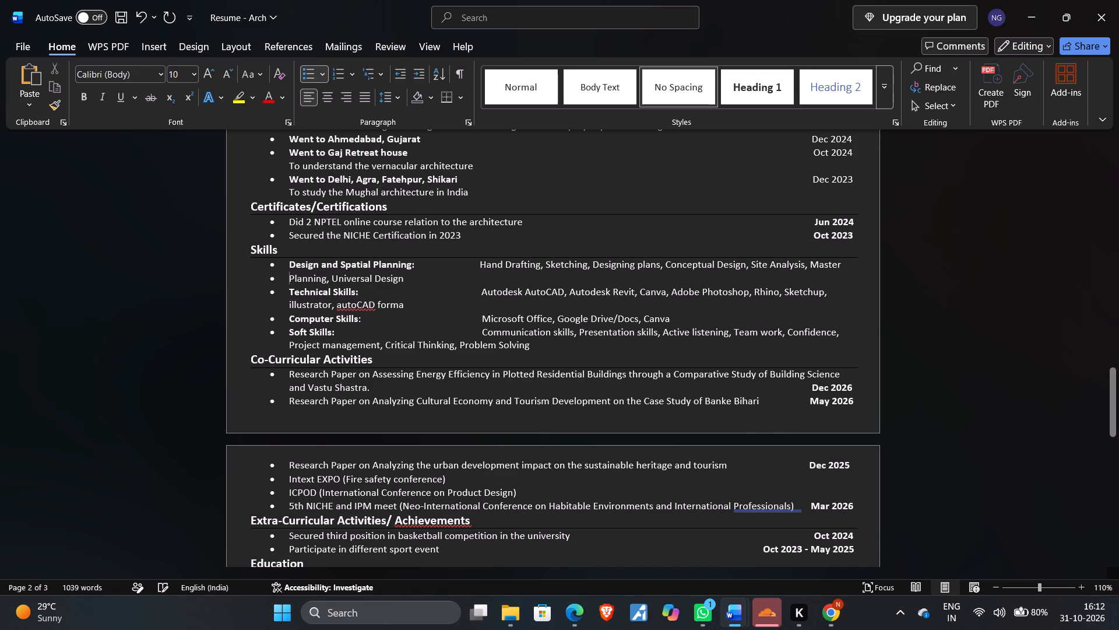
{"action": "key", "text": "space"}
{"action": "key", "text": "space"}
{"action": "key", "text": "space"}
{"action": "key", "text": "space"}
{"action": "key", "text": "space"}
{"action": "key", "text": "space"}
{"action": "key", "text": "space"}
{"action": "key", "text": "space"}
{"action": "key", "text": "space"}
{"action": "key", "text": "space"}
{"action": "key", "text": "space"}
{"action": "key", "text": "space"}
{"action": "key", "text": "space"}
{"action": "key", "text": "space"}
{"action": "key", "text": "space"}
{"action": "key", "text": "space"}
{"action": "key", "text": "space"}
{"action": "key", "text": "space"}
{"action": "key", "text": "space"}
{"action": "key", "text": "space"}
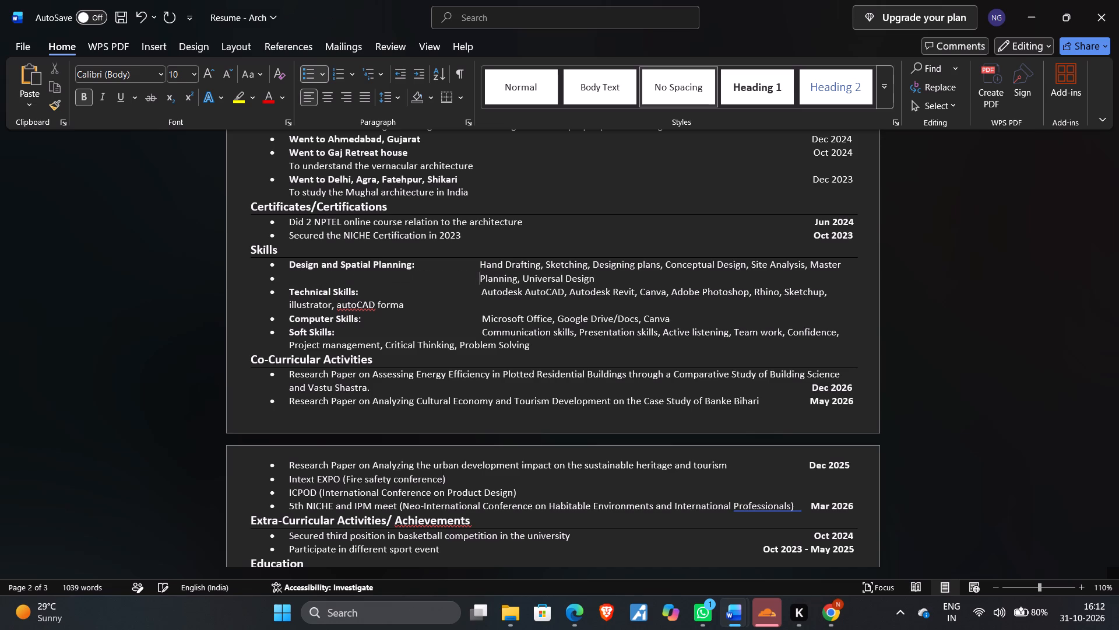
{"action": "key", "text": "BackSpace"}
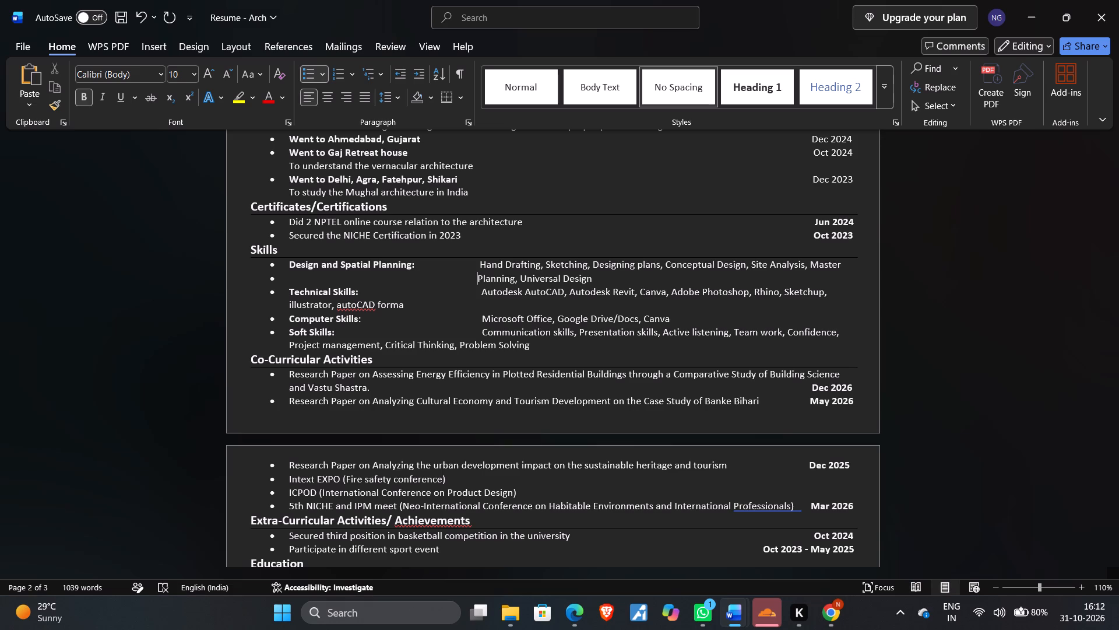
Remove the bullet from the "Planning, Universal Design" line, keeping its text aligned under the entry above.
{"action": "key", "text": "Left"}
{"action": "key", "text": "Left"}
{"action": "key", "text": "Left"}
{"action": "key", "text": "Left"}
{"action": "key", "text": "Left"}
{"action": "key", "text": "Left"}
{"action": "key", "text": "Left"}
{"action": "key", "text": "Left"}
{"action": "key", "text": "Left"}
{"action": "key", "text": "Left"}
{"action": "key", "text": "Left"}
{"action": "key", "text": "Left"}
{"action": "key", "text": "Left"}
{"action": "key", "text": "Left"}
{"action": "key", "text": "Left"}
{"action": "key", "text": "Left"}
{"action": "key", "text": "Left"}
{"action": "key", "text": "Left"}
{"action": "key", "text": "Left"}
{"action": "key", "text": "Left"}
{"action": "key", "text": "Right"}
{"action": "key", "text": "Right"}
{"action": "key", "text": "Right"}
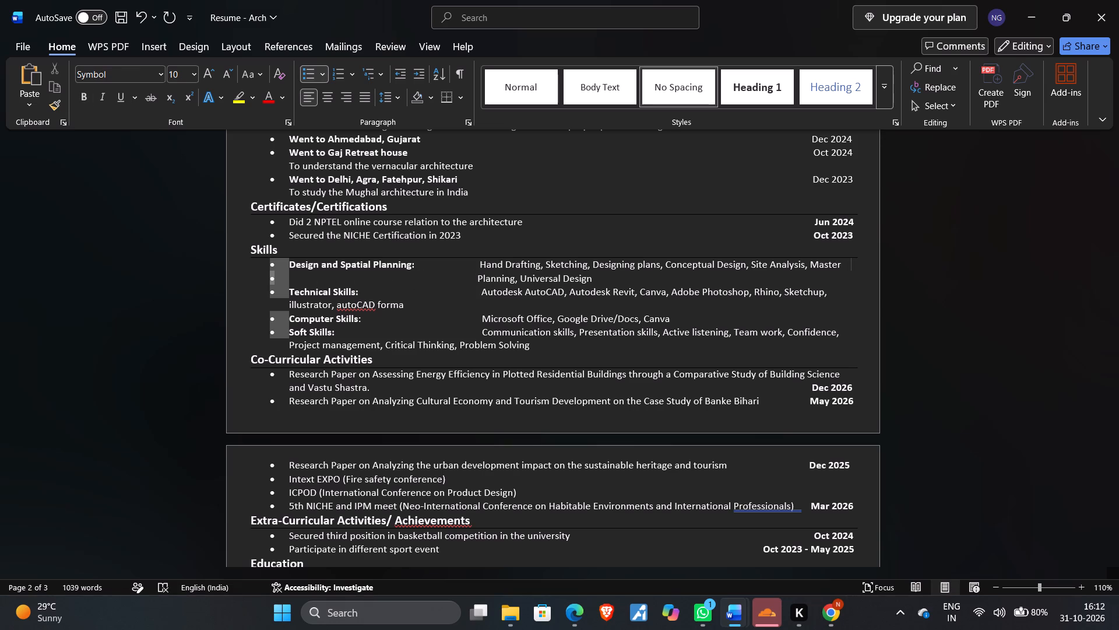
{"action": "key", "text": "Right"}
{"action": "key", "text": "BackSpace"}
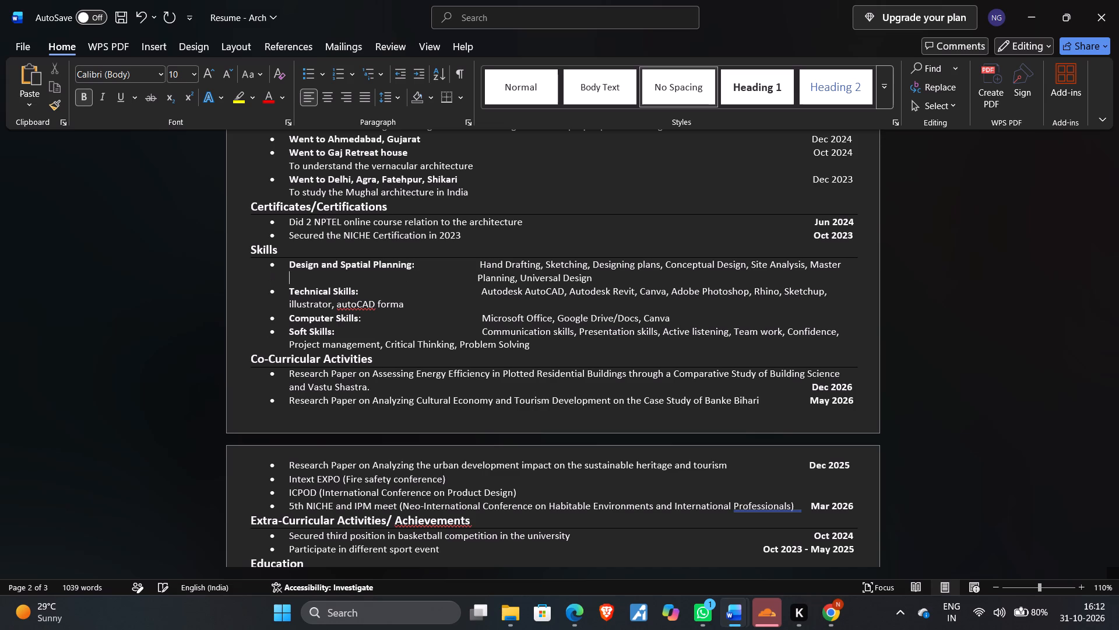
Put "illustrator, autoCAD forma" from Technical Skills on its own unbulleted line, indented with spaces to align under "Autodesk AutoCAD".
{"action": "left_click", "coordinate": [281, 297]}
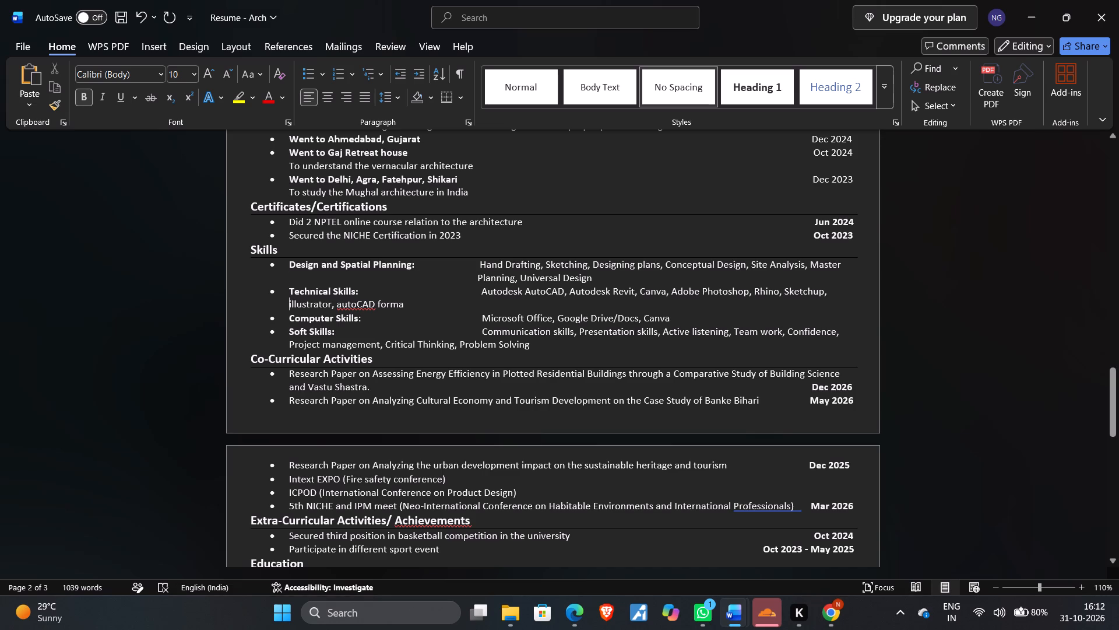
{"action": "key", "text": "Return"}
{"action": "key", "text": "space"}
{"action": "key", "text": "space"}
{"action": "key", "text": "space"}
{"action": "key", "text": "space"}
{"action": "key", "text": "space"}
{"action": "key", "text": "space"}
{"action": "key", "text": "space"}
{"action": "key", "text": "space"}
{"action": "key", "text": "space"}
{"action": "key", "text": "space"}
{"action": "key", "text": "space"}
{"action": "key", "text": "space"}
{"action": "key", "text": "space"}
{"action": "key", "text": "space"}
{"action": "key", "text": "space"}
{"action": "key", "text": "space"}
{"action": "key", "text": "space"}
{"action": "key", "text": "space"}
{"action": "key", "text": "space"}
{"action": "key", "text": "space"}
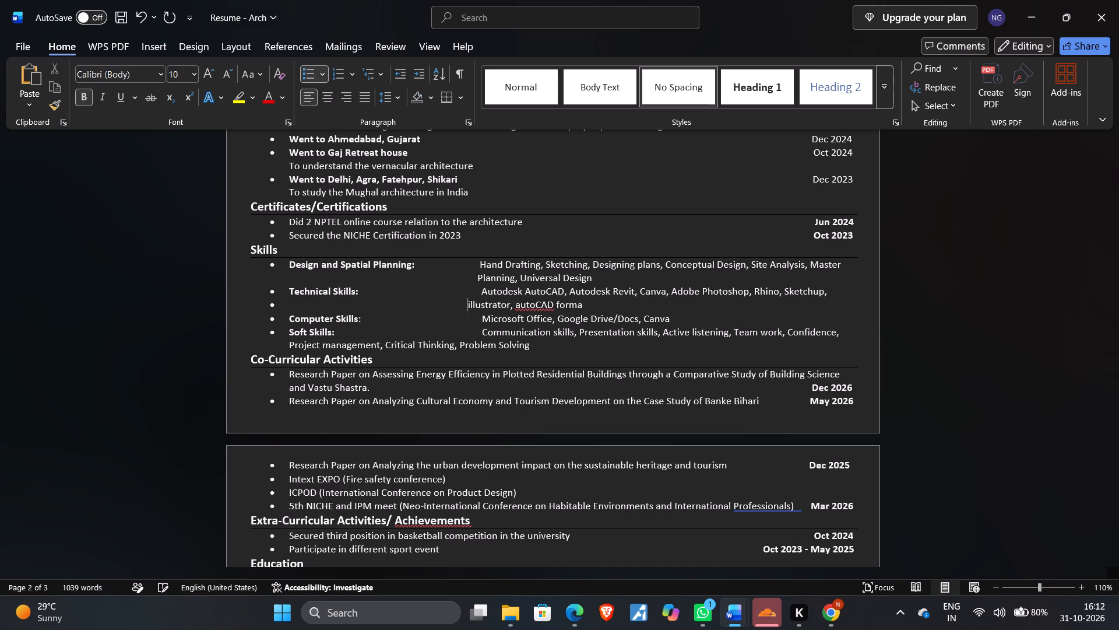
{"action": "left_click", "coordinate": [283, 301]}
{"action": "key", "text": "BackSpace"}
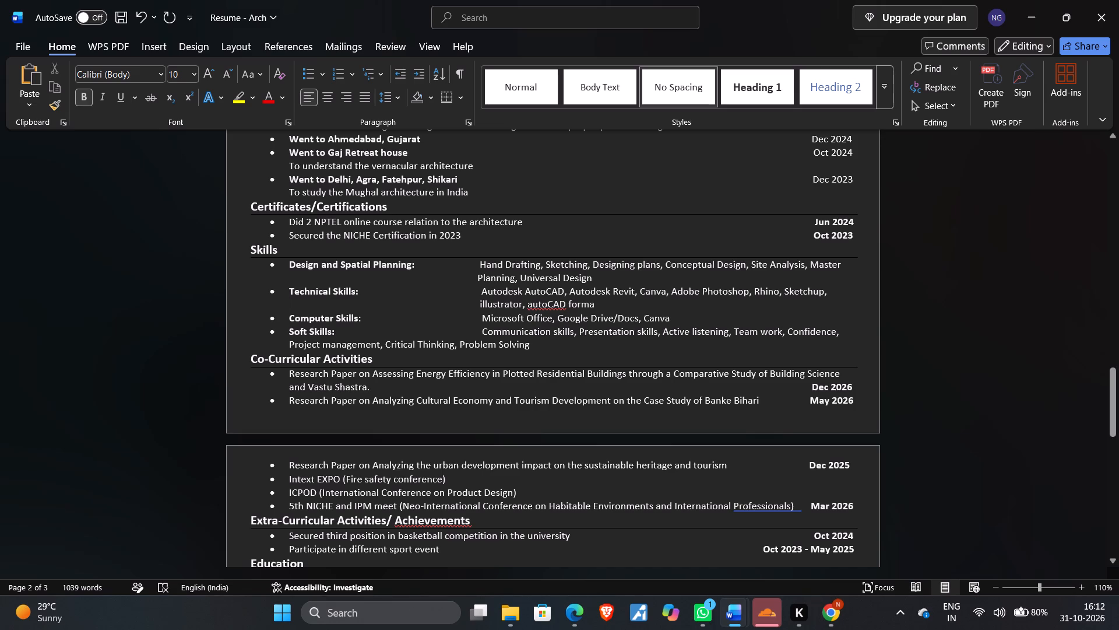
Put "Project management, Critical Thinking, Problem Solving" from Soft Skills on its own unbulleted line, indented with spaces.
{"action": "left_click", "coordinate": [283, 337]}
{"action": "left_click", "coordinate": [286, 346]}
{"action": "key", "text": "space"}
{"action": "key", "text": "space"}
{"action": "key", "text": "Return"}
{"action": "key", "text": "space"}
{"action": "key", "text": "space"}
{"action": "key", "text": "space"}
{"action": "key", "text": "space"}
{"action": "key", "text": "space"}
{"action": "key", "text": "space"}
{"action": "key", "text": "space"}
{"action": "key", "text": "space"}
{"action": "key", "text": "space"}
{"action": "key", "text": "space"}
{"action": "key", "text": "space"}
{"action": "key", "text": "space"}
{"action": "key", "text": "space"}
{"action": "key", "text": "space"}
{"action": "key", "text": "space"}
{"action": "key", "text": "space"}
{"action": "key", "text": "space"}
{"action": "key", "text": "space"}
{"action": "key", "text": "space"}
{"action": "key", "text": "space"}
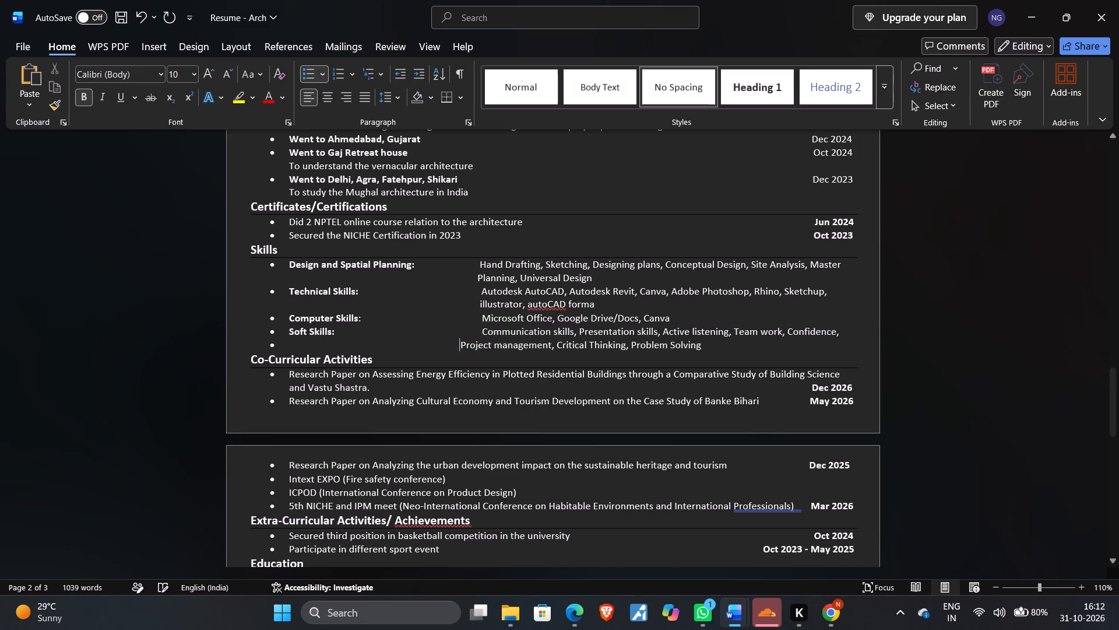
{"action": "left_click", "coordinate": [281, 343]}
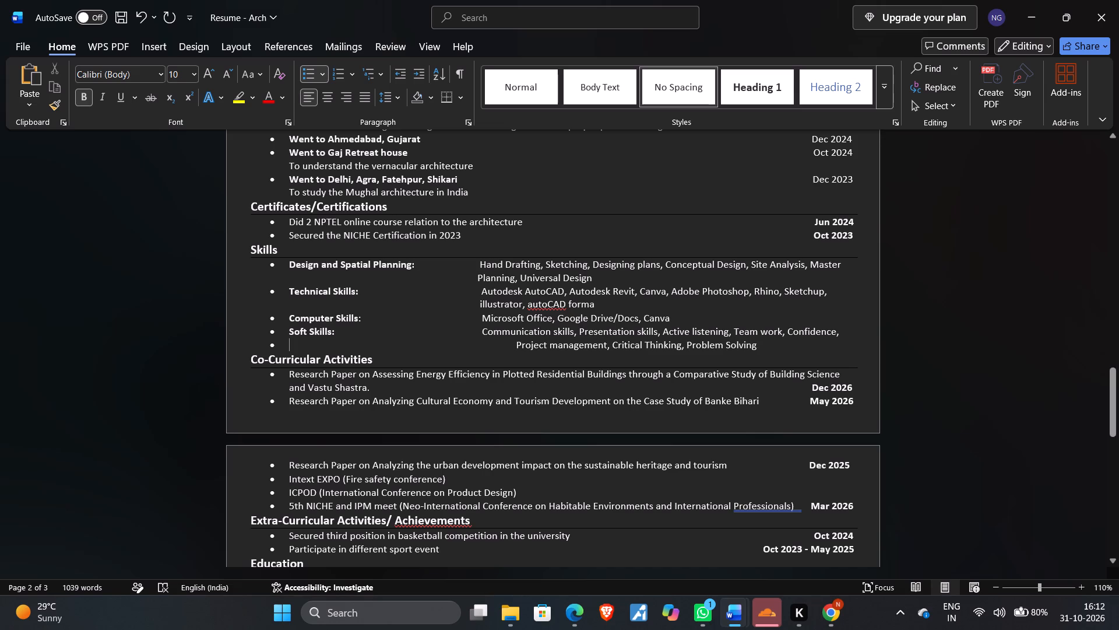
{"action": "key", "text": "BackSpace"}
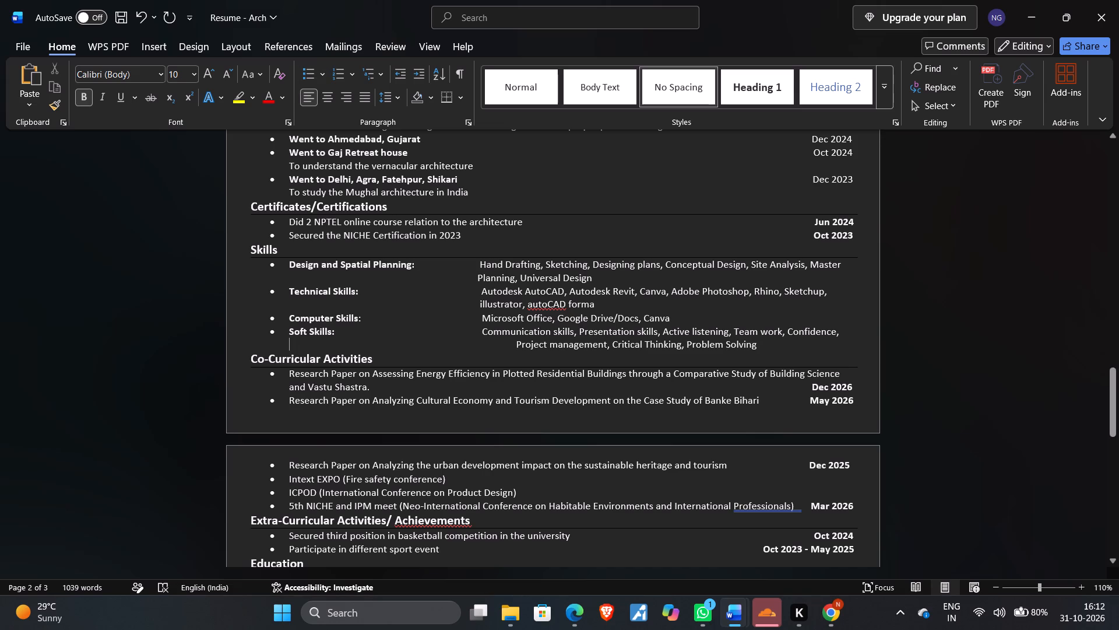
Align the Skills text column by adding a space before "Planning, Universal Design" and deleting one before the Technical, Computer and Soft Skills lists.
{"action": "left_click", "coordinate": [474, 275]}
{"action": "key", "text": "space"}
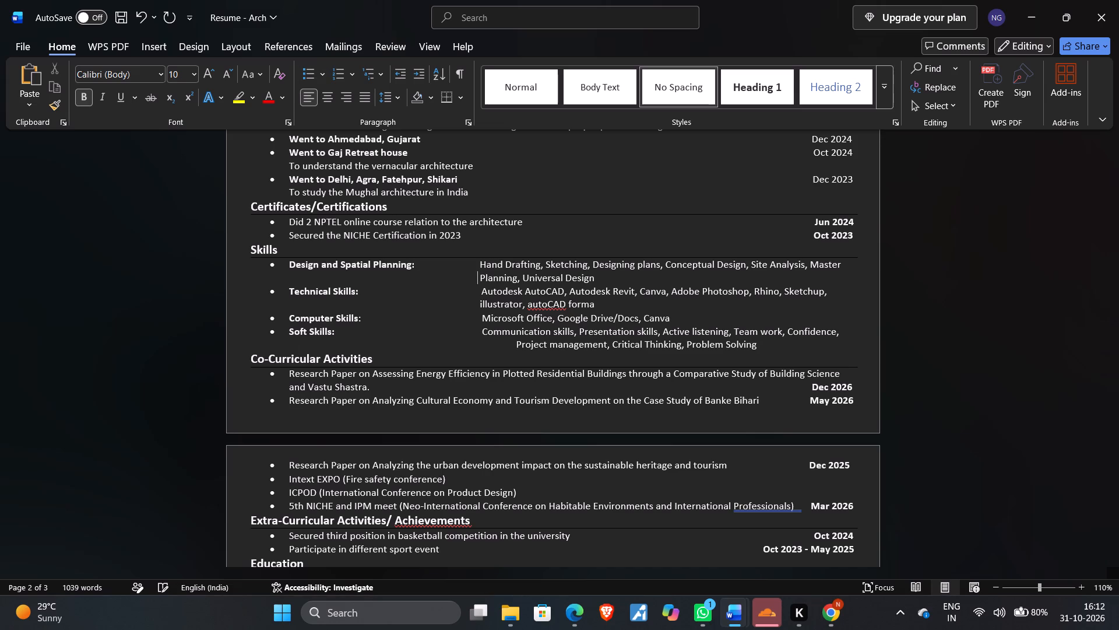
{"action": "left_click", "coordinate": [480, 293]}
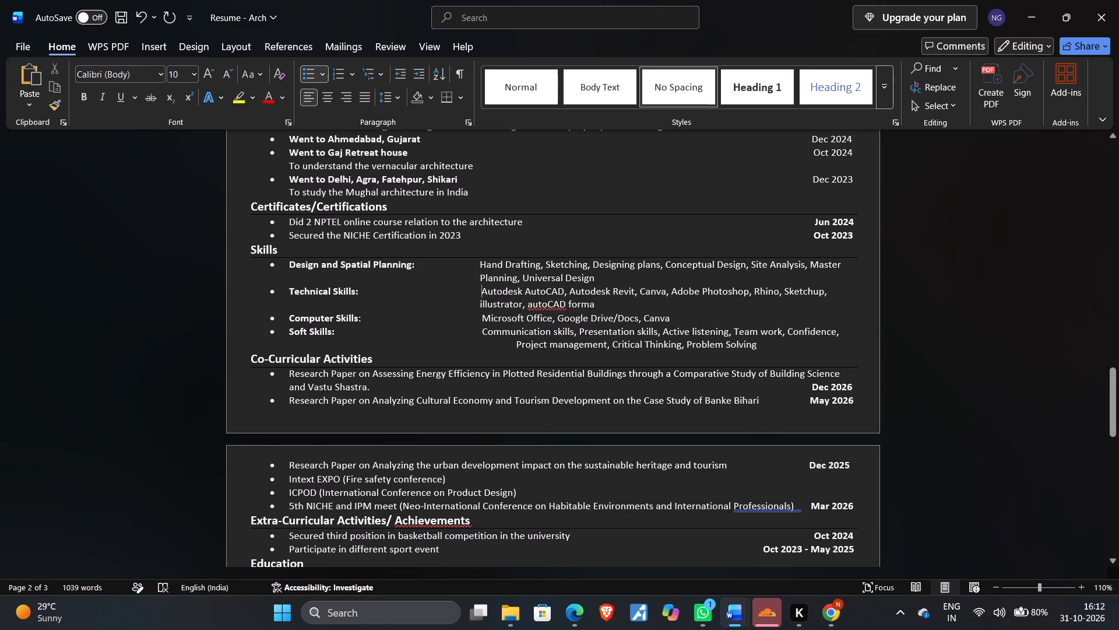
{"action": "key", "text": "BackSpace"}
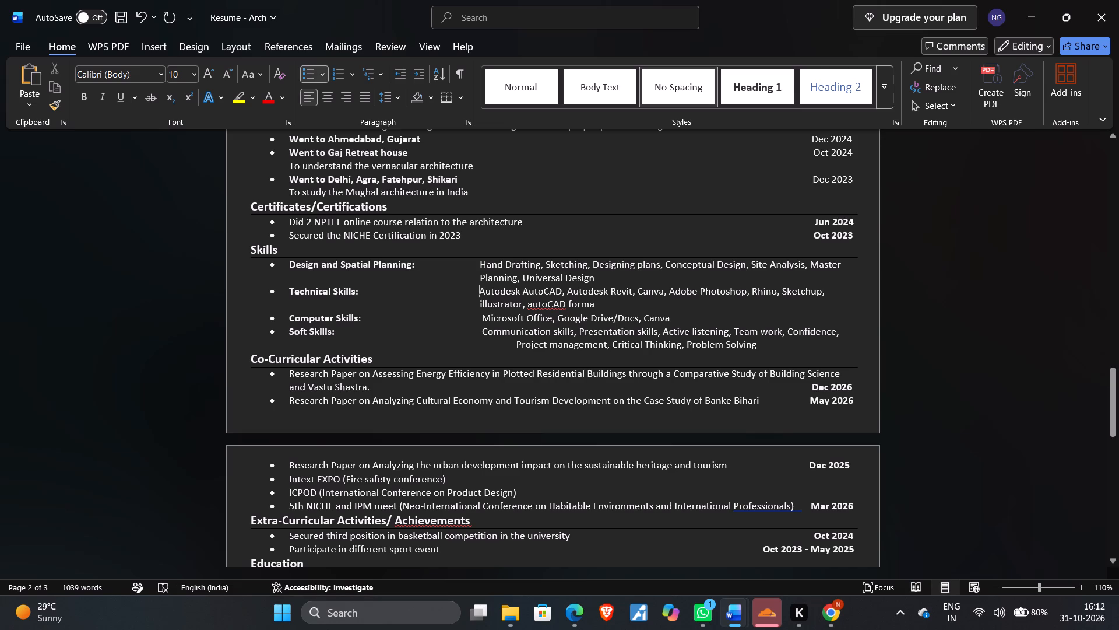
{"action": "left_click", "coordinate": [478, 317]}
{"action": "key", "text": "BackSpace"}
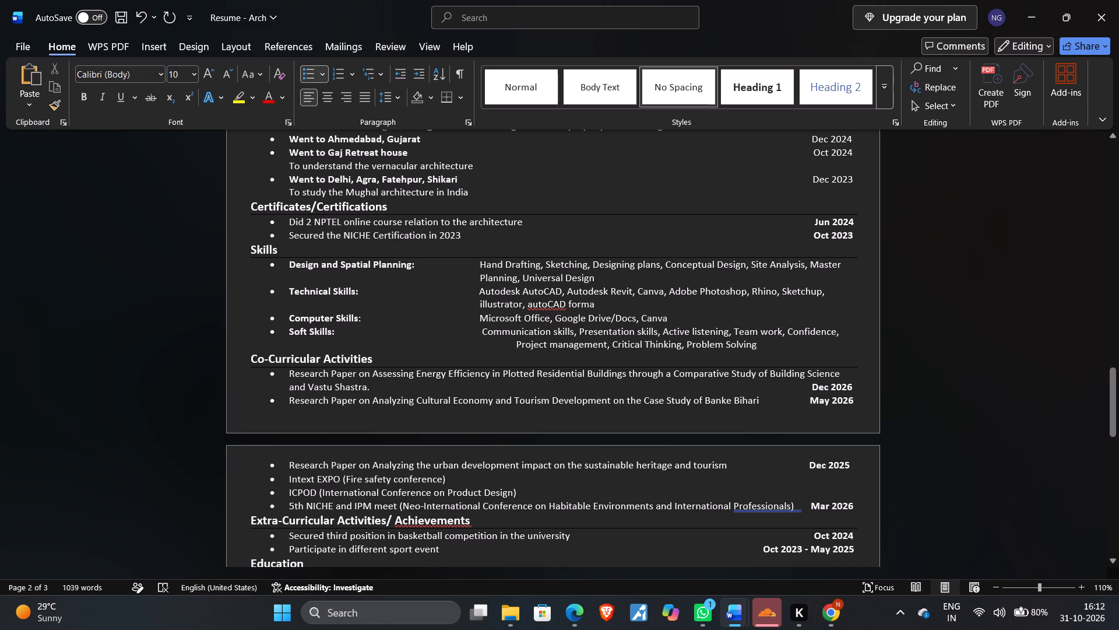
{"action": "left_click", "coordinate": [481, 329]}
{"action": "key", "text": "BackSpace"}
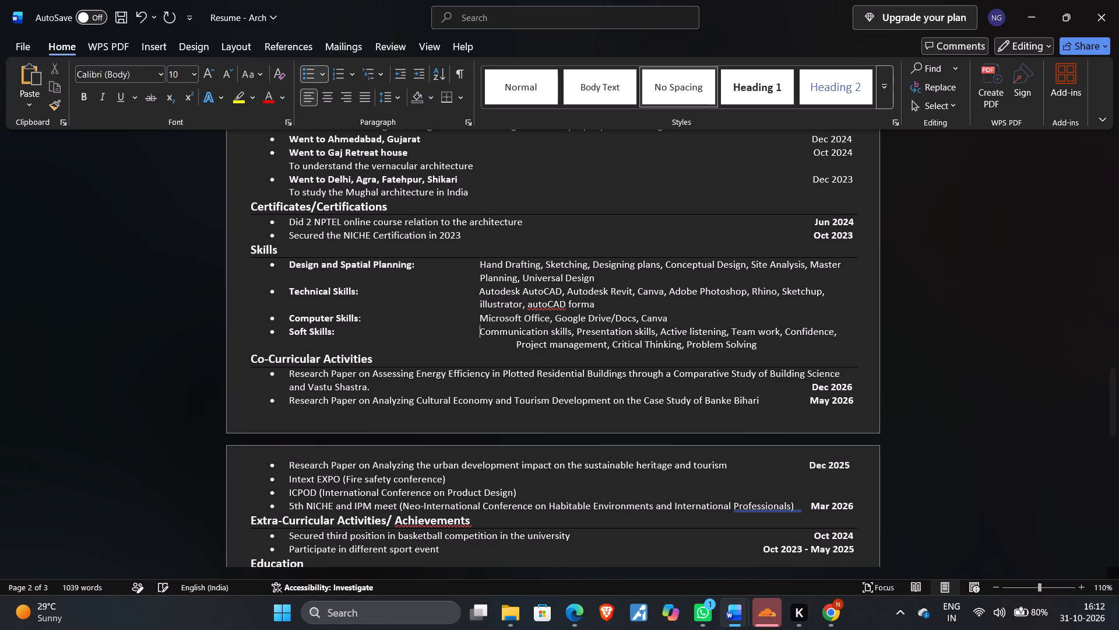
Delete the extra spaces before "Project management" so it lines up under "Communication skills".
{"action": "left_click", "coordinate": [513, 342]}
{"action": "left_click", "coordinate": [513, 342]}
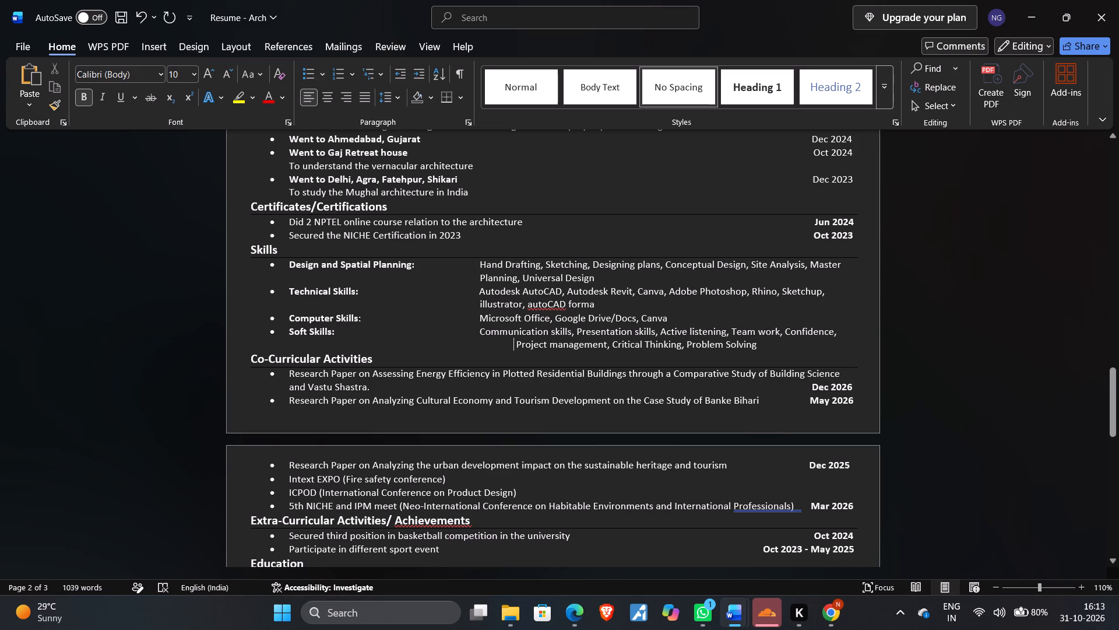
{"action": "key", "text": "BackSpace"}
{"action": "key", "text": "BackSpace"}
{"action": "key", "text": "BackSpace"}
{"action": "key", "text": "BackSpace"}
{"action": "key", "text": "BackSpace"}
{"action": "key", "text": "BackSpace"}
{"action": "key", "text": "BackSpace"}
{"action": "key", "text": "BackSpace"}
{"action": "key", "text": "BackSpace"}
{"action": "key", "text": "BackSpace"}
{"action": "key", "text": "BackSpace"}
{"action": "key", "text": "BackSpace"}
{"action": "key", "text": "BackSpace"}
{"action": "key", "text": "BackSpace"}
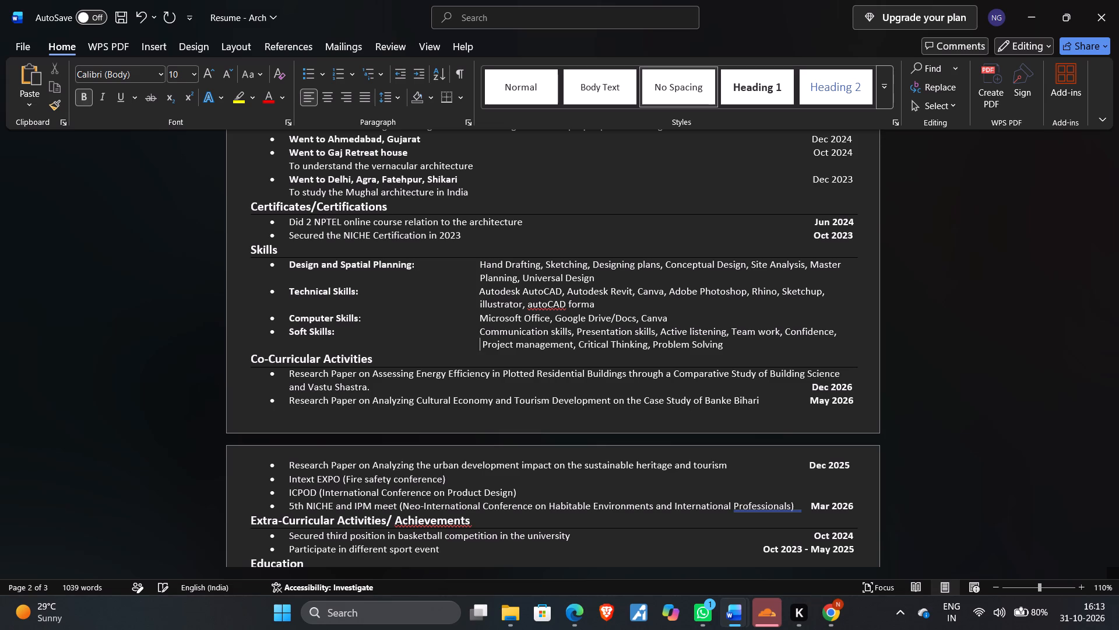
{"action": "key", "text": "BackSpace"}
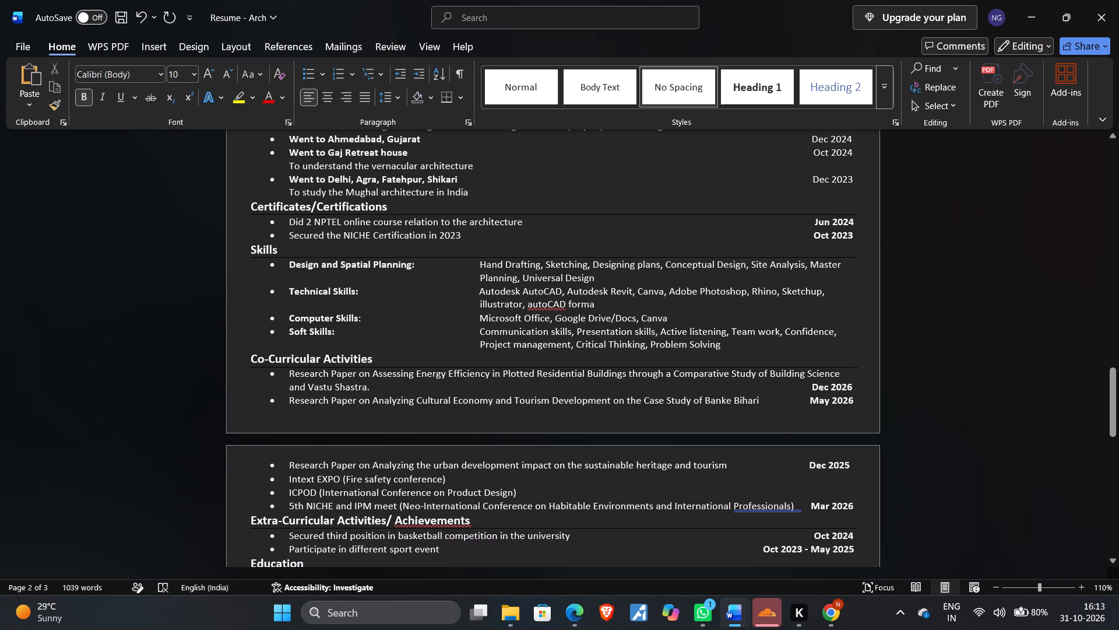
Save the resume document.
{"action": "left_click", "coordinate": [363, 353]}
{"action": "scroll", "coordinate": [389, 315], "scroll_direction": "down", "scroll_amount": 3}
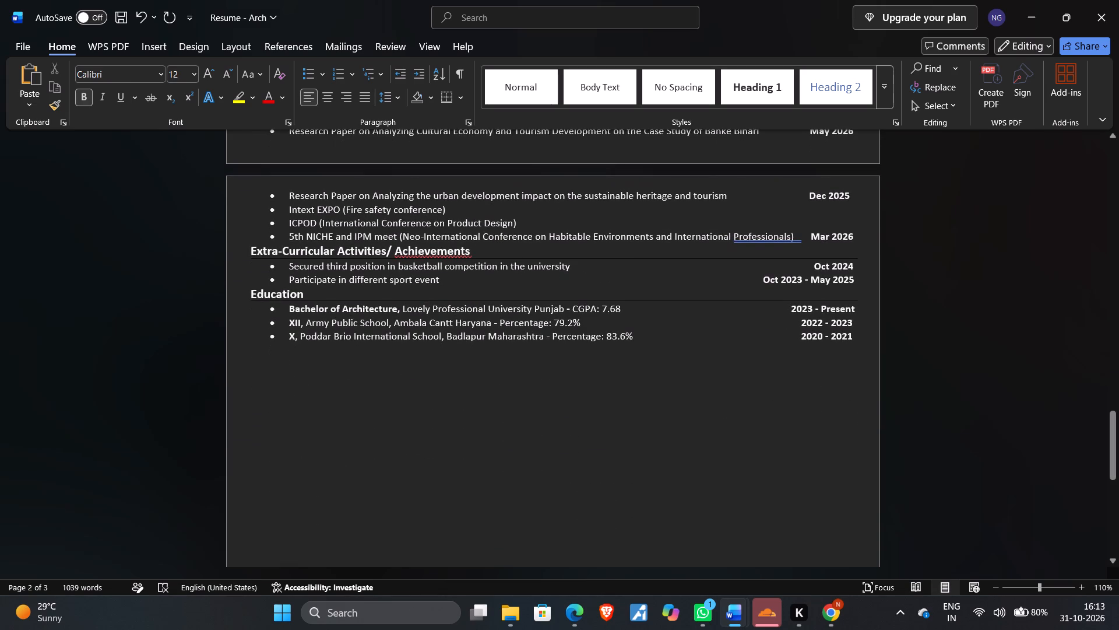
{"action": "key", "text": "ctrl+s"}
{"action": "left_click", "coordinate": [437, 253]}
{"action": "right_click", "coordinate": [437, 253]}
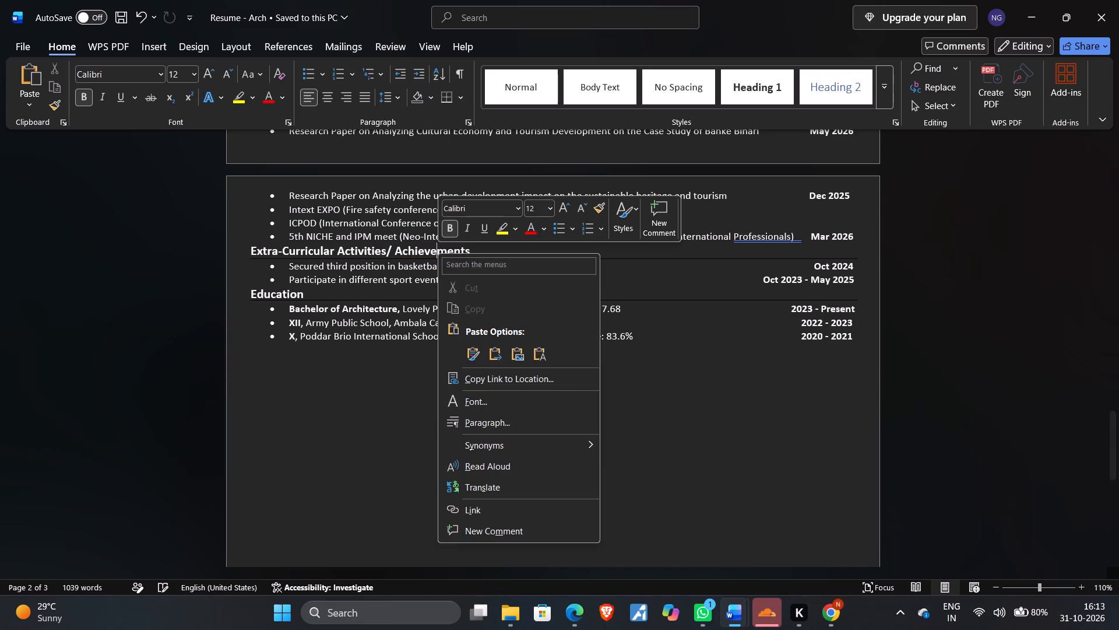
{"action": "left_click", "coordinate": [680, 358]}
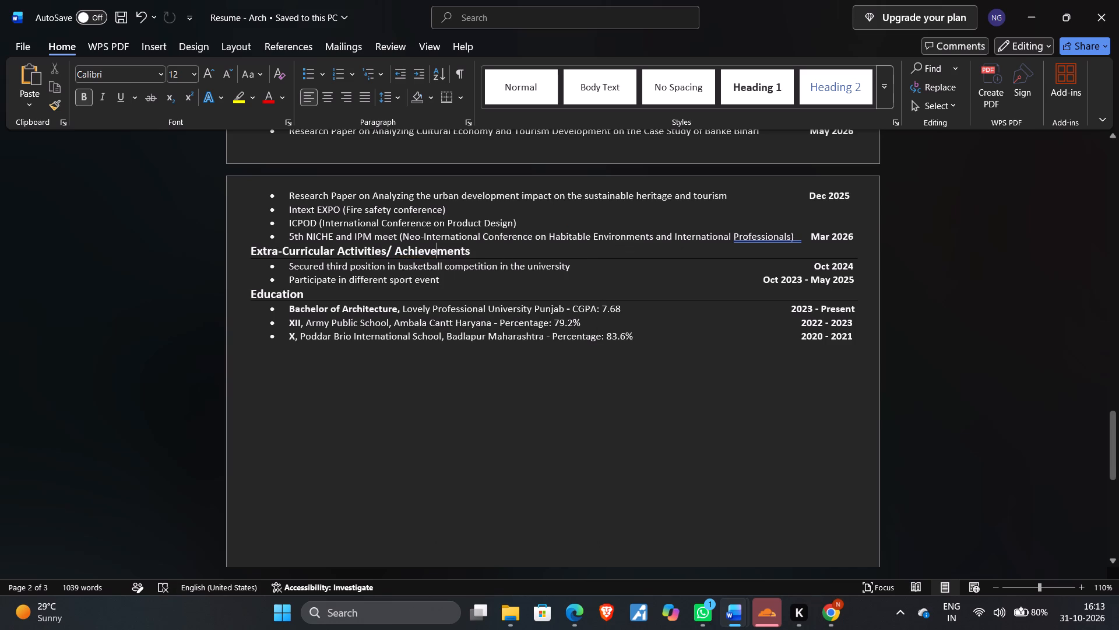
Review the formatting of the second resume against the sample resume on the first page.
{"action": "scroll", "coordinate": [586, 323], "scroll_direction": "up", "scroll_amount": 1}
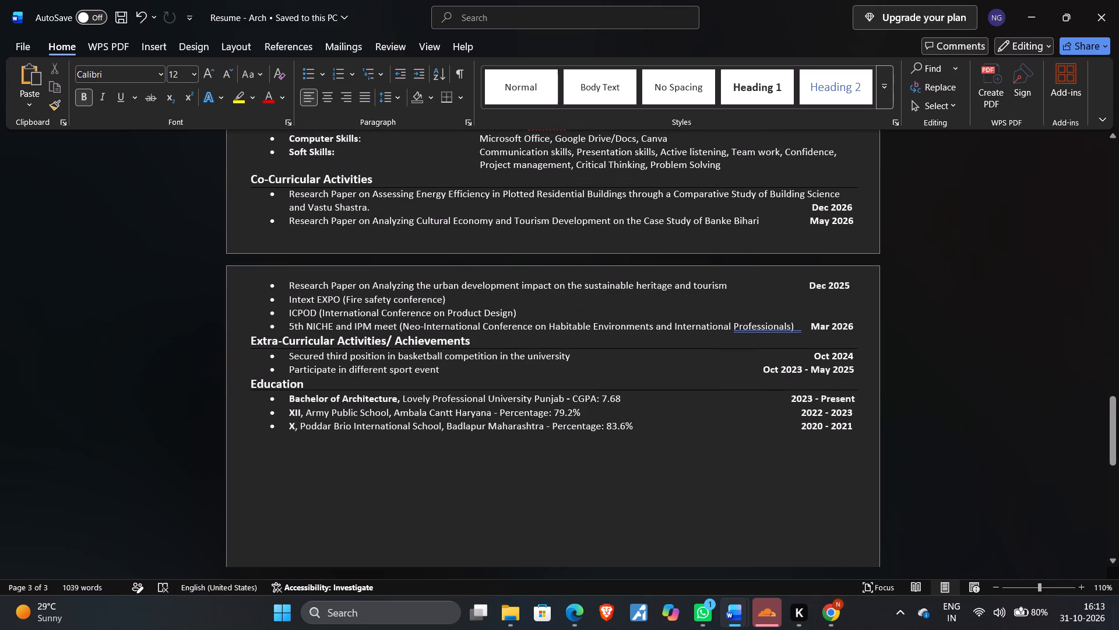
{"action": "scroll", "coordinate": [680, 310], "scroll_direction": "up", "scroll_amount": 2}
{"action": "scroll", "coordinate": [588, 313], "scroll_direction": "up", "scroll_amount": 3}
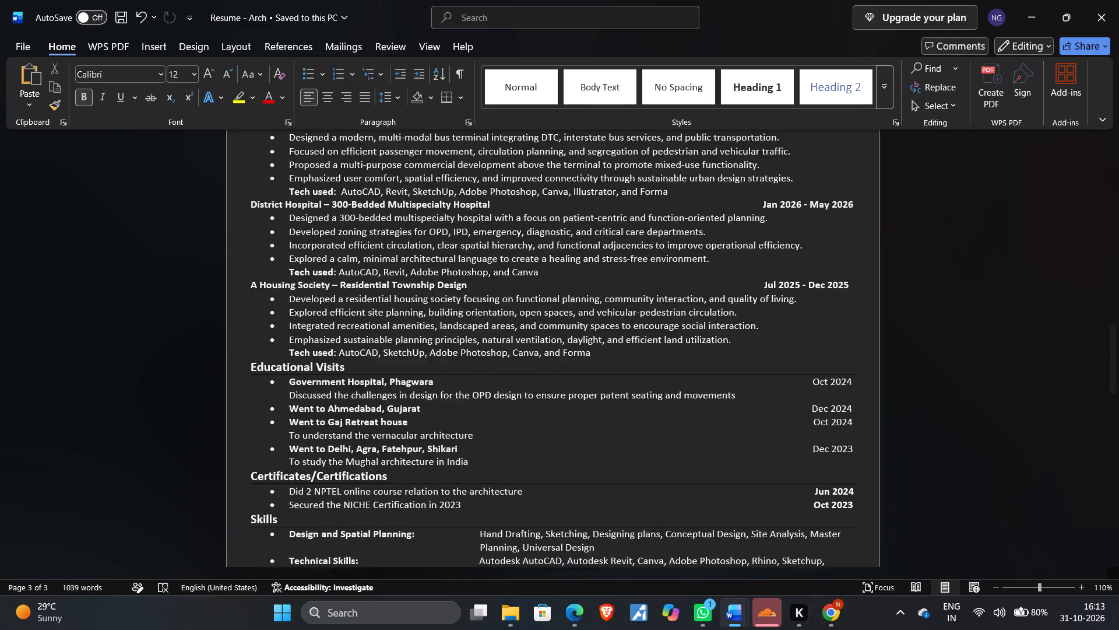
{"action": "scroll", "coordinate": [588, 314], "scroll_direction": "up", "scroll_amount": 4}
{"action": "scroll", "coordinate": [588, 314], "scroll_direction": "down", "scroll_amount": 4}
{"action": "scroll", "coordinate": [532, 306], "scroll_direction": "up", "scroll_amount": 2}
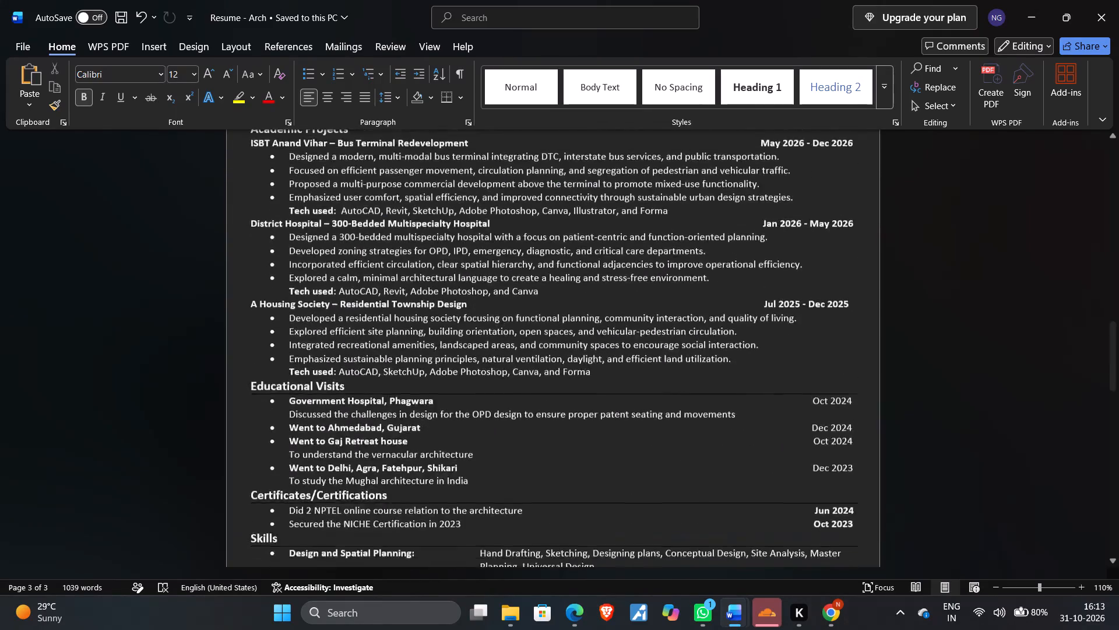
{"action": "scroll", "coordinate": [532, 306], "scroll_direction": "up", "scroll_amount": 7}
{"action": "scroll", "coordinate": [454, 356], "scroll_direction": "up", "scroll_amount": 2}
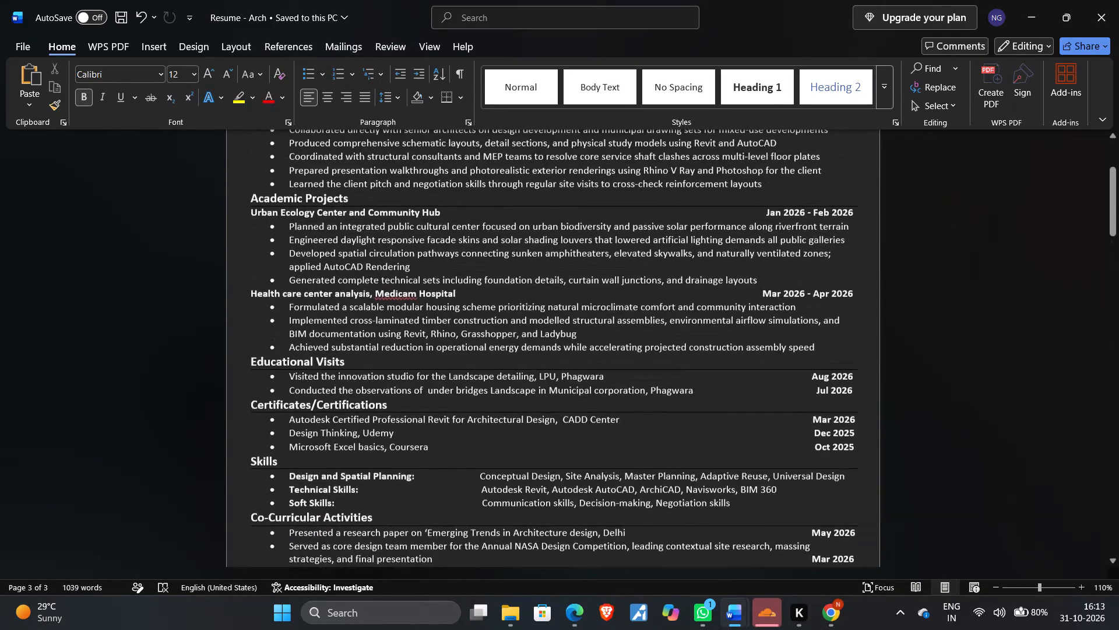
{"action": "scroll", "coordinate": [454, 356], "scroll_direction": "down", "scroll_amount": 6}
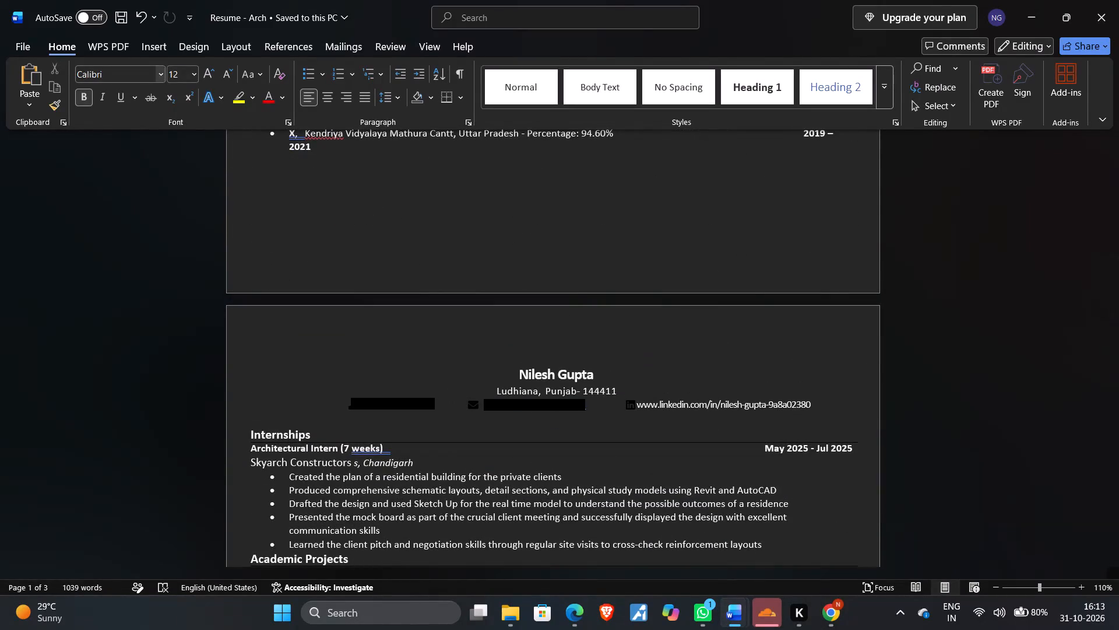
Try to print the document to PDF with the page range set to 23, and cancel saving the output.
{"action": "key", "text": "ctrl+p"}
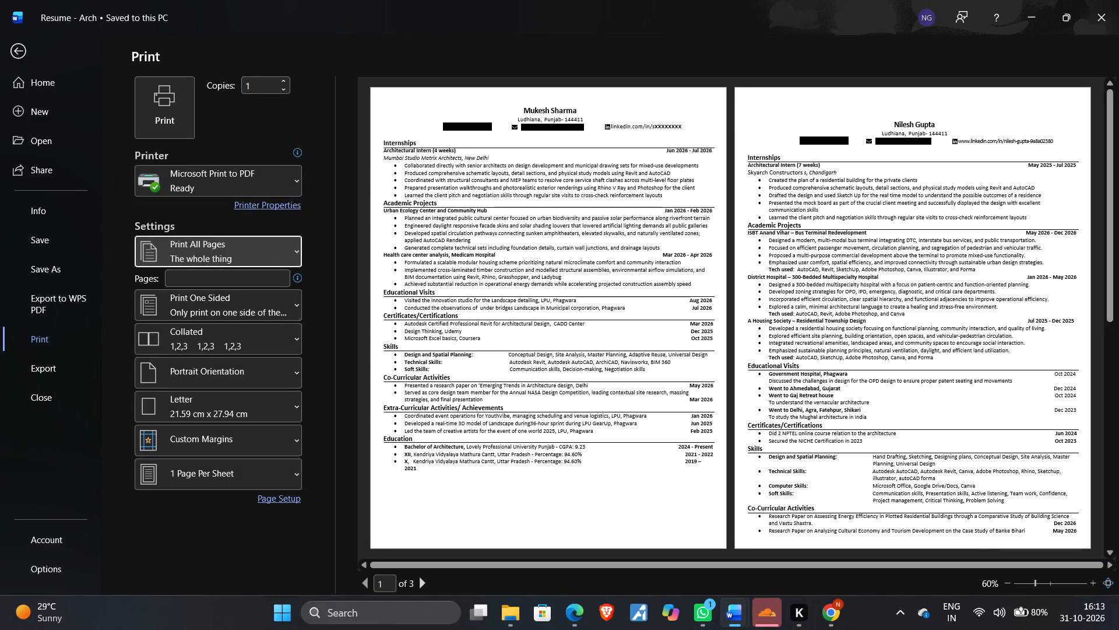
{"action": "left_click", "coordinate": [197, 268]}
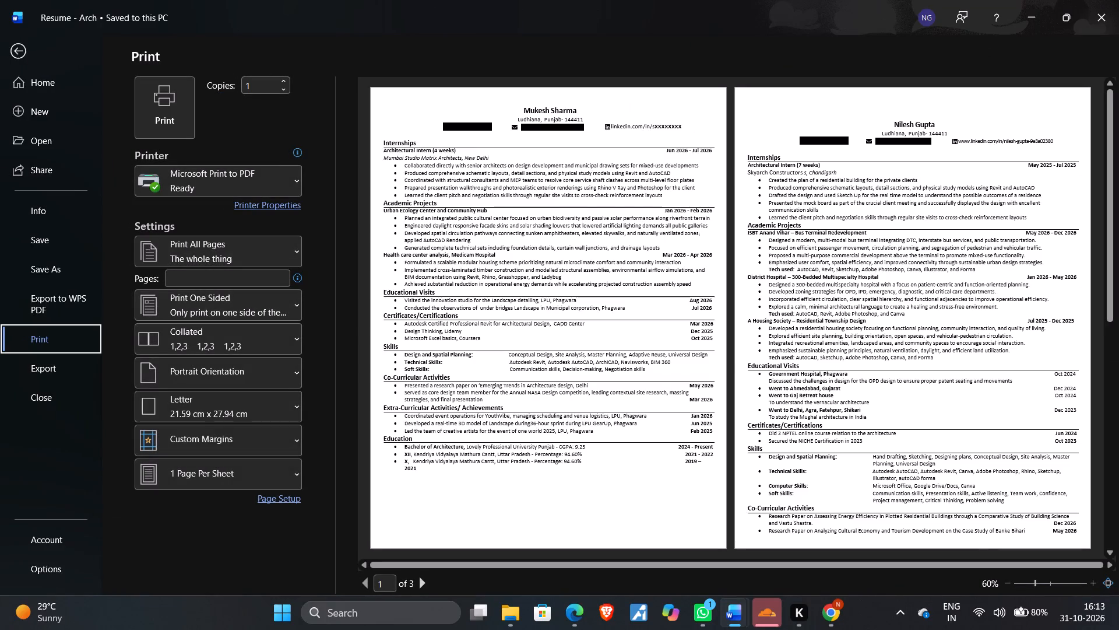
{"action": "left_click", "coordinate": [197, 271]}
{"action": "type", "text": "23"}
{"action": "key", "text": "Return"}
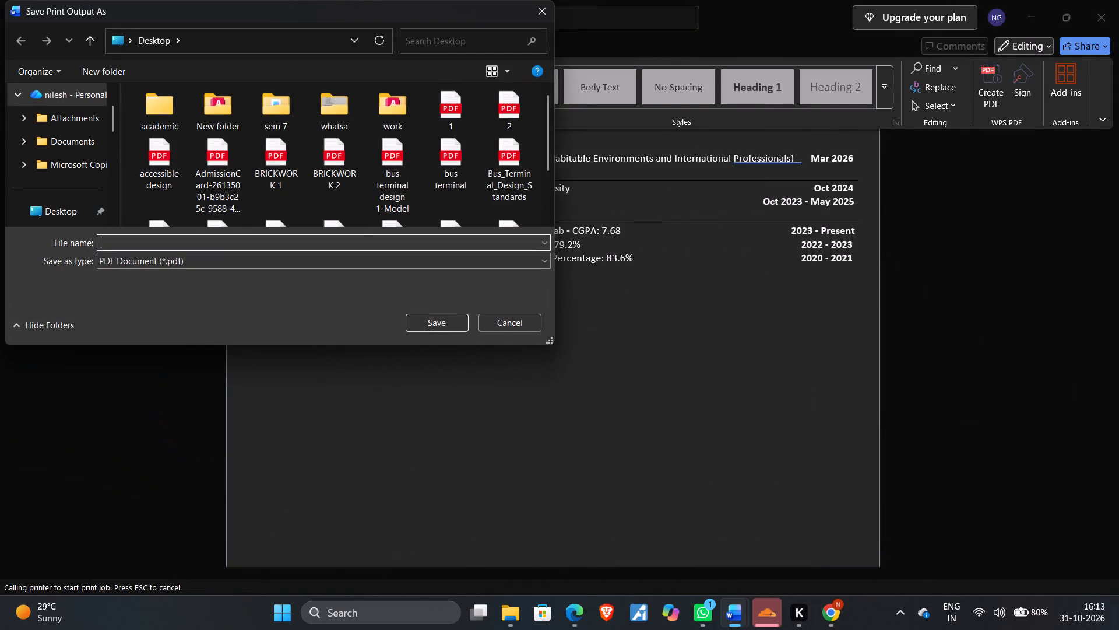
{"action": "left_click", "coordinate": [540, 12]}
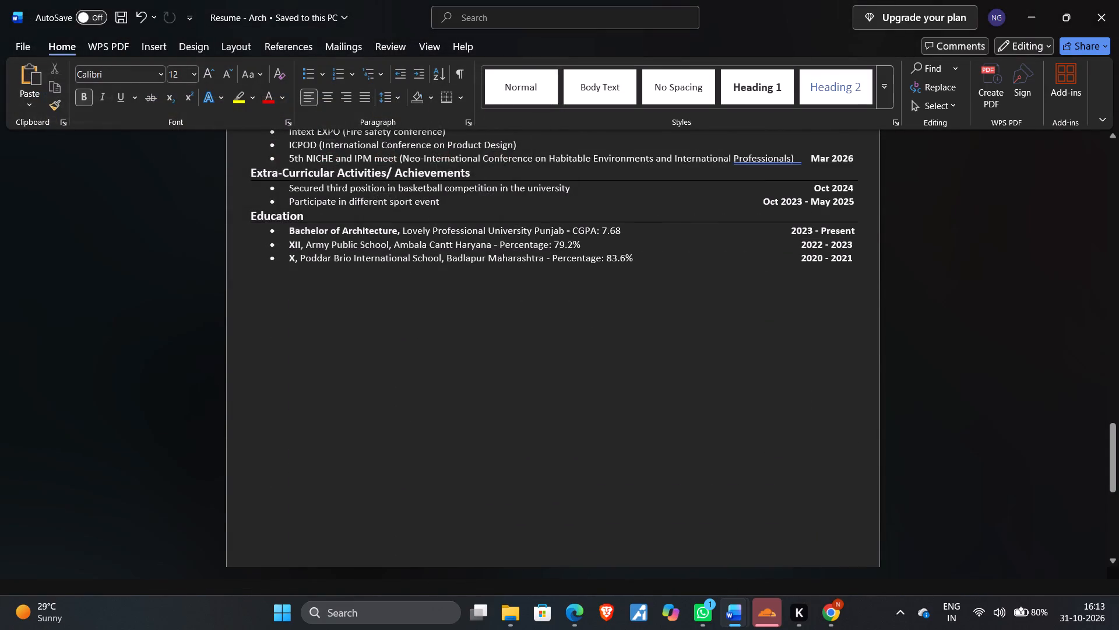
Set the print page range to 2,3 for the PDF output.
{"action": "scroll", "coordinate": [431, 446], "scroll_direction": "down", "scroll_amount": 3}
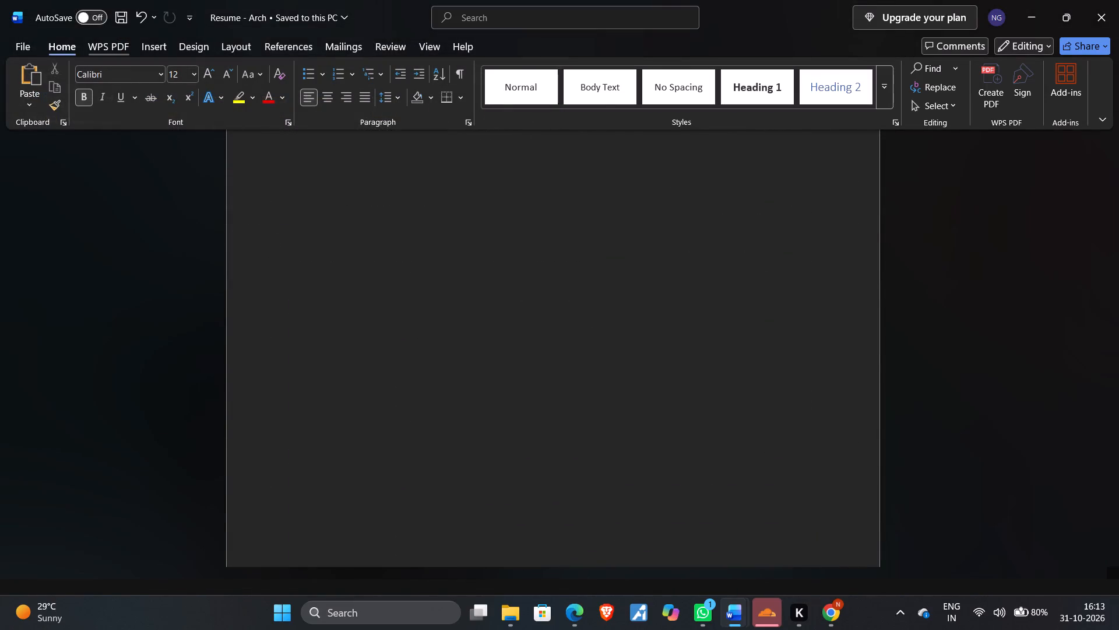
{"action": "key", "text": "ctrl+p"}
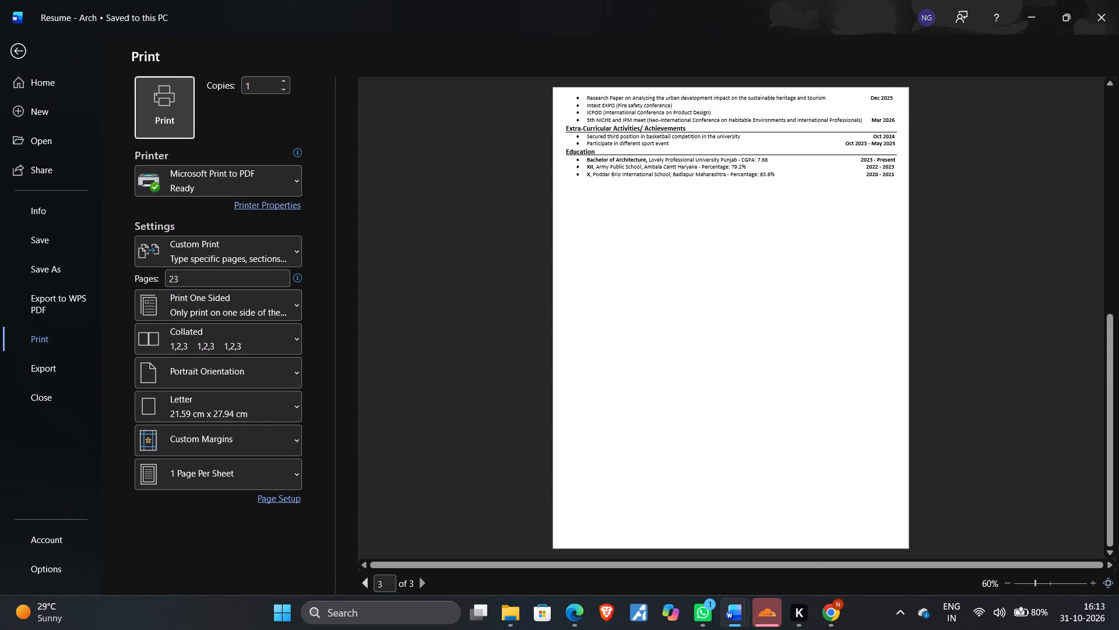
{"action": "left_click", "coordinate": [181, 275]}
{"action": "left_click", "coordinate": [180, 275]}
{"action": "key", "text": "BackSpace"}
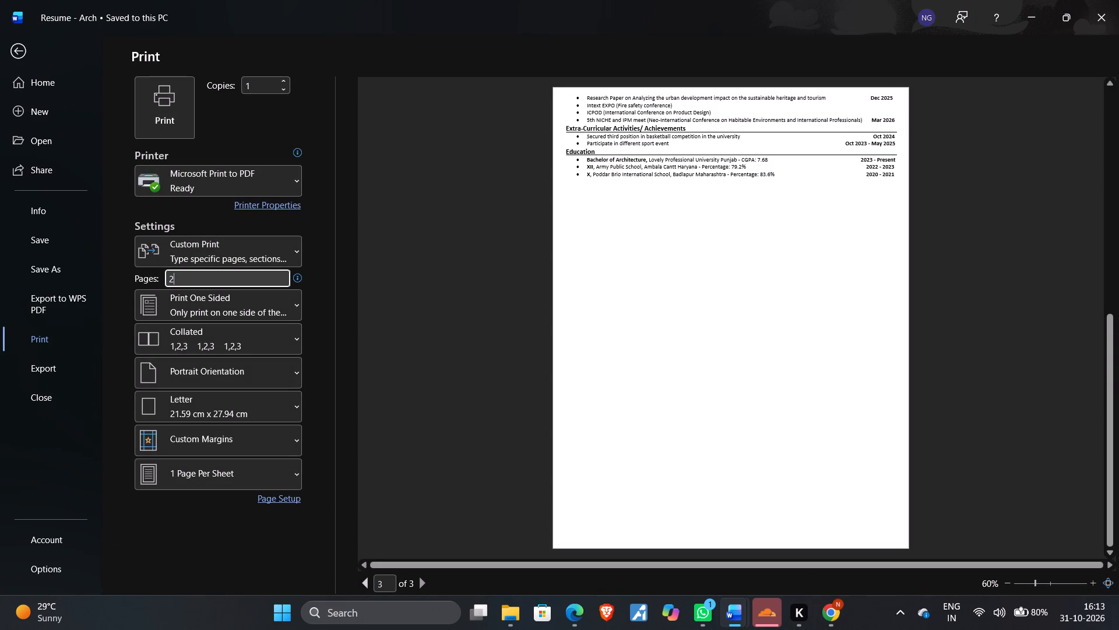
{"action": "key", "text": "comma"}
{"action": "key", "text": "3"}
{"action": "left_click", "coordinate": [346, 310]}
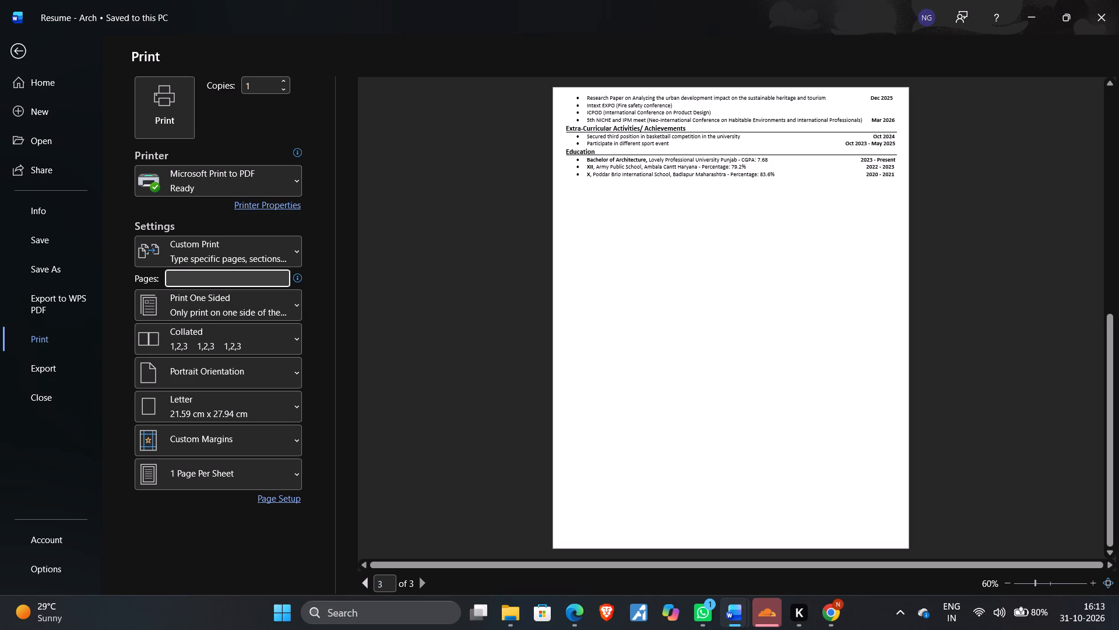
{"action": "left_click", "coordinate": [274, 282]}
{"action": "left_click", "coordinate": [275, 220]}
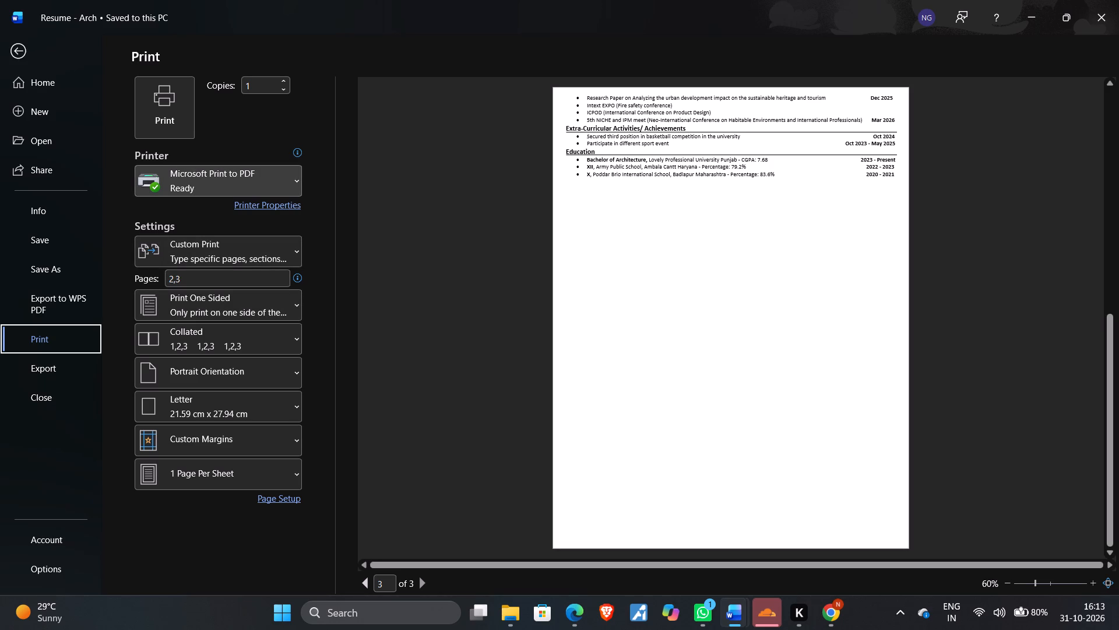
Check the printer selection, page-range options and print preview of the resume pages, and return to the document.
{"action": "left_click", "coordinate": [253, 179]}
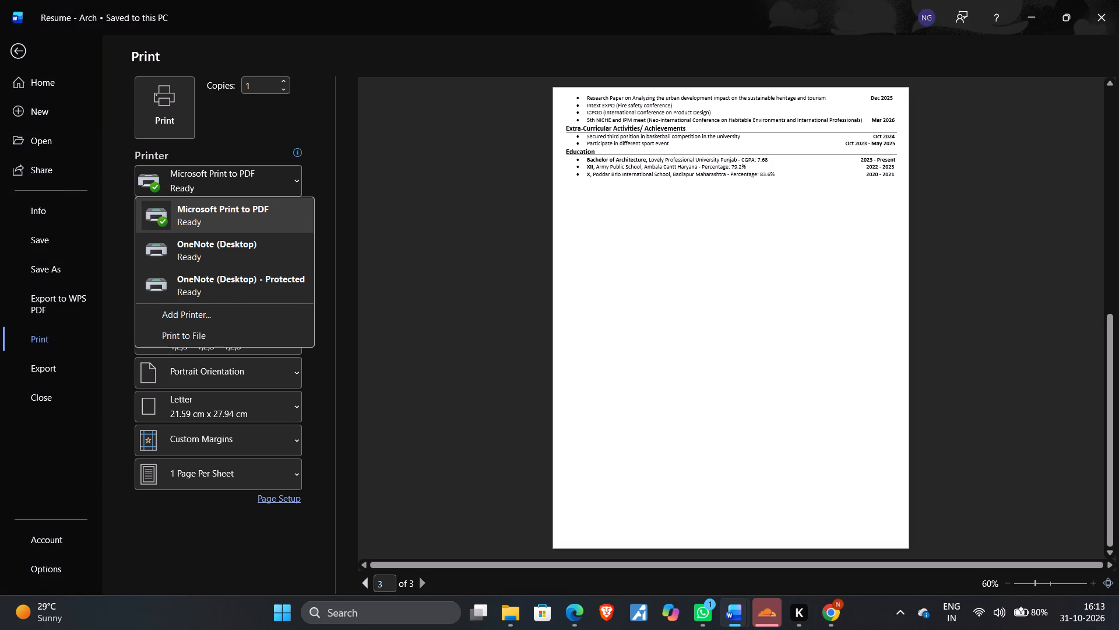
{"action": "left_click", "coordinate": [224, 214]}
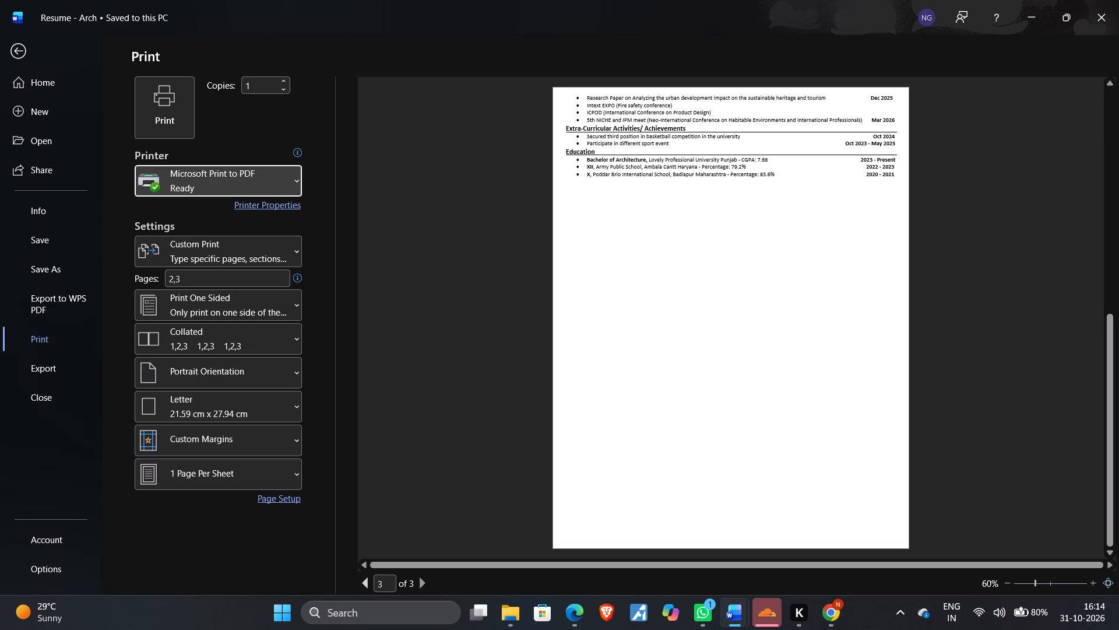
{"action": "left_click", "coordinate": [370, 586]}
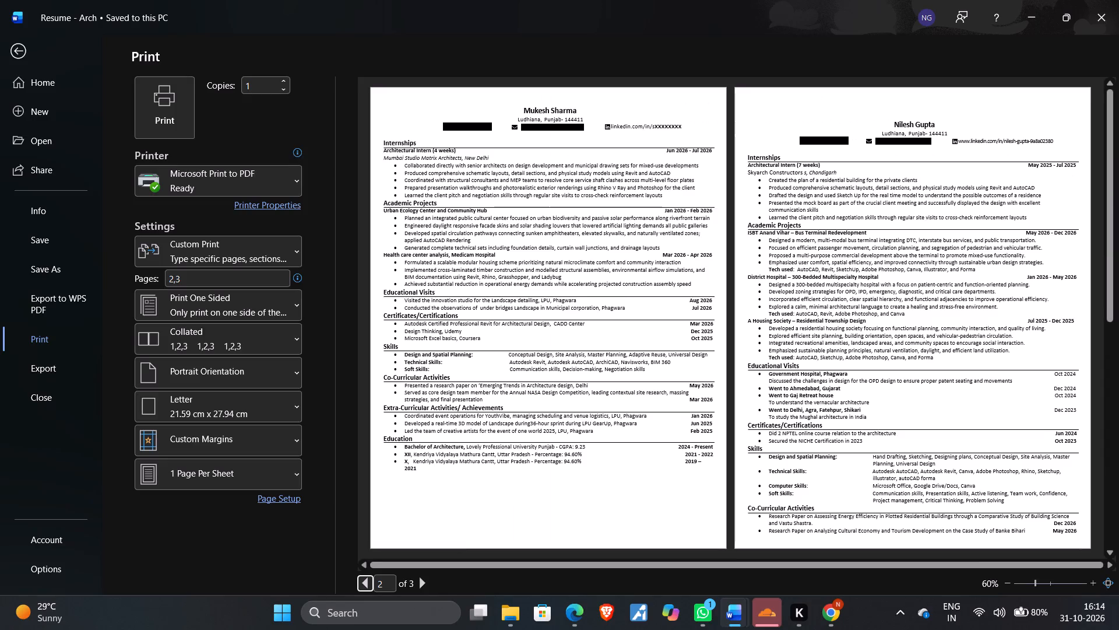
{"action": "left_click", "coordinate": [420, 586]}
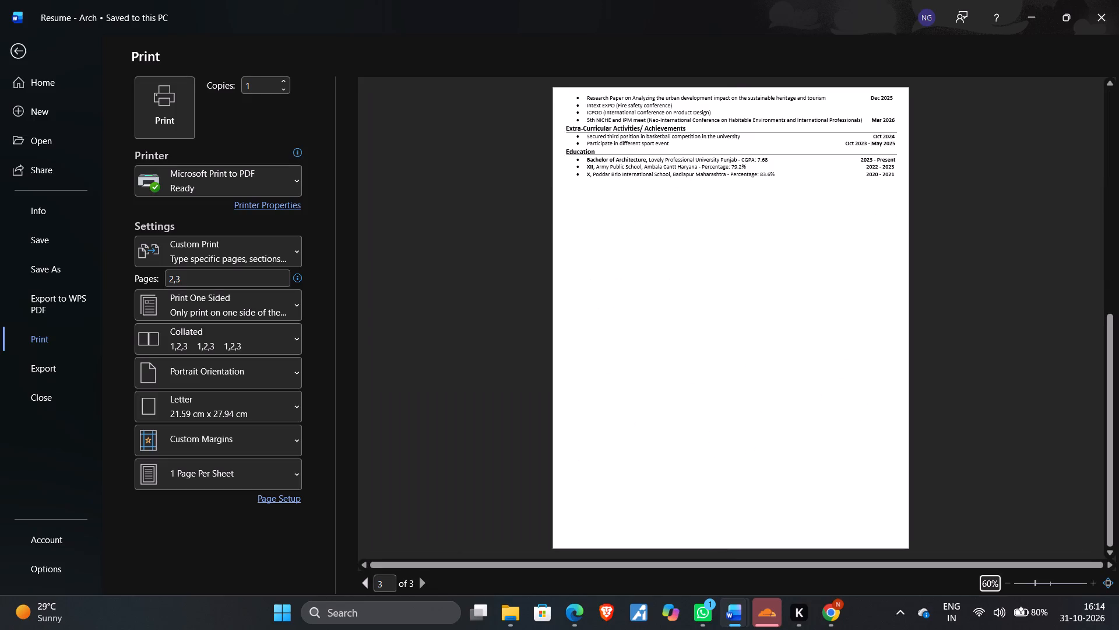
{"action": "left_click", "coordinate": [370, 591]}
{"action": "left_click", "coordinate": [370, 591]}
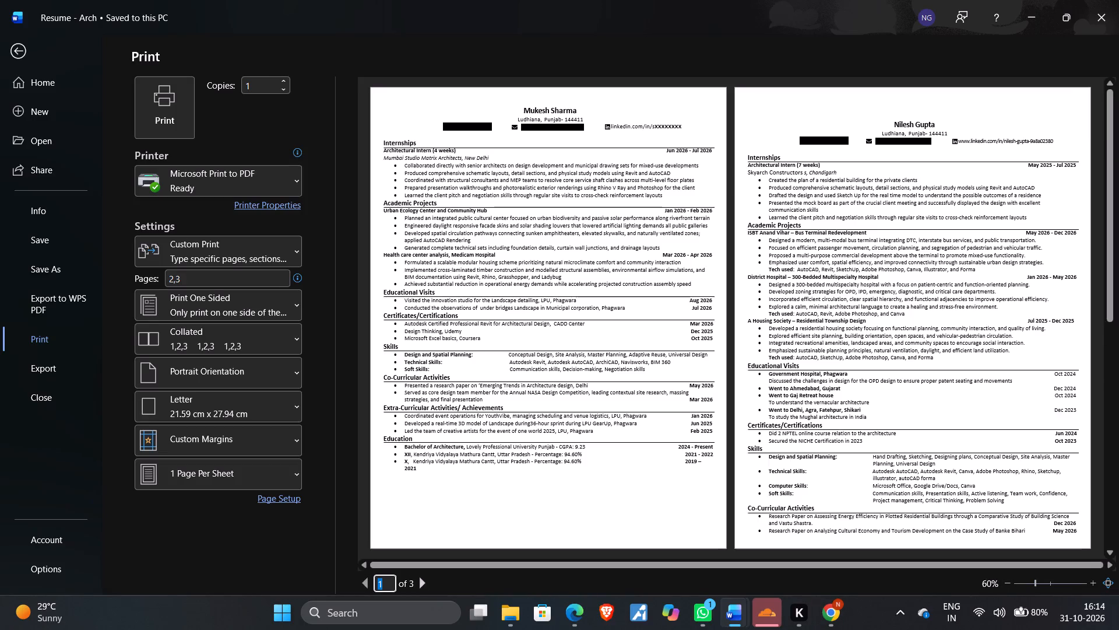
{"action": "key", "text": "Return"}
{"action": "left_click", "coordinate": [238, 250]}
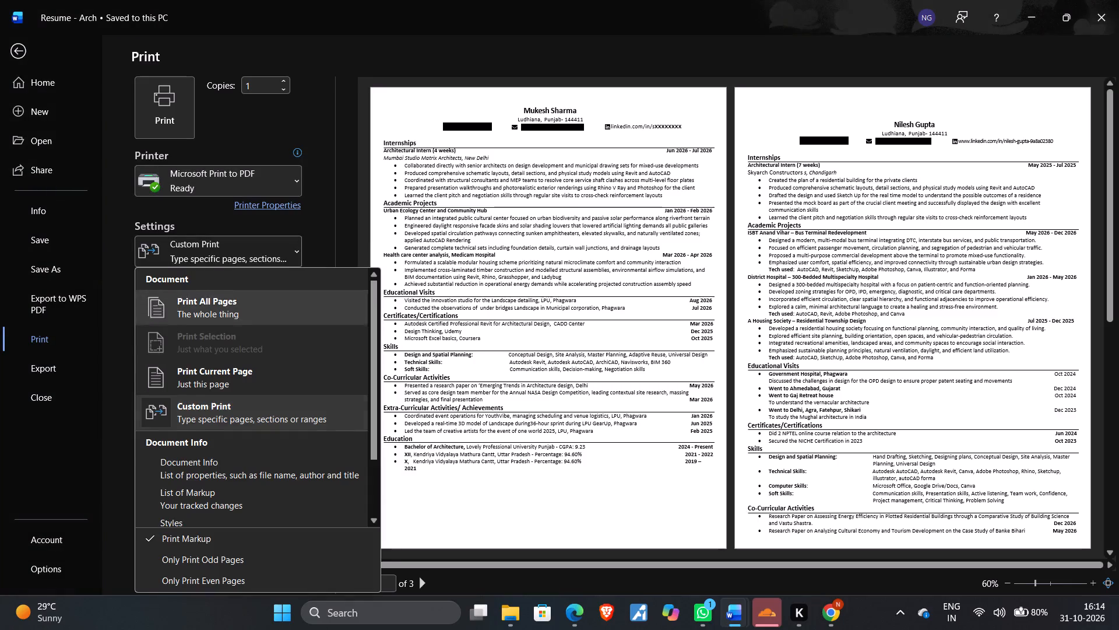
{"action": "left_click", "coordinate": [335, 191]}
{"action": "left_click", "coordinate": [220, 282]}
{"action": "left_click", "coordinate": [224, 253]}
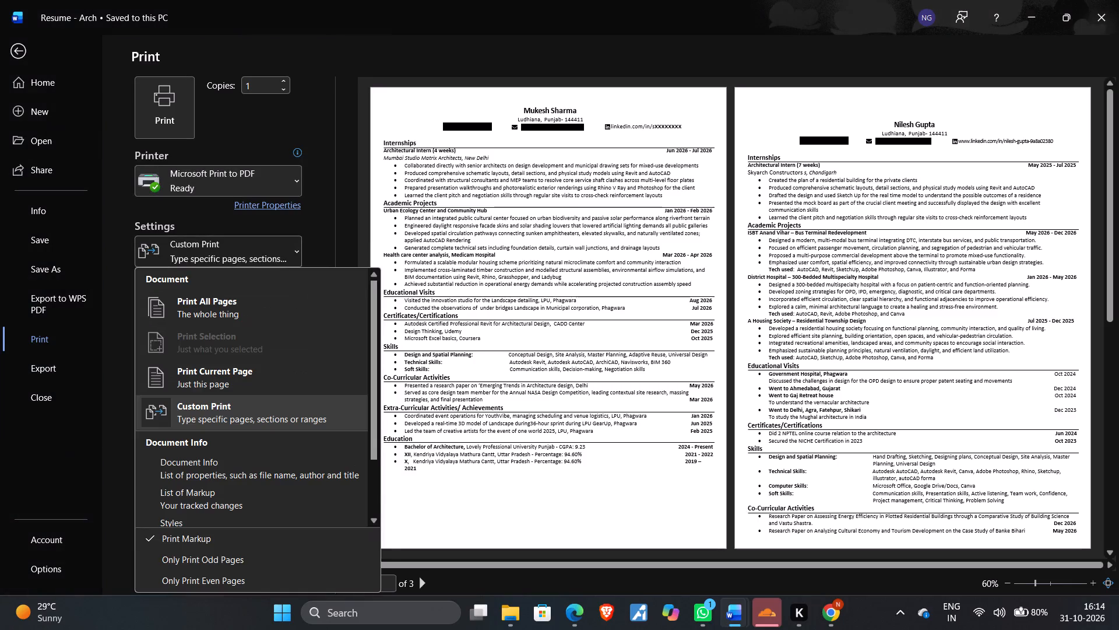
{"action": "left_click", "coordinate": [333, 136]}
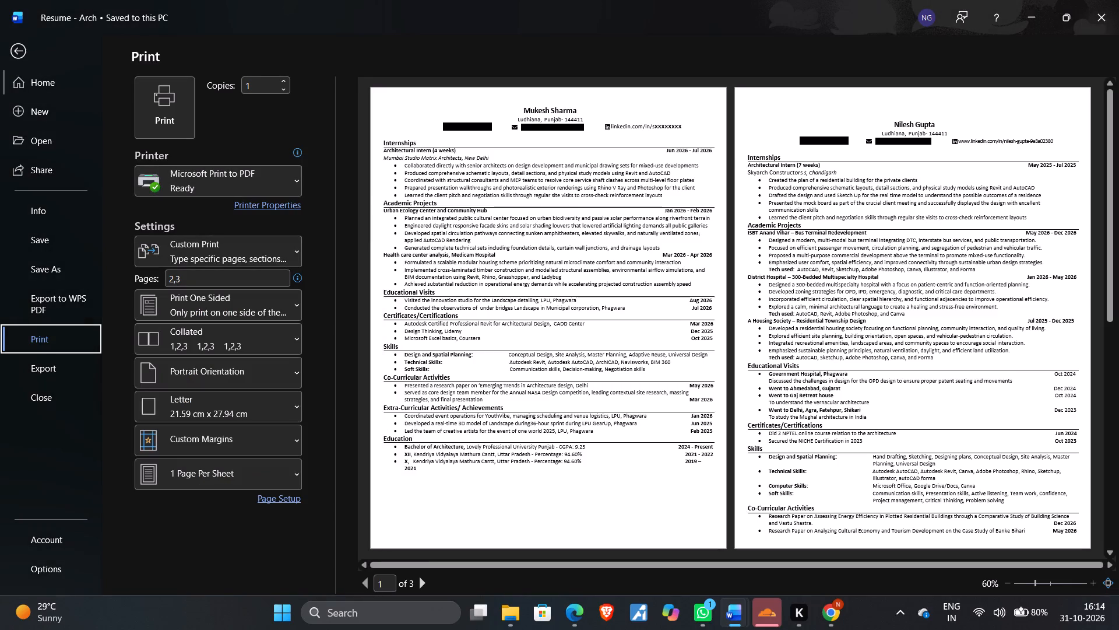
{"action": "left_click", "coordinate": [20, 42]}
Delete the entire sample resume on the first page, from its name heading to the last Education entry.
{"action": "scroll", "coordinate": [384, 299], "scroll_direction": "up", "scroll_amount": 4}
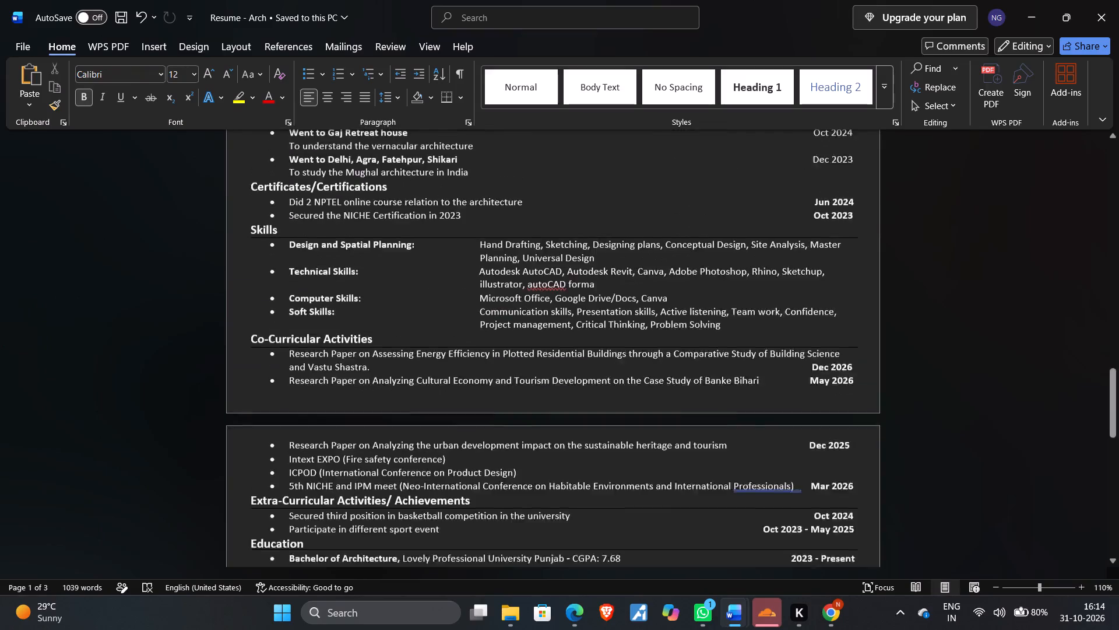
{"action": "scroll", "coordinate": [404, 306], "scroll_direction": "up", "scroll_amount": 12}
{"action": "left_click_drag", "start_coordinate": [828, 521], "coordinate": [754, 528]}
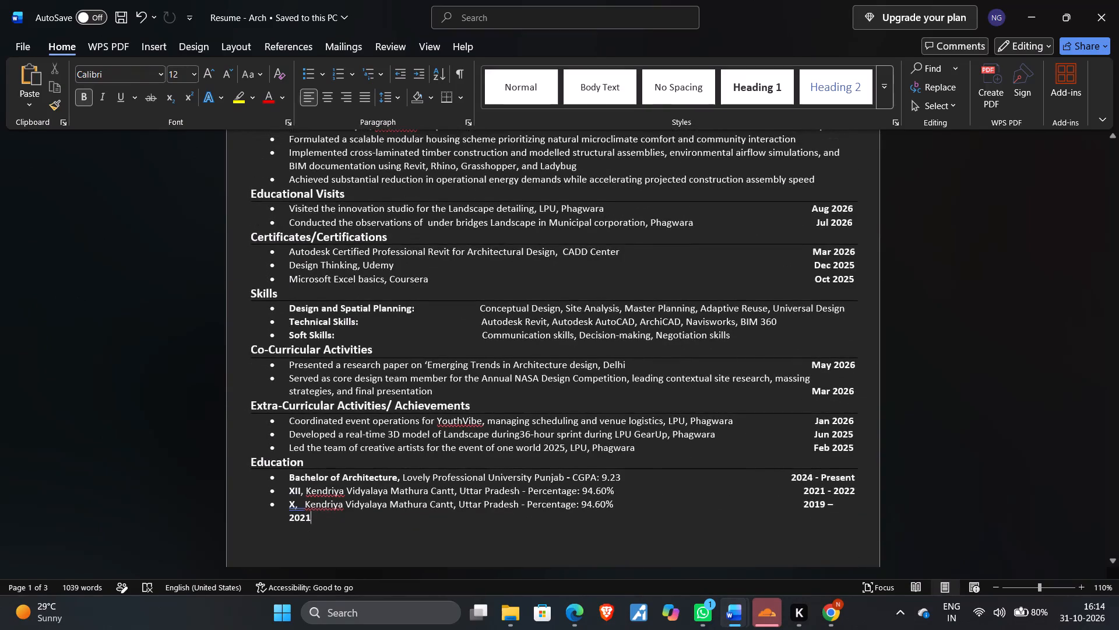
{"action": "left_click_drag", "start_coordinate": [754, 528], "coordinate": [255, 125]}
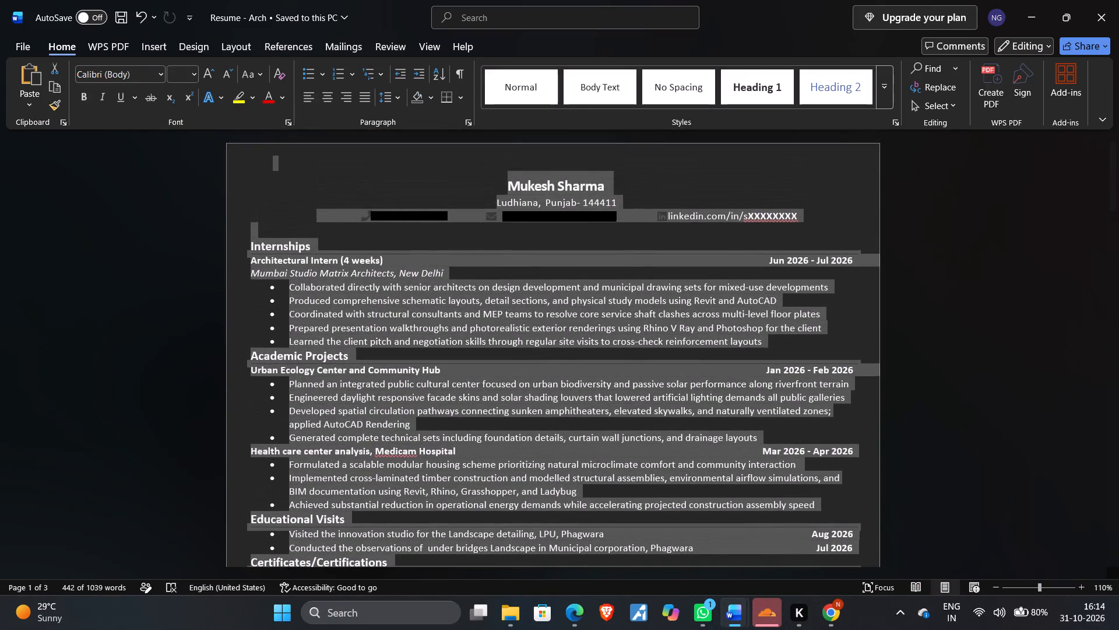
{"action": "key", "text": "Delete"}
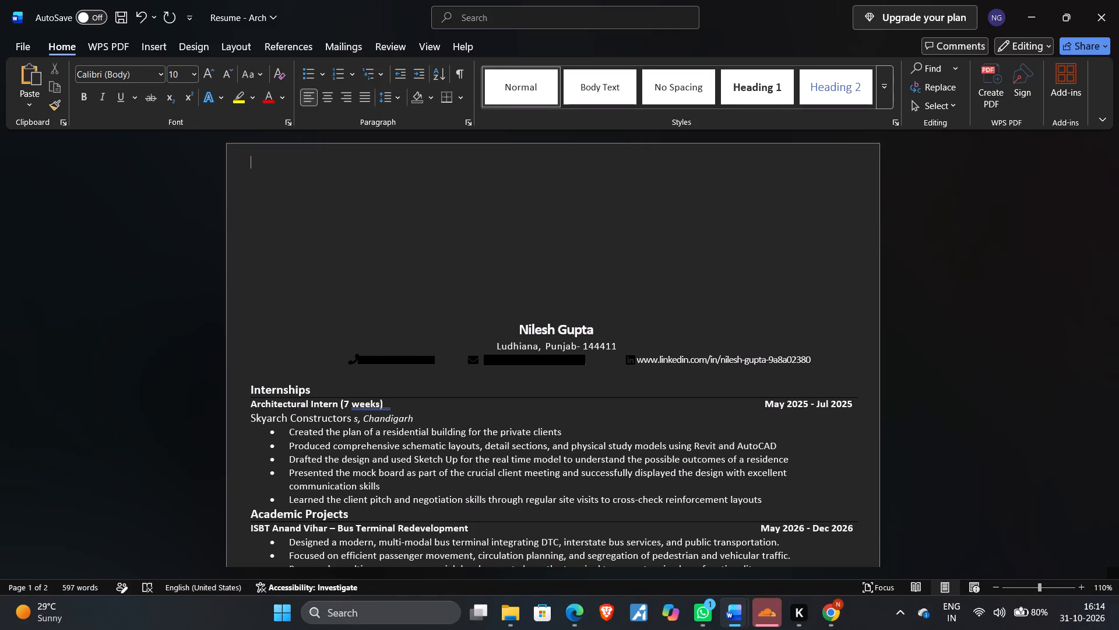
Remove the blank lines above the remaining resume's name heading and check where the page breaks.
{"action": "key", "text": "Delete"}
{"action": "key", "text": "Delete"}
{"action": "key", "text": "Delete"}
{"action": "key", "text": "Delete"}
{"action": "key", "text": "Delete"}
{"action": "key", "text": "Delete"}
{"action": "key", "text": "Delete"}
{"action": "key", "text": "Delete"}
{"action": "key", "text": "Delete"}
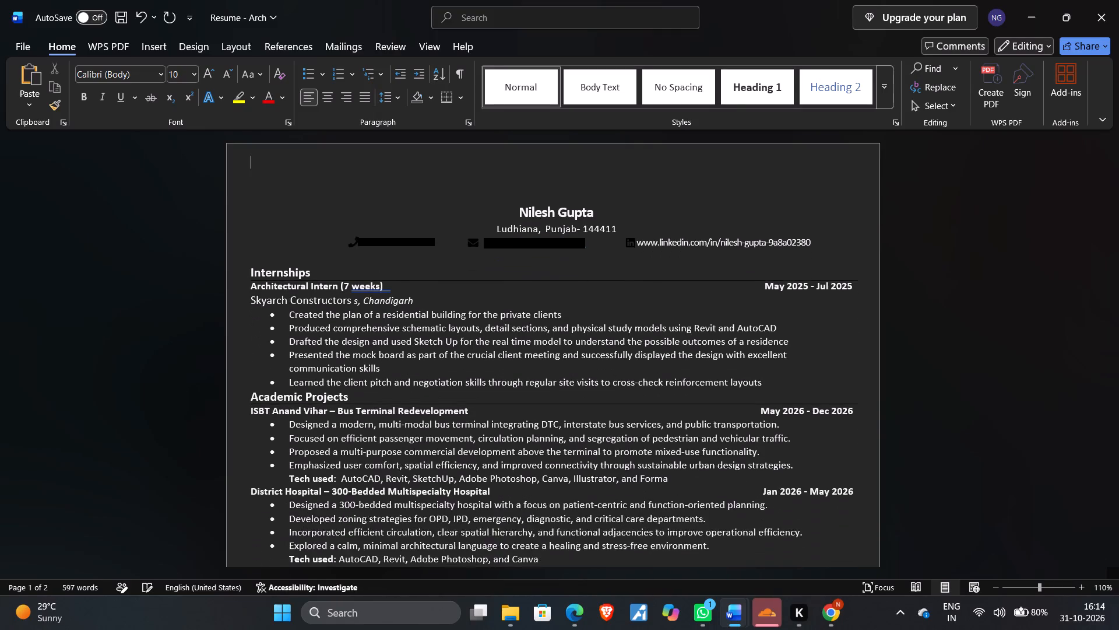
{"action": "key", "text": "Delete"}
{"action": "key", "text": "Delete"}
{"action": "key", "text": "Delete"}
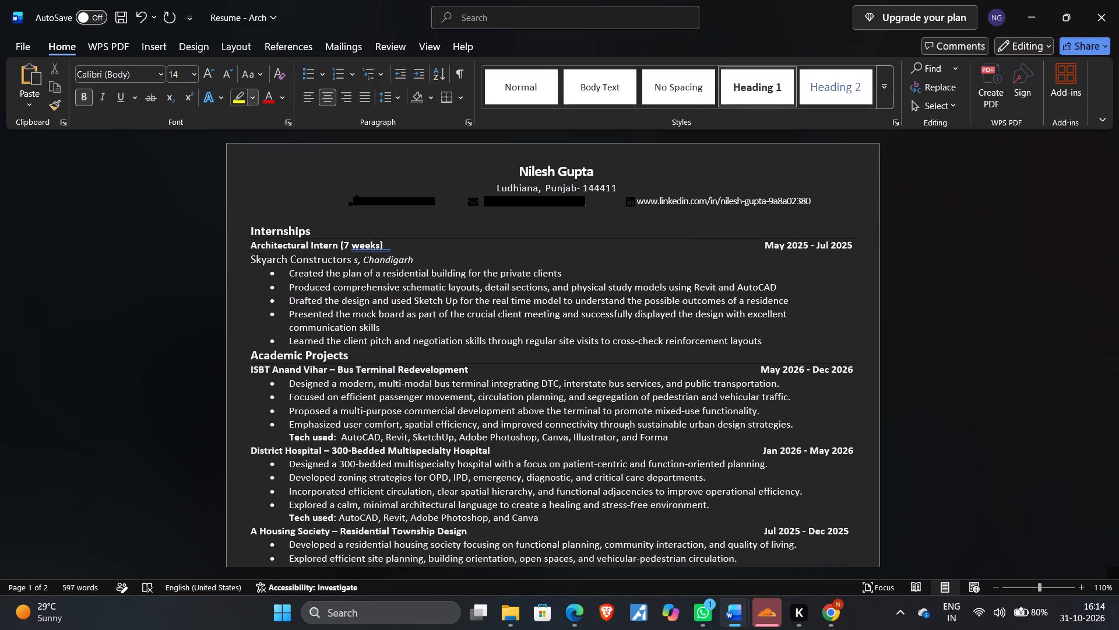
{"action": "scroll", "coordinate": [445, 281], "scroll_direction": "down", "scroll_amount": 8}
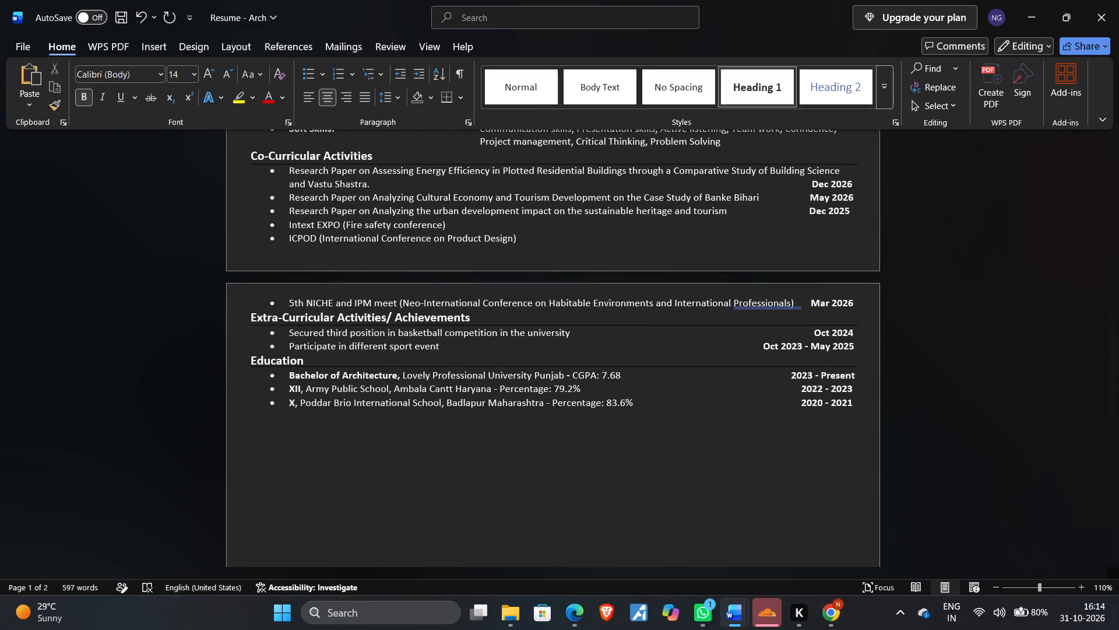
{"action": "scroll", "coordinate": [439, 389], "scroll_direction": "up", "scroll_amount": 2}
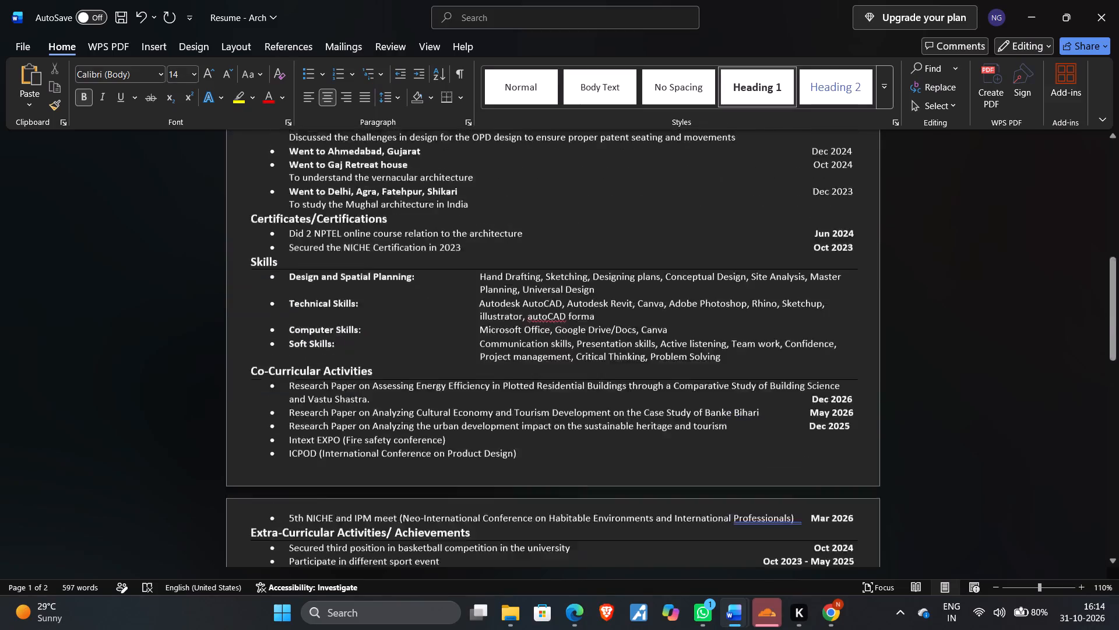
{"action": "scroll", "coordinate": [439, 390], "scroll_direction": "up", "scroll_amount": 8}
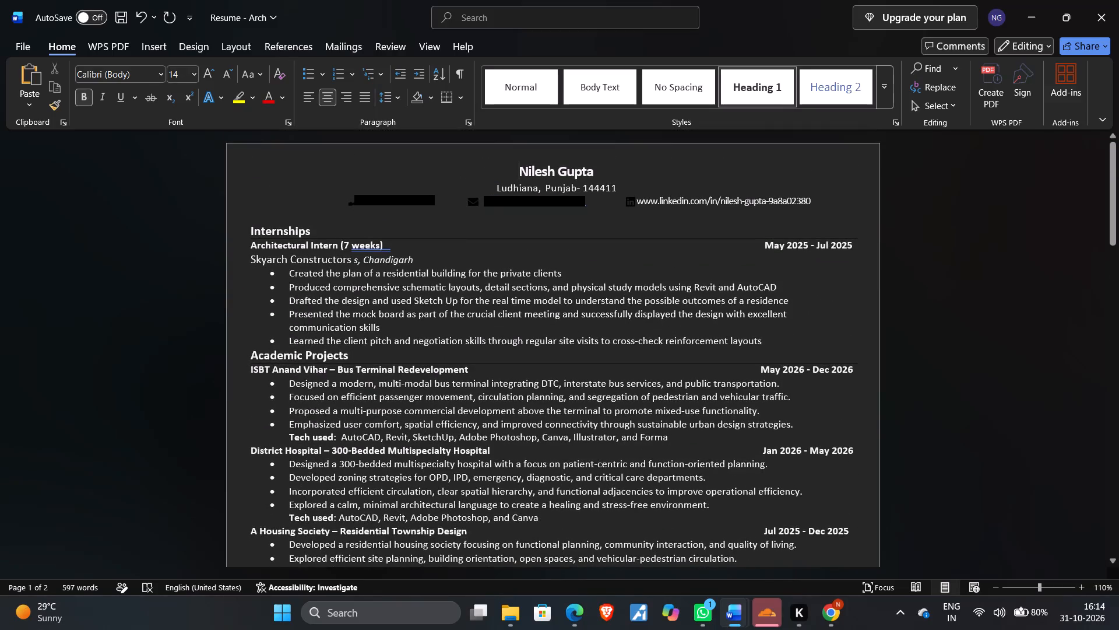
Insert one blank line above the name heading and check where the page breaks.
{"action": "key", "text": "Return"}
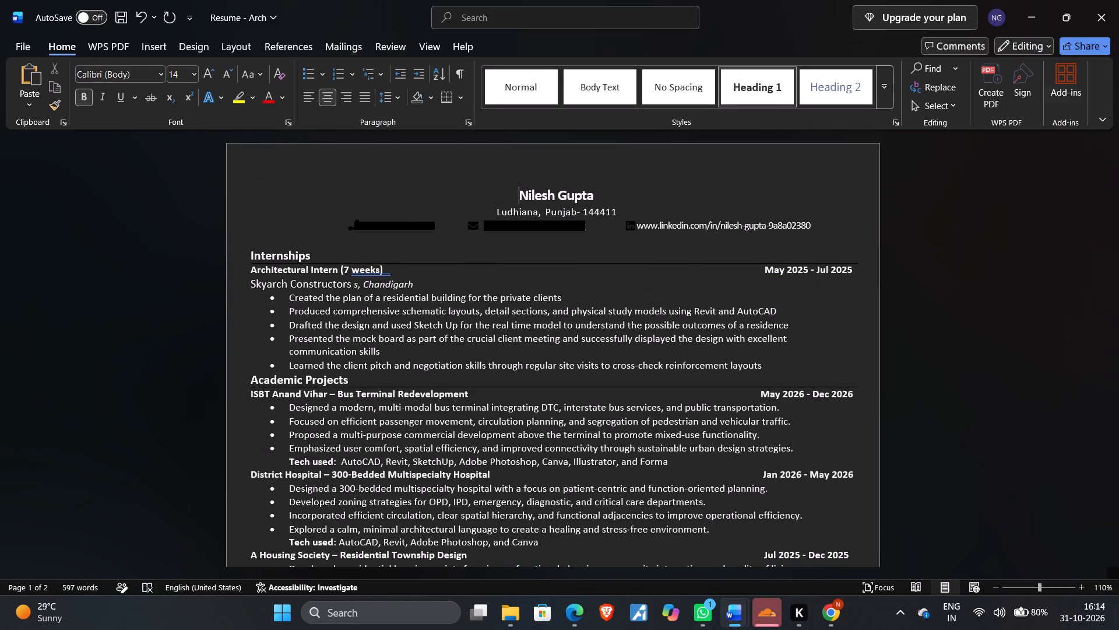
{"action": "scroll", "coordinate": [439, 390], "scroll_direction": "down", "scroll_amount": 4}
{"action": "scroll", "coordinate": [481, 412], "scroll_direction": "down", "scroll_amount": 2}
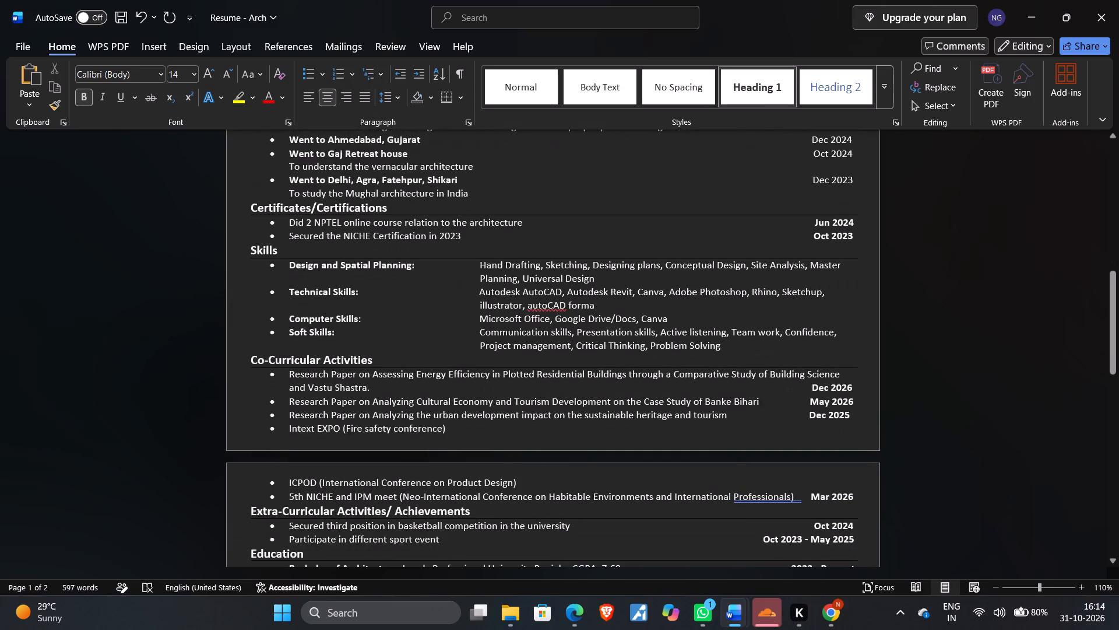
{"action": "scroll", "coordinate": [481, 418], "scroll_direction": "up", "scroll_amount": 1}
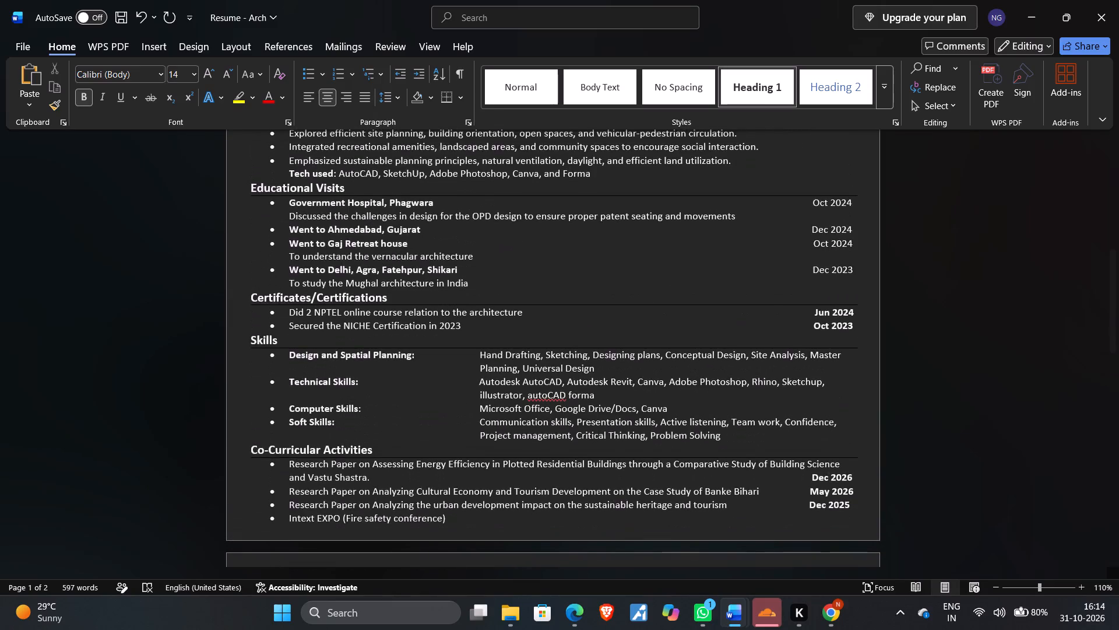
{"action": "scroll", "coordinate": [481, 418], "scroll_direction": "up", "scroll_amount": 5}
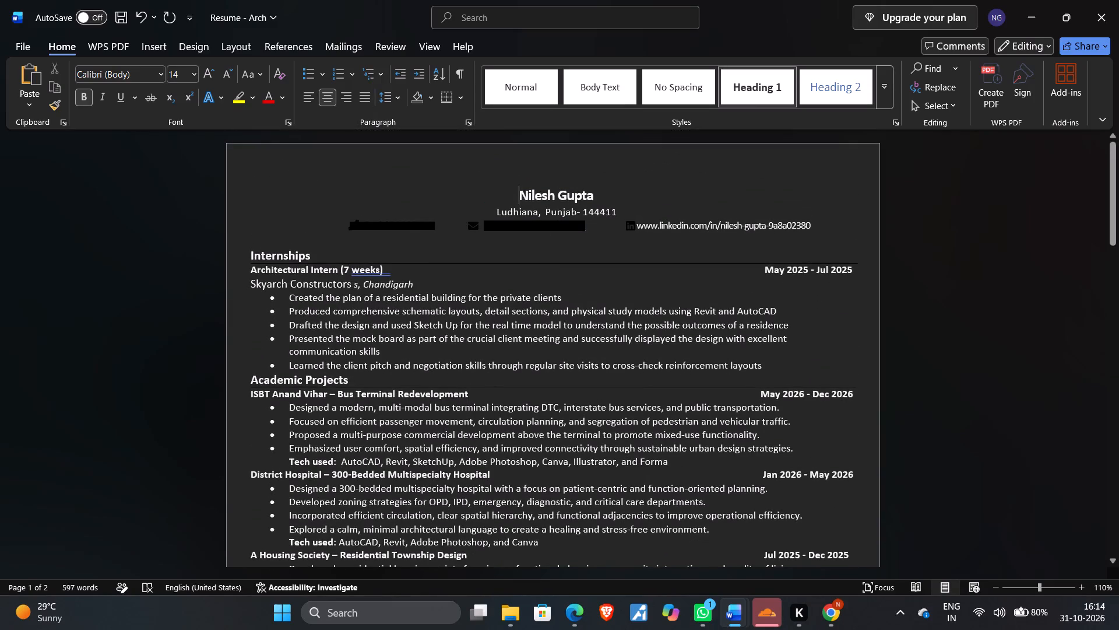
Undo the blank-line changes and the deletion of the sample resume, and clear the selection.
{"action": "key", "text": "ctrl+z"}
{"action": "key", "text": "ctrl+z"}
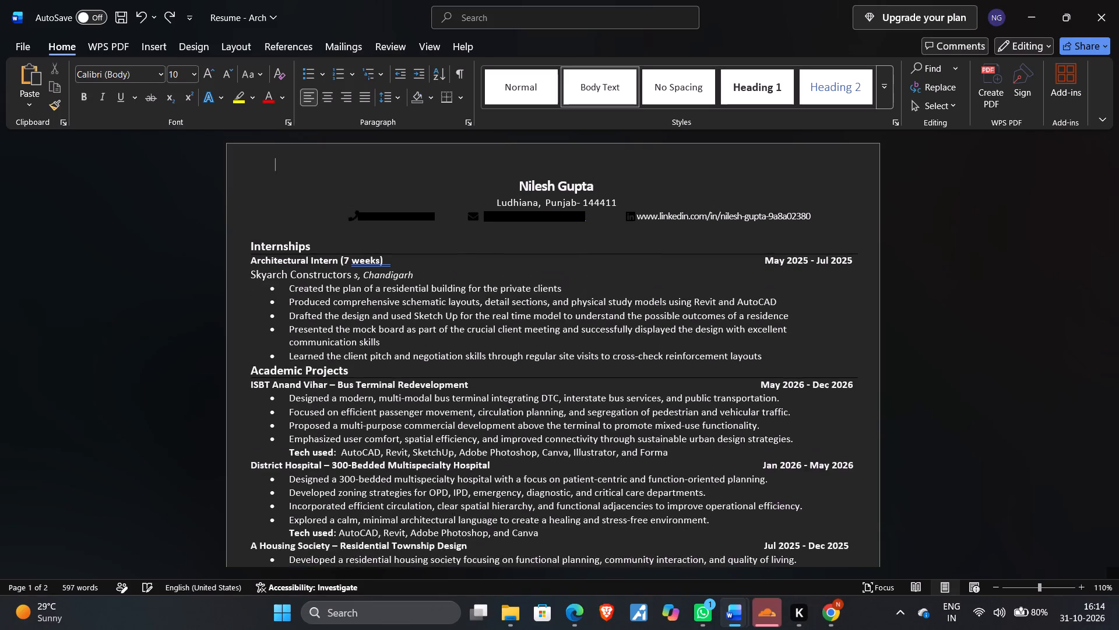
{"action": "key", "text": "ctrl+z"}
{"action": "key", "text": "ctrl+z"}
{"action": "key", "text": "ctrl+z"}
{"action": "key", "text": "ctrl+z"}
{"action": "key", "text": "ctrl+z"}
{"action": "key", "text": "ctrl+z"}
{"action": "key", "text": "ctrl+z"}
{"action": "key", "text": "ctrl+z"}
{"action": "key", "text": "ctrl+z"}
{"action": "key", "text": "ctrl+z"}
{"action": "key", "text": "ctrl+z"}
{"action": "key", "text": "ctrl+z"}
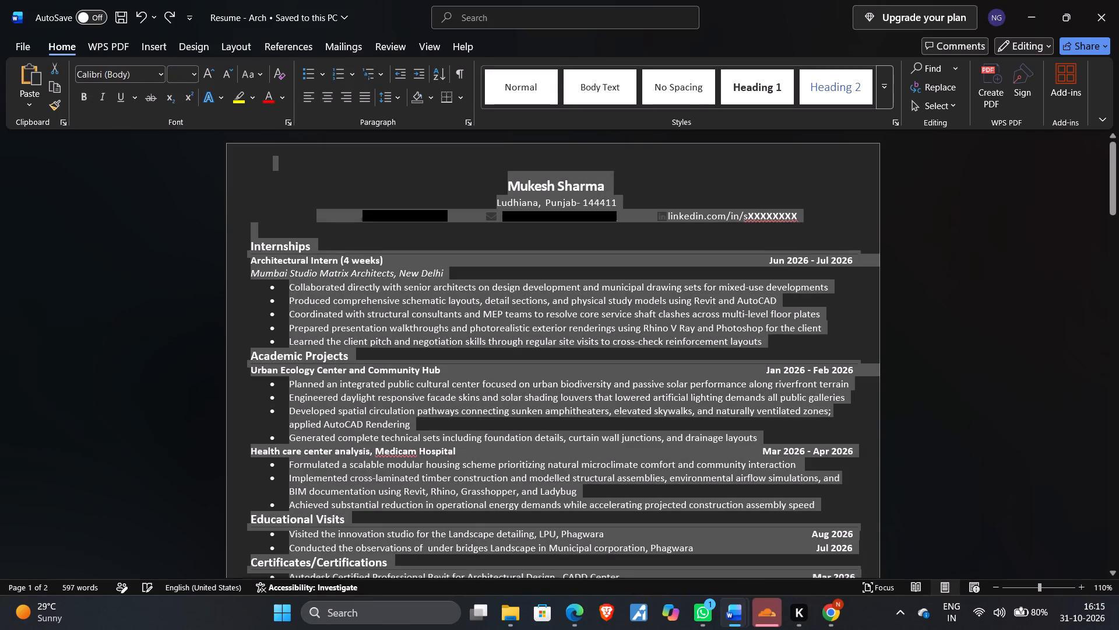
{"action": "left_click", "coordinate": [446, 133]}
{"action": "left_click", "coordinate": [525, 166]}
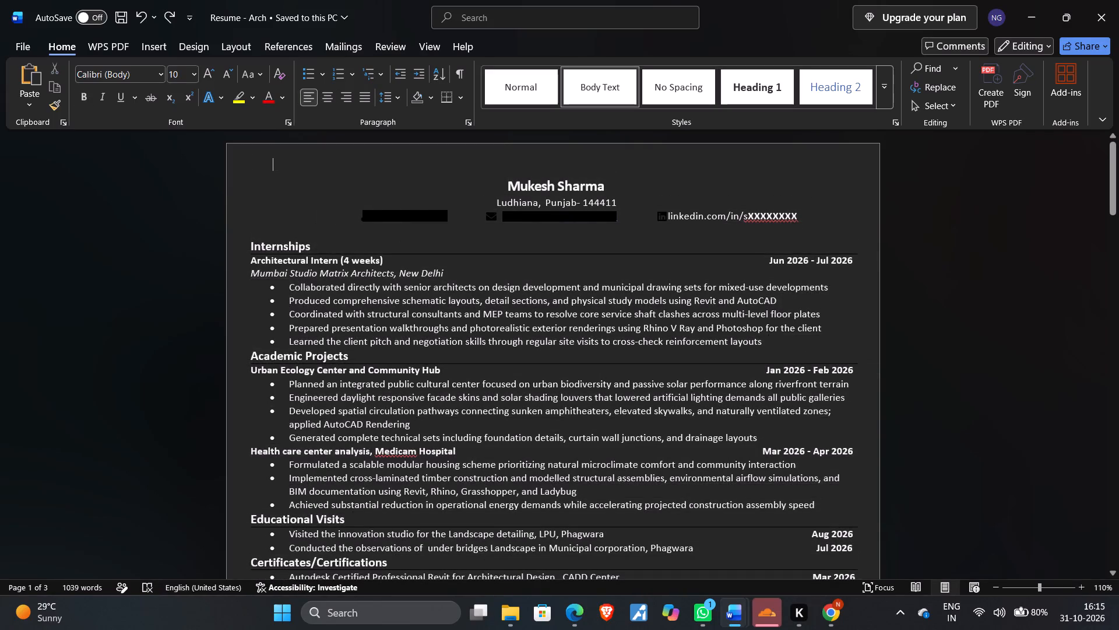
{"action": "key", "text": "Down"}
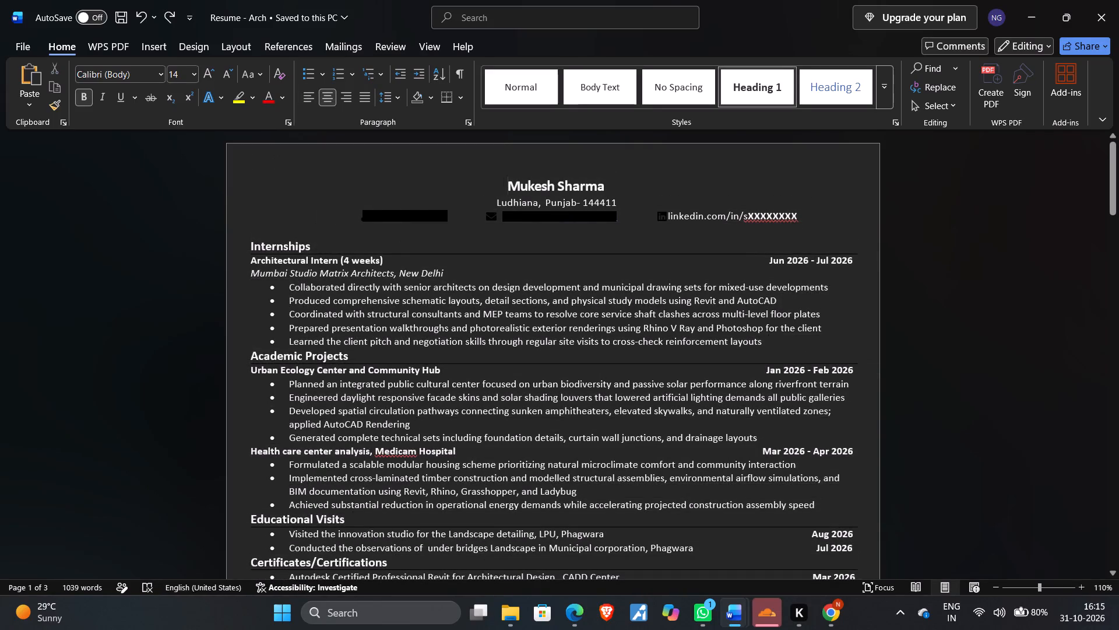
Delete the sample resume on the first page together with the blank lines below its Education section.
{"action": "scroll", "coordinate": [481, 163], "scroll_direction": "down", "scroll_amount": 7}
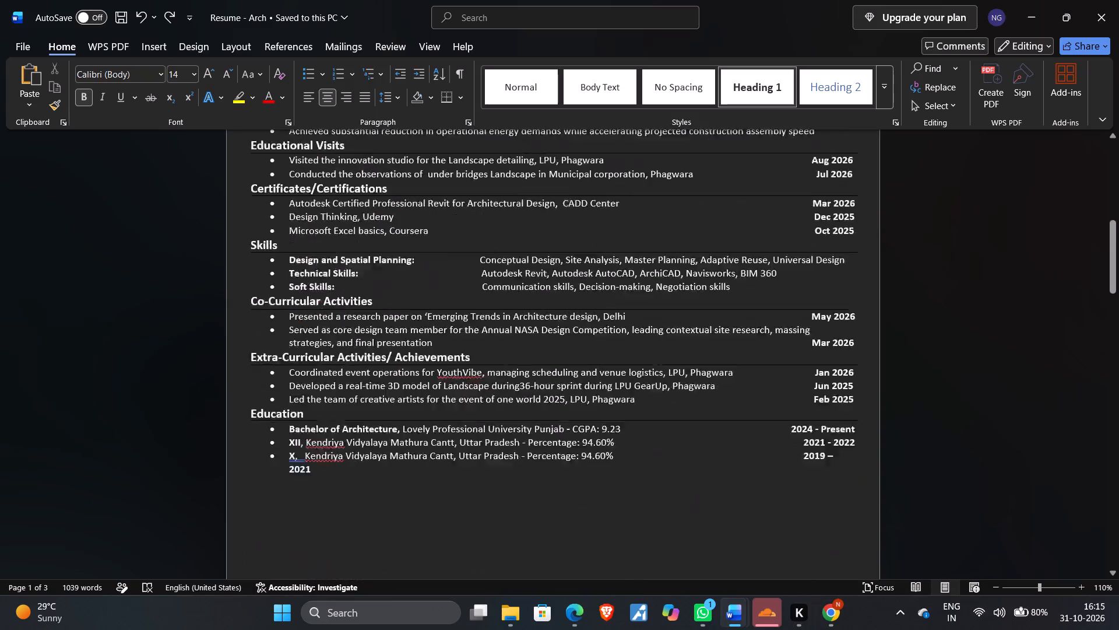
{"action": "scroll", "coordinate": [481, 163], "scroll_direction": "down", "scroll_amount": 1}
{"action": "scroll", "coordinate": [495, 241], "scroll_direction": "down", "scroll_amount": 1}
{"action": "scroll", "coordinate": [695, 220], "scroll_direction": "up", "scroll_amount": 2}
{"action": "right_click", "coordinate": [681, 219]}
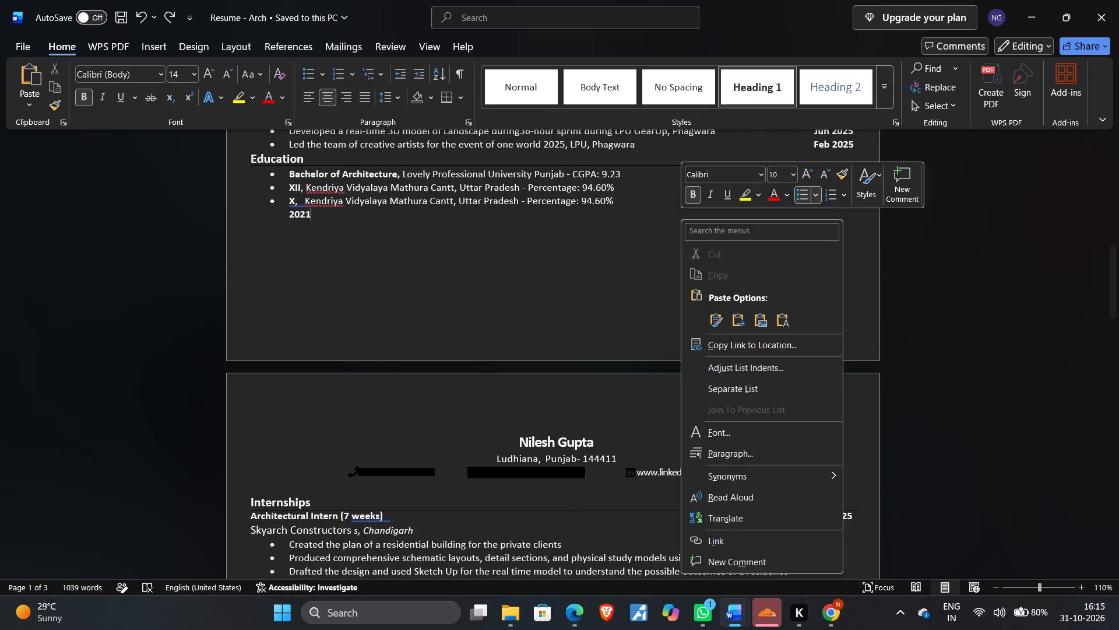
{"action": "left_click", "coordinate": [631, 274]}
{"action": "left_click_drag", "start_coordinate": [711, 352], "coordinate": [204, 103]}
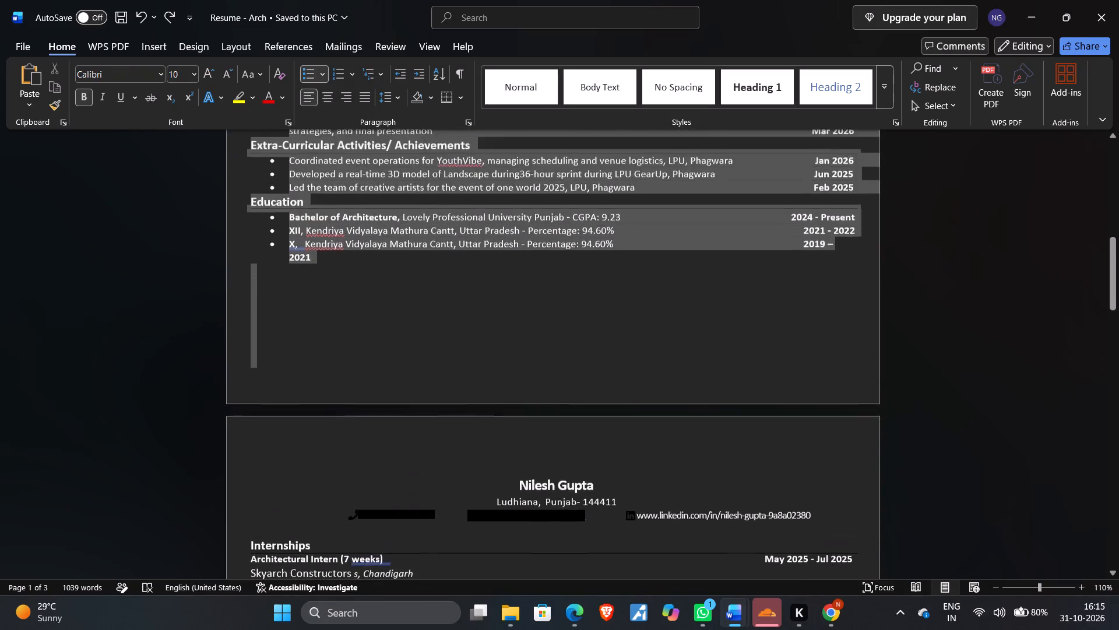
{"action": "left_click_drag", "start_coordinate": [204, 103], "coordinate": [201, 99]}
{"action": "key", "text": "Delete"}
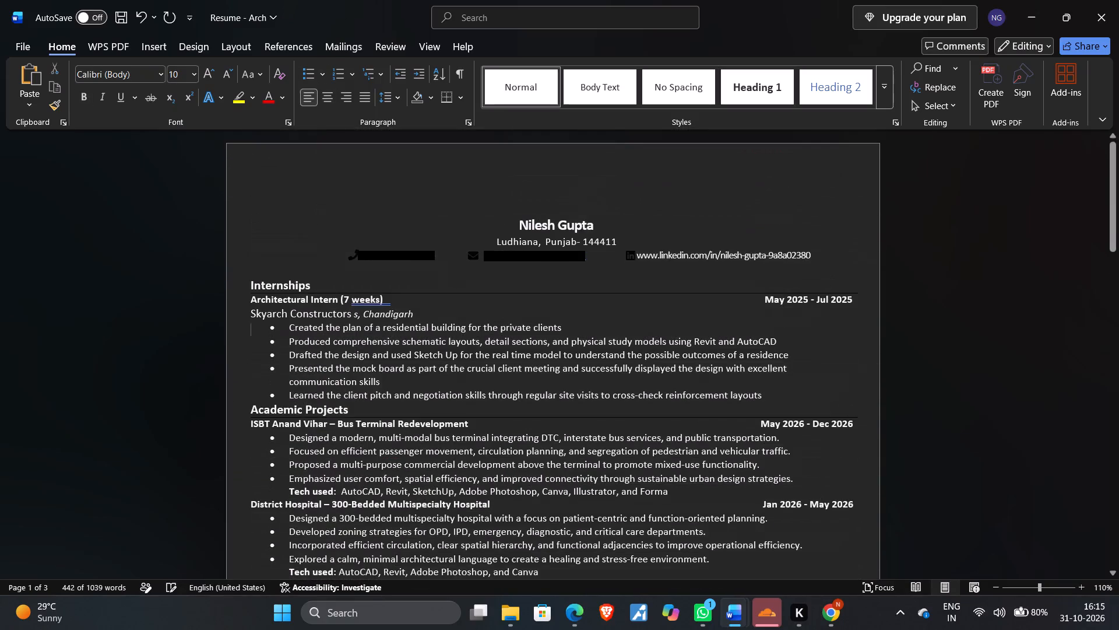
Remove a blank line above the remaining resume's name heading and check how its sections break across the pages.
{"action": "scroll", "coordinate": [205, 96], "scroll_direction": "down", "scroll_amount": 3}
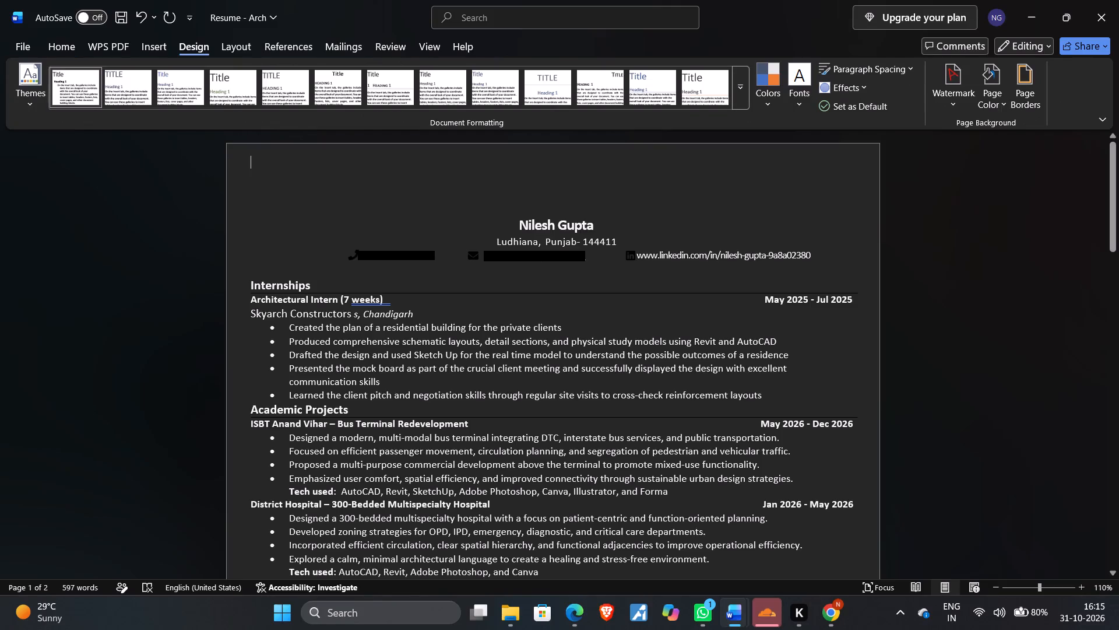
{"action": "scroll", "coordinate": [545, 281], "scroll_direction": "down", "scroll_amount": 8}
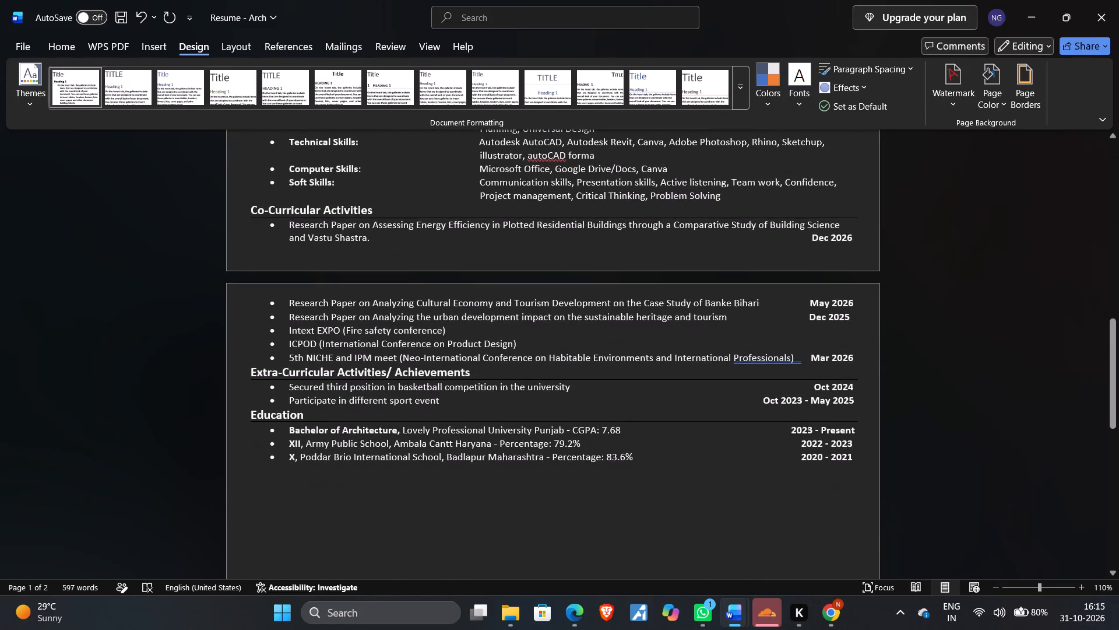
{"action": "scroll", "coordinate": [366, 285], "scroll_direction": "up", "scroll_amount": 10}
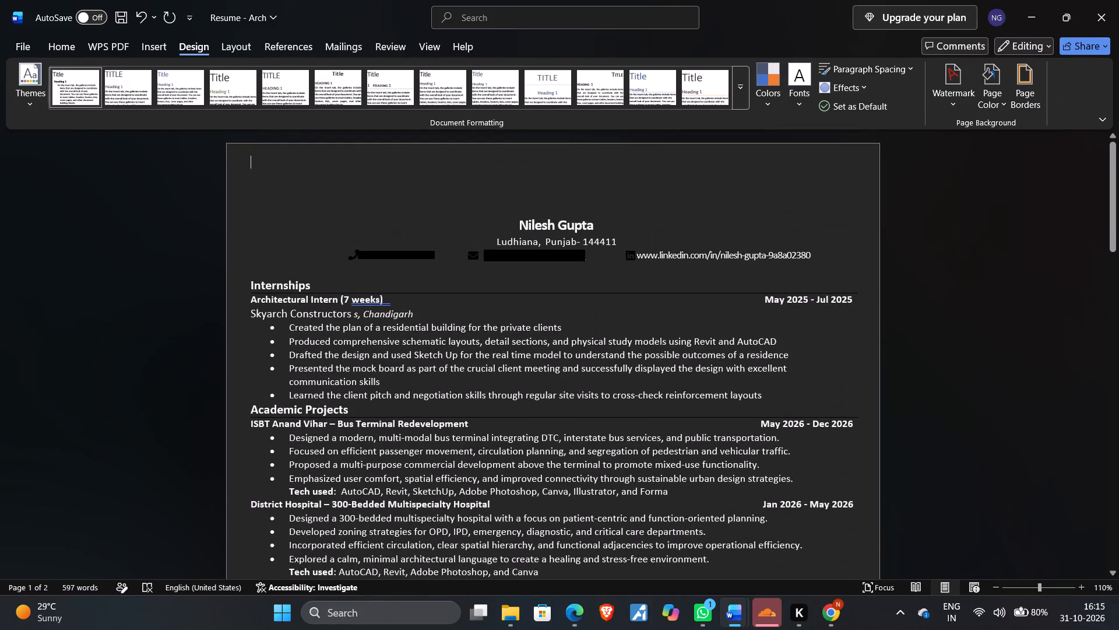
{"action": "key", "text": "BackSpace"}
{"action": "key", "text": "Delete"}
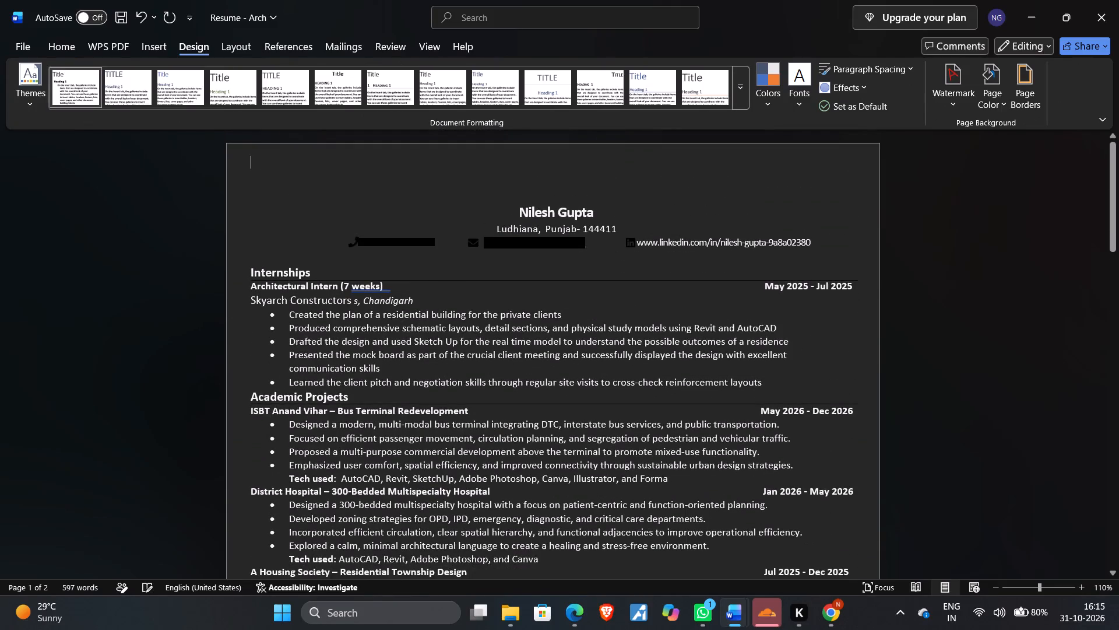
{"action": "scroll", "coordinate": [366, 278], "scroll_direction": "down", "scroll_amount": 7}
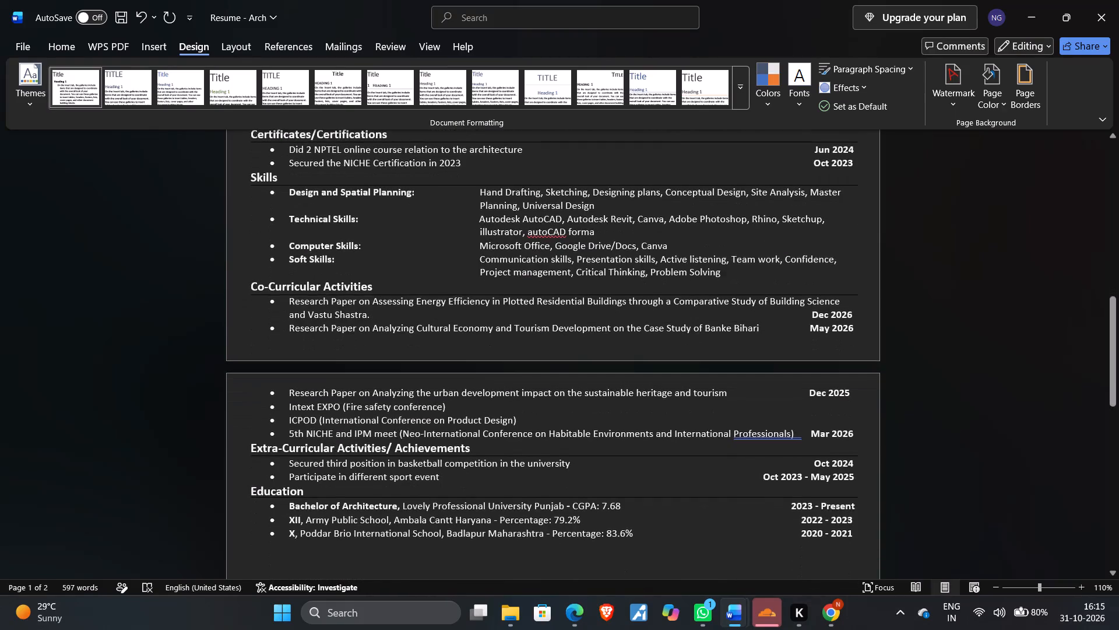
Delete the extra blank lines above the resume's name heading, leaving a single blank line there.
{"action": "scroll", "coordinate": [366, 278], "scroll_direction": "up", "scroll_amount": 7}
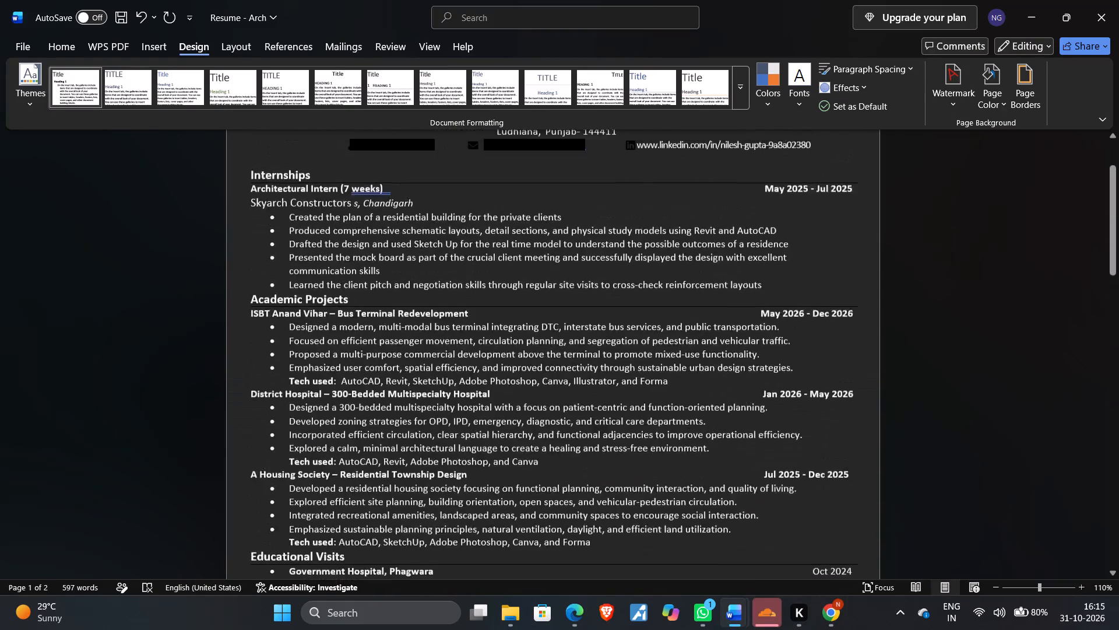
{"action": "scroll", "coordinate": [366, 278], "scroll_direction": "up", "scroll_amount": 3}
{"action": "key", "text": "Delete"}
{"action": "key", "text": "Delete"}
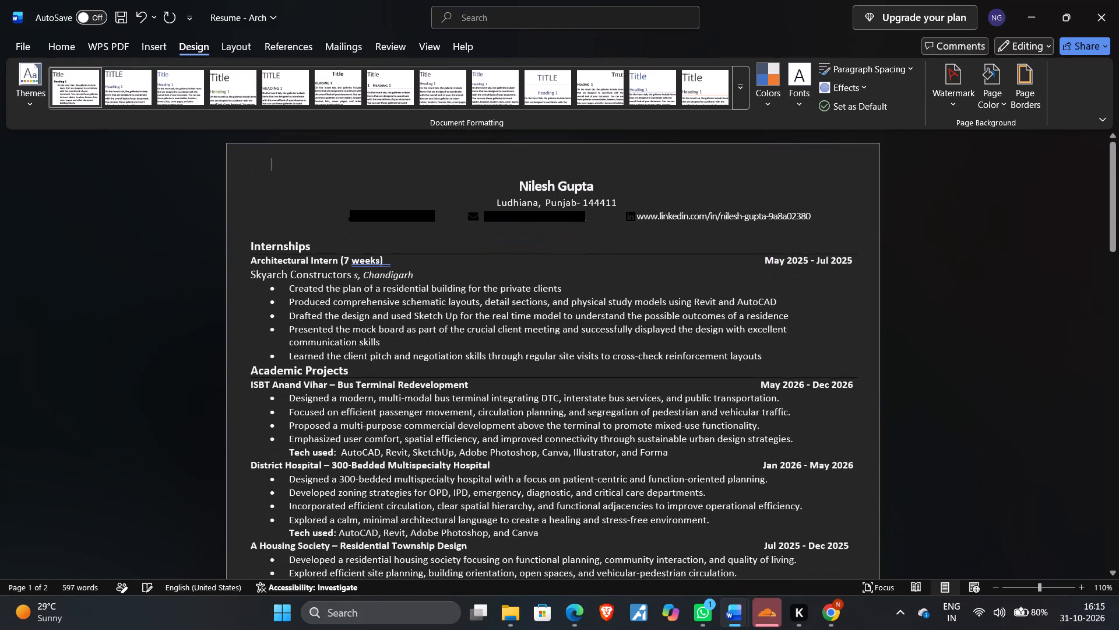
{"action": "key", "text": "Delete"}
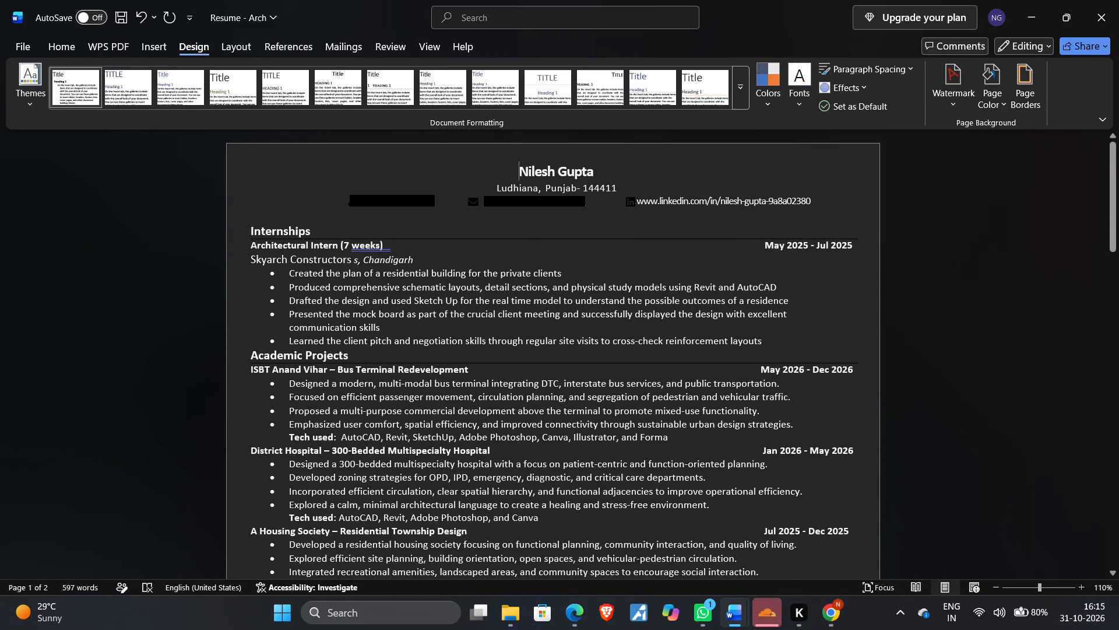
{"action": "key", "text": "ctrl+z"}
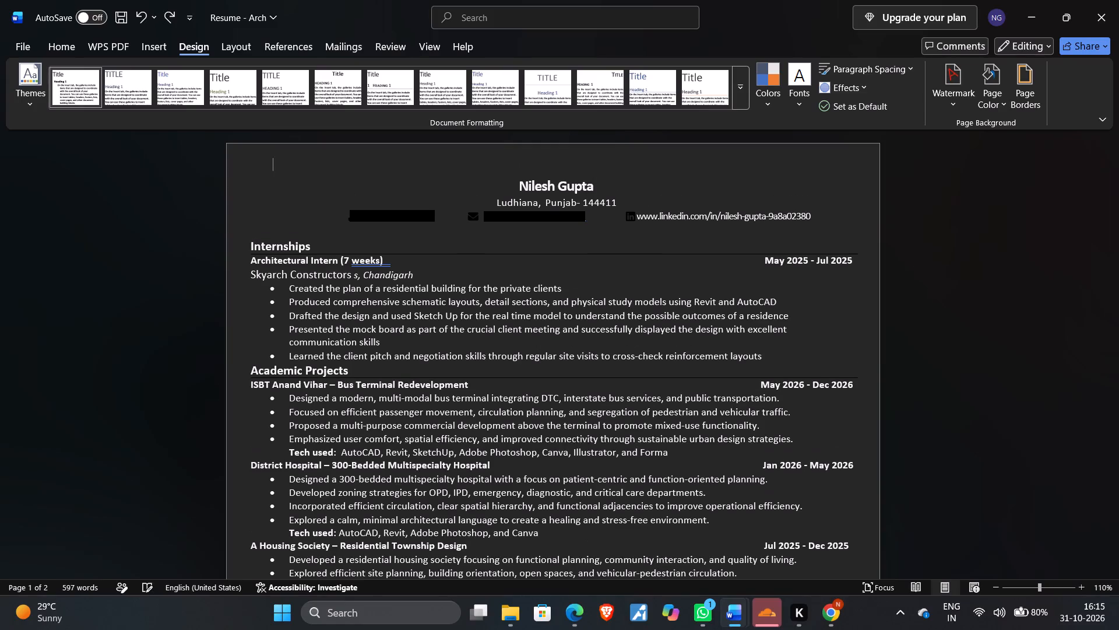
{"action": "left_click", "coordinate": [942, 218]}
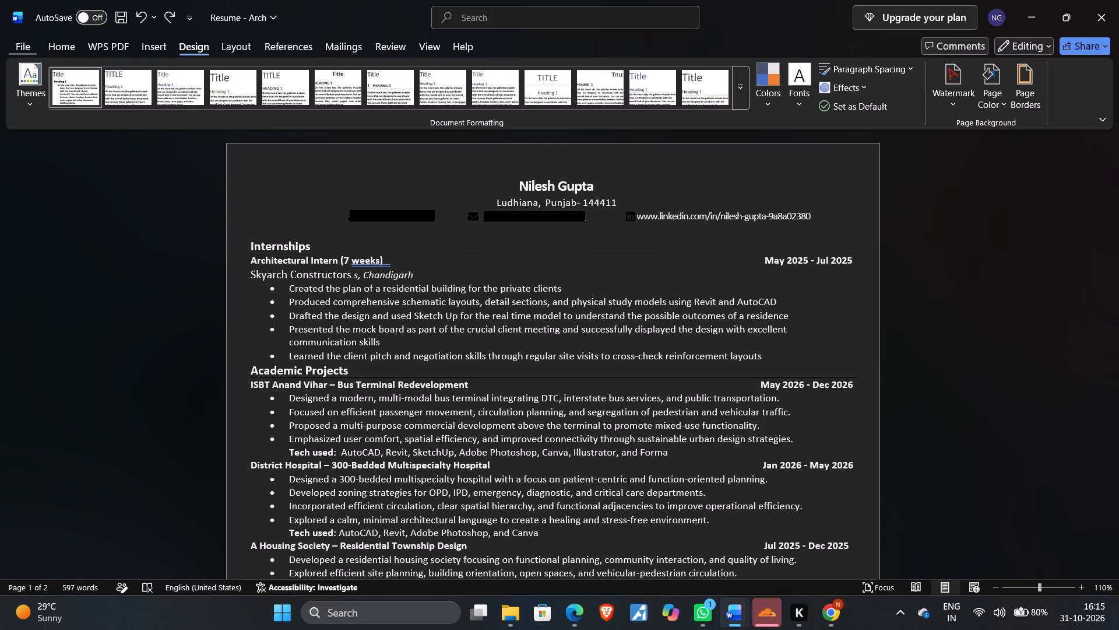
Check where the resume breaks onto the second page and save the document.
{"action": "left_click", "coordinate": [17, 44]}
{"action": "left_click", "coordinate": [23, 51]}
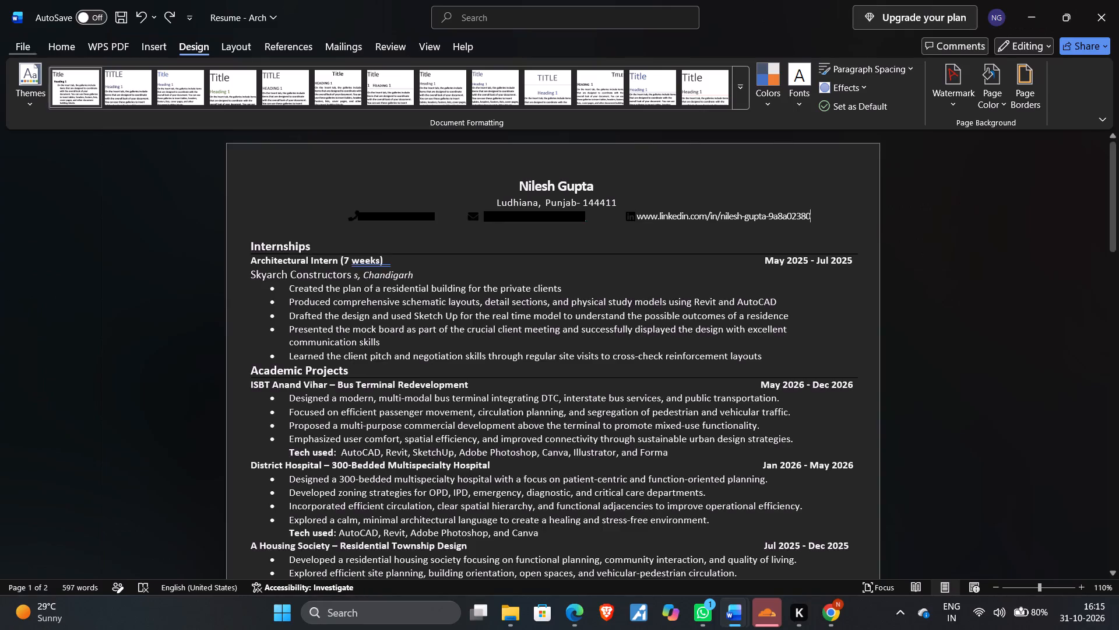
{"action": "scroll", "coordinate": [276, 374], "scroll_direction": "down", "scroll_amount": 9}
{"action": "scroll", "coordinate": [321, 397], "scroll_direction": "down", "scroll_amount": 1}
{"action": "scroll", "coordinate": [321, 397], "scroll_direction": "up", "scroll_amount": 1}
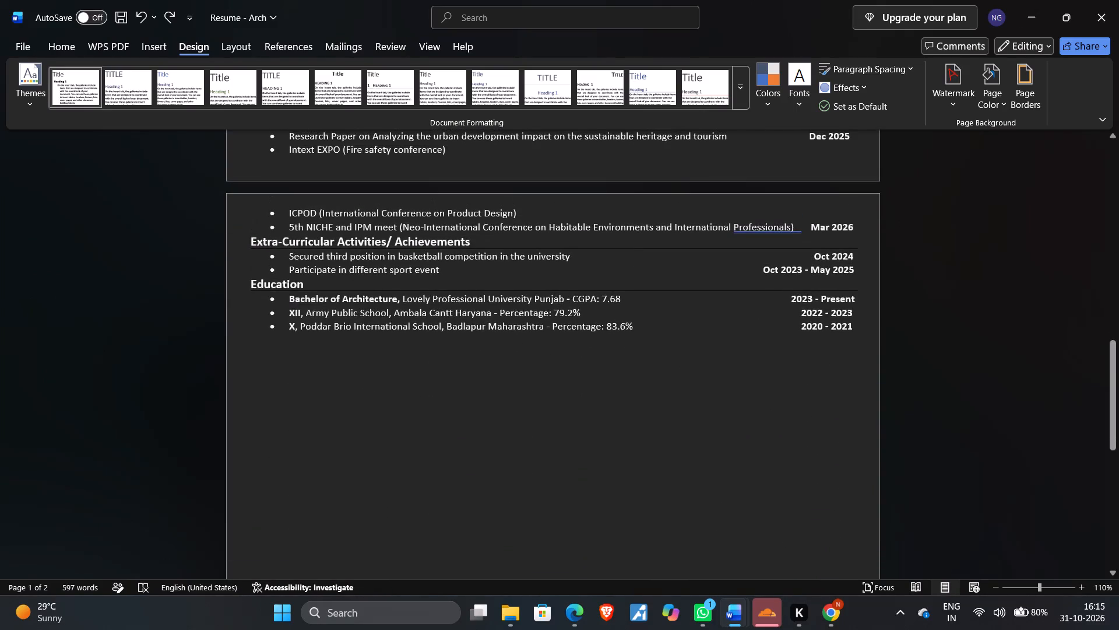
{"action": "key", "text": "ctrl+s"}
Print the resume to a PDF on the Desktop, naming the file with the resume owner's name followed by "resume".
{"action": "key", "text": "ctrl+p"}
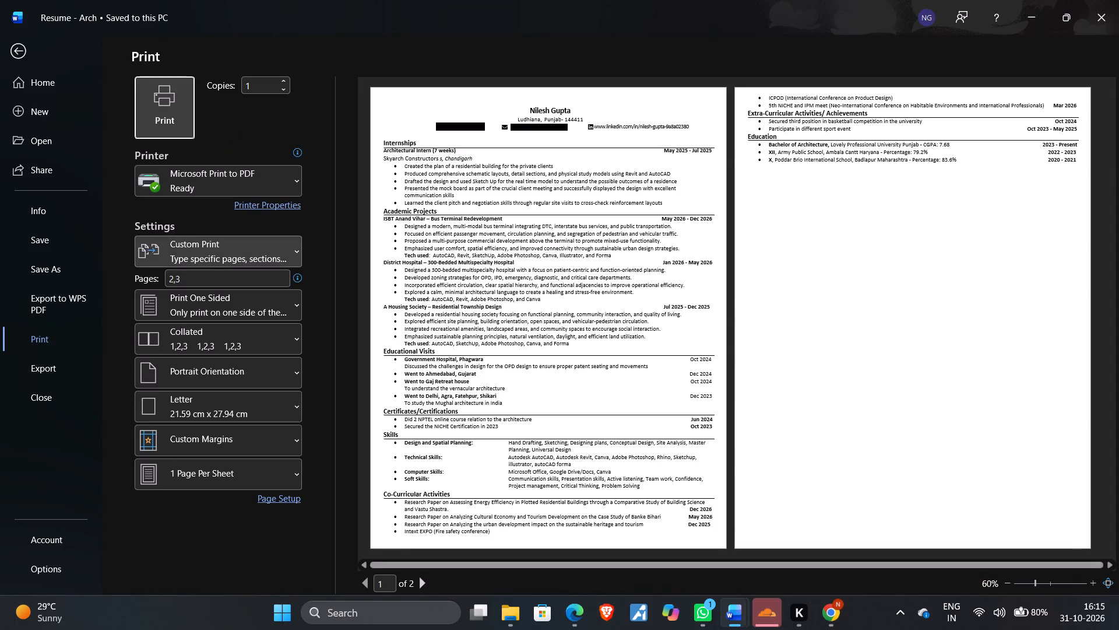
{"action": "key", "text": "Return"}
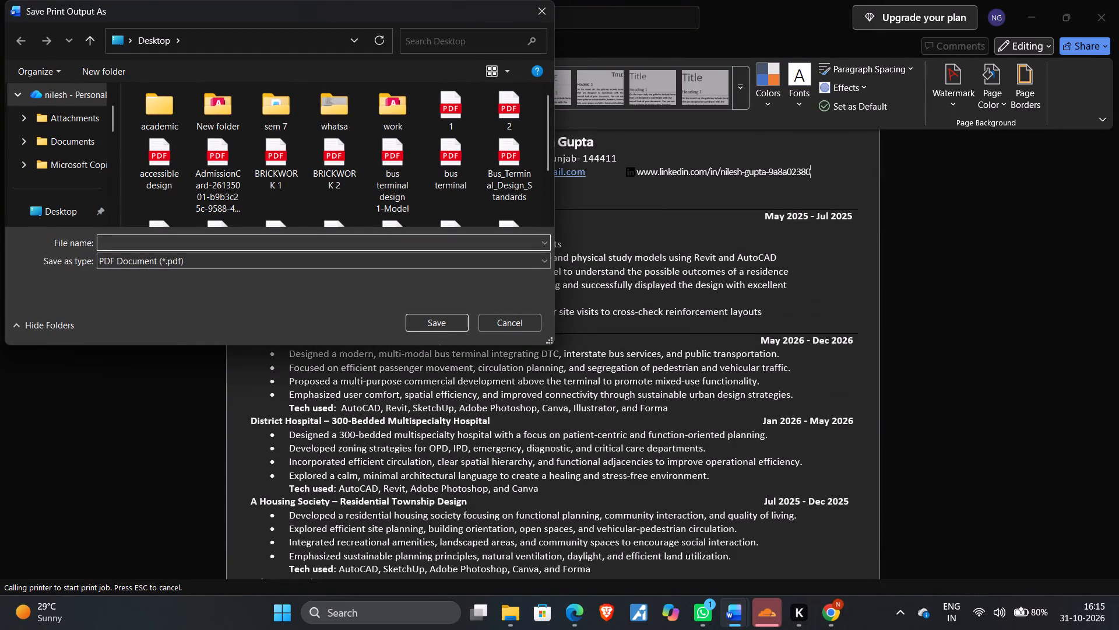
{"action": "type", "text": "NI"}
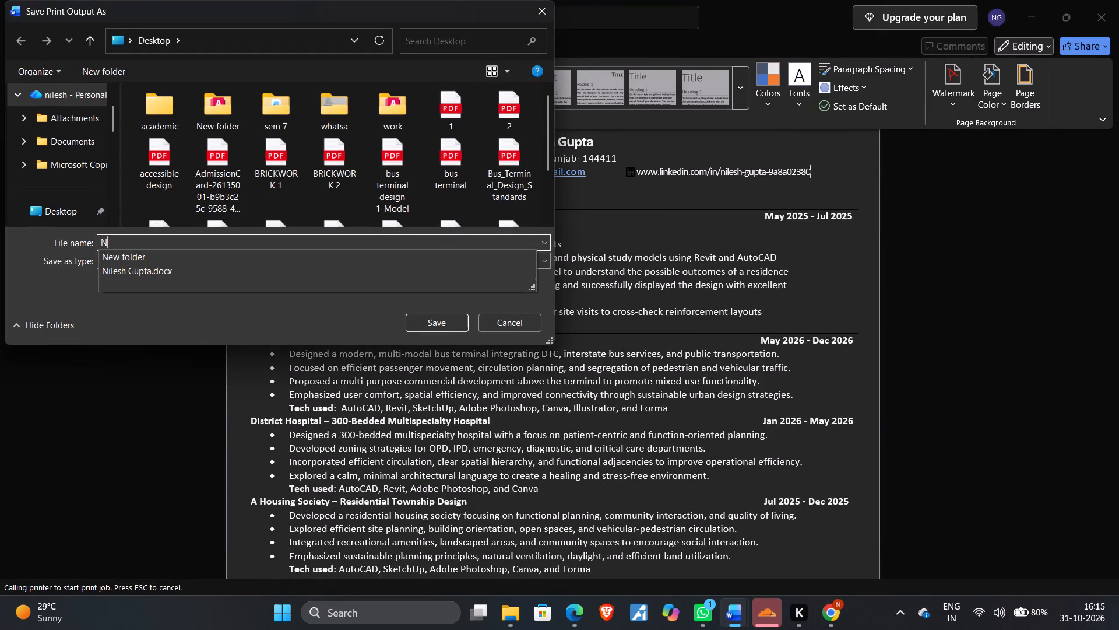
{"action": "key", "text": "Down"}
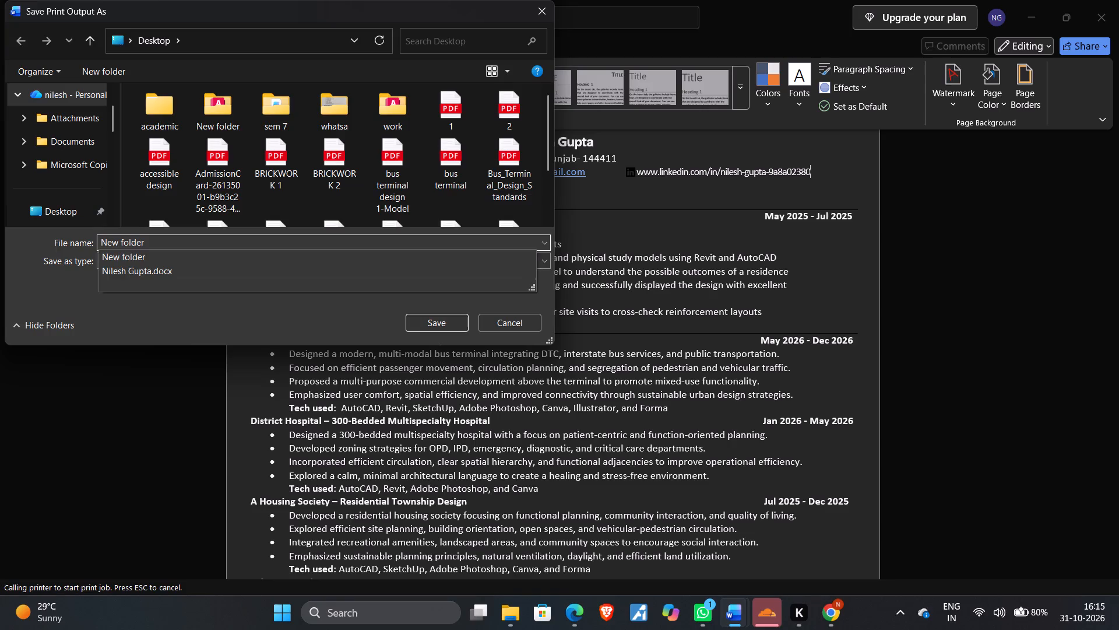
{"action": "key", "text": "Down"}
{"action": "key", "text": "BackSpace"}
{"action": "key", "text": "BackSpace"}
{"action": "key", "text": "BackSpace"}
{"action": "key", "text": "BackSpace"}
{"action": "key", "text": "BackSpace"}
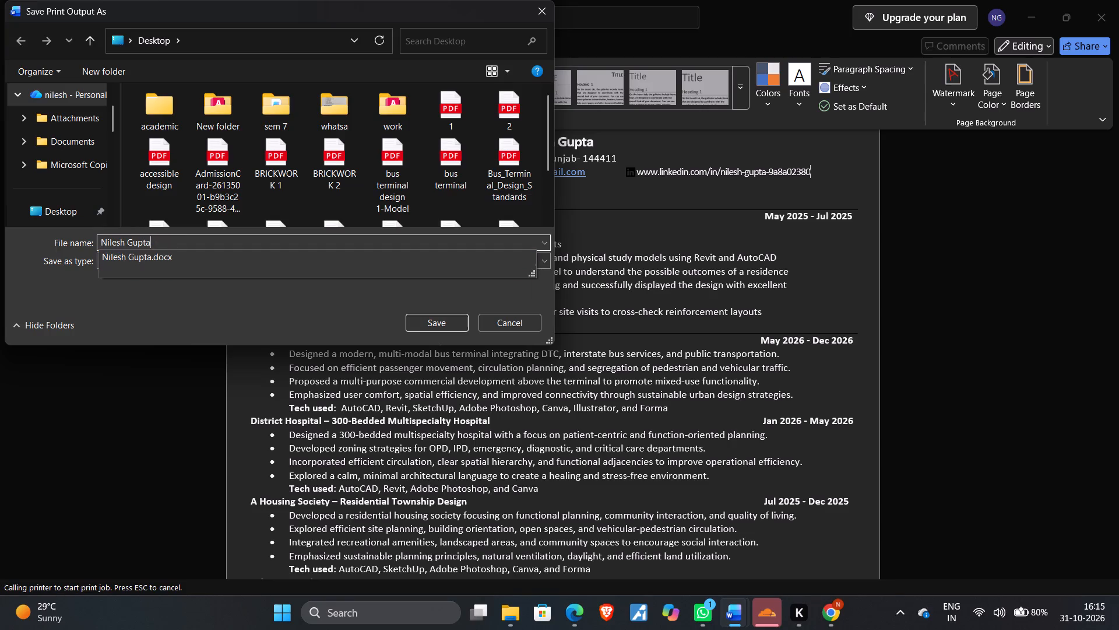
{"action": "key", "text": "space"}
{"action": "type", "text": "resume"}
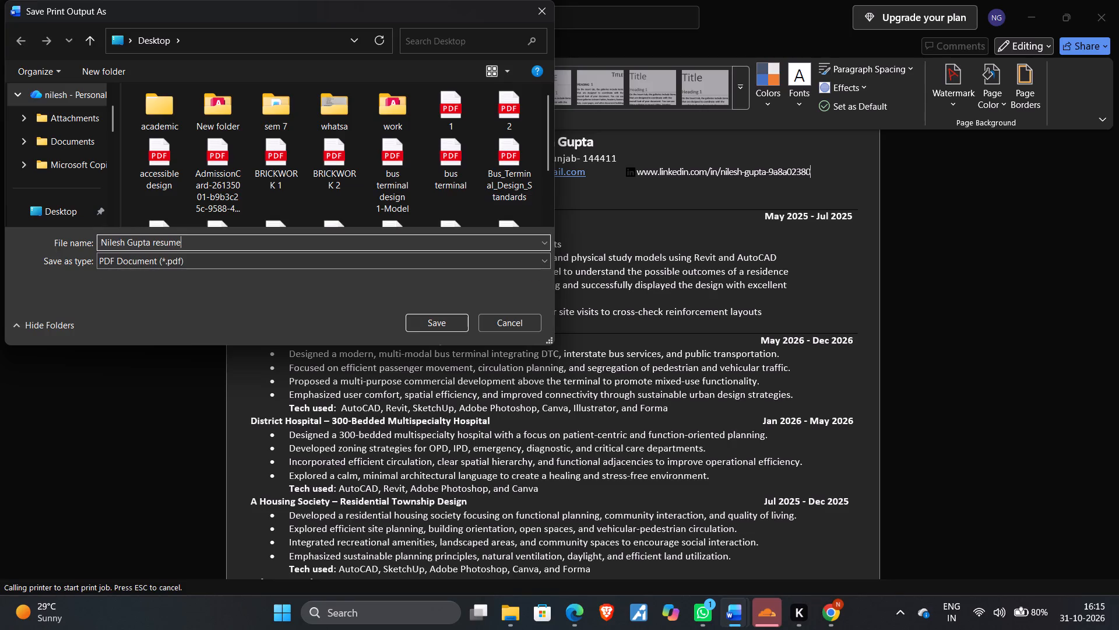
{"action": "key", "text": "space"}
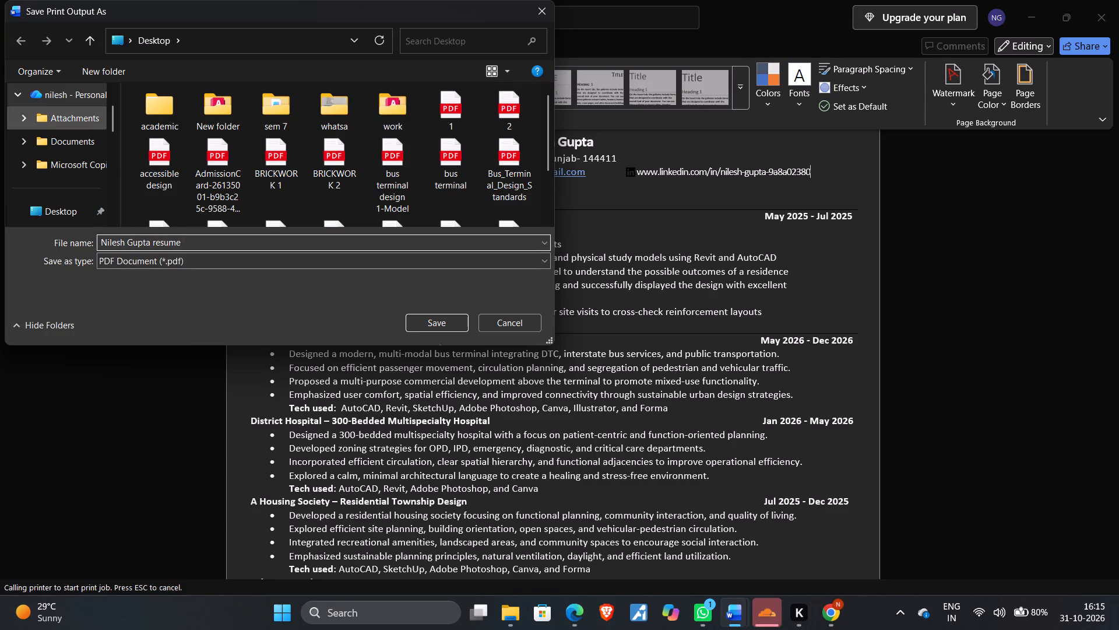
{"action": "left_click", "coordinate": [440, 331]}
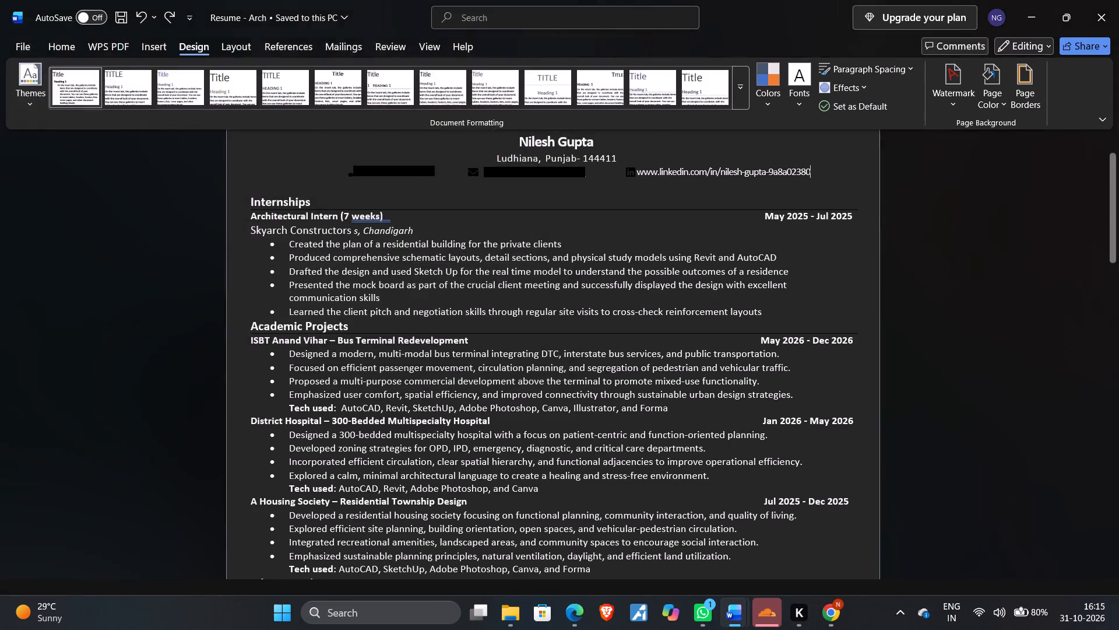
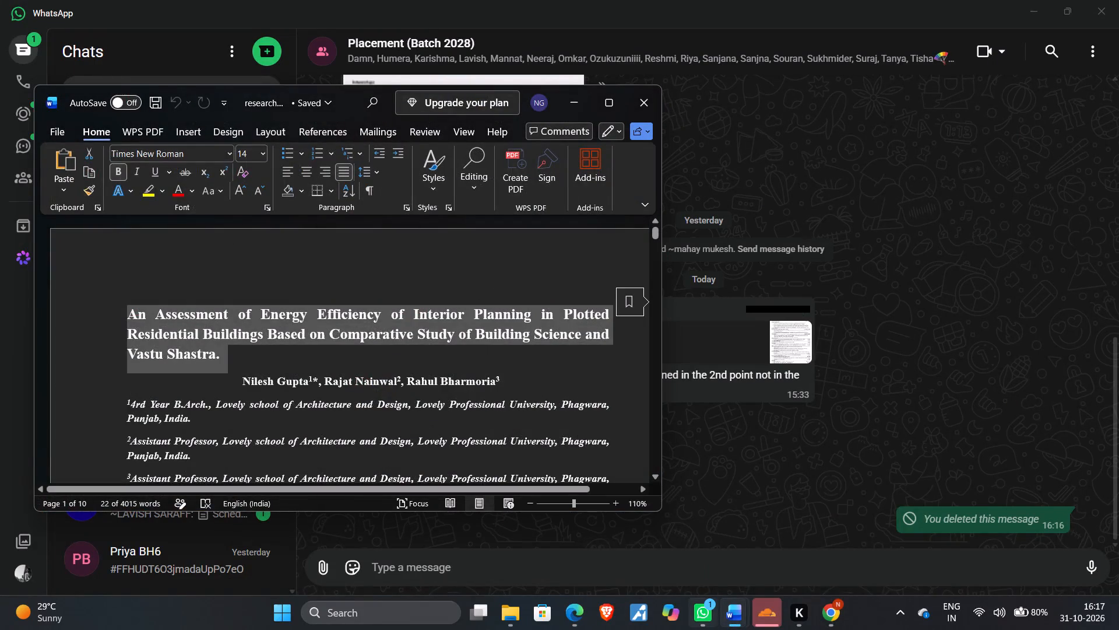
Return to the Resume - Arch document in Word and look over the top of its first page.
{"action": "left_click", "coordinate": [599, 561]}
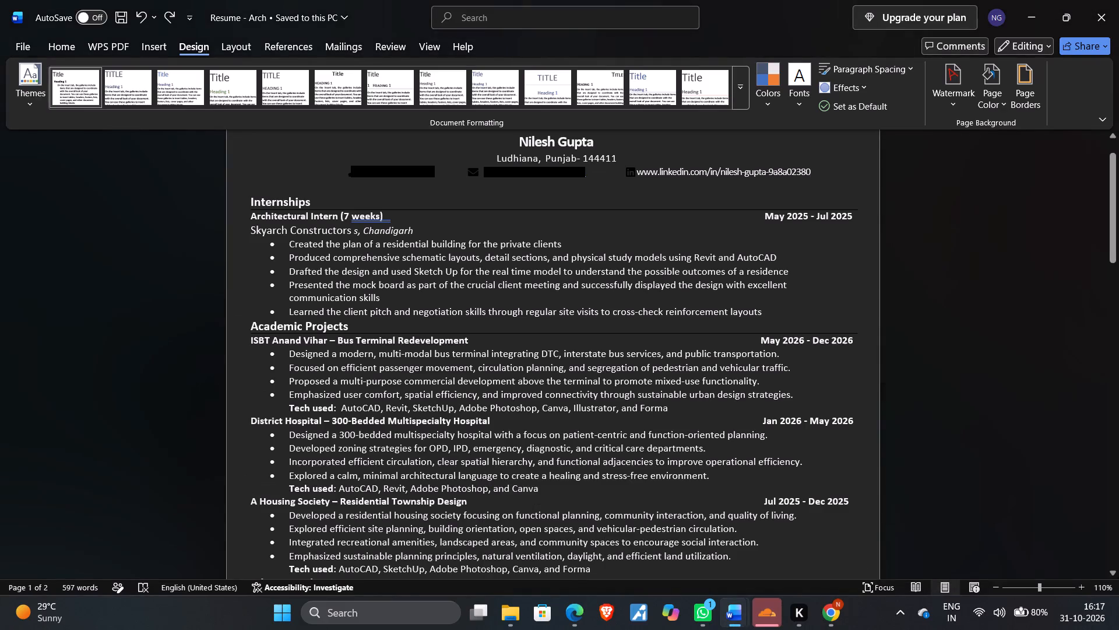
{"action": "scroll", "coordinate": [345, 154], "scroll_direction": "down", "scroll_amount": 1}
{"action": "scroll", "coordinate": [361, 170], "scroll_direction": "up", "scroll_amount": 3}
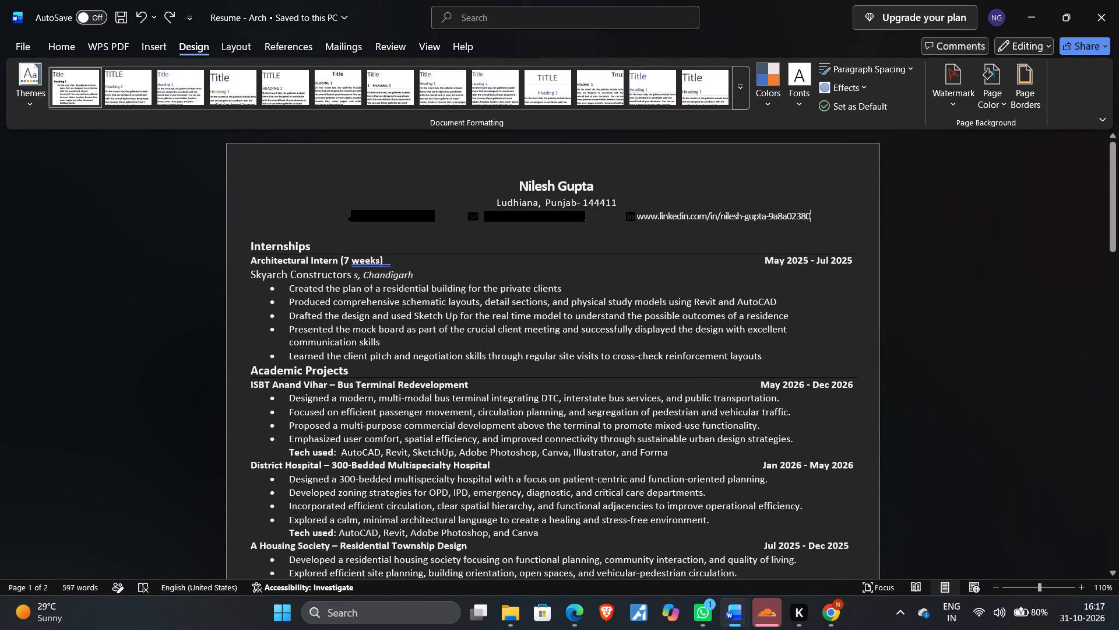
Switch to Chrome, maximize its window, glance at the cv - A4 design and open a new blank tab.
{"action": "left_click", "coordinate": [821, 620]}
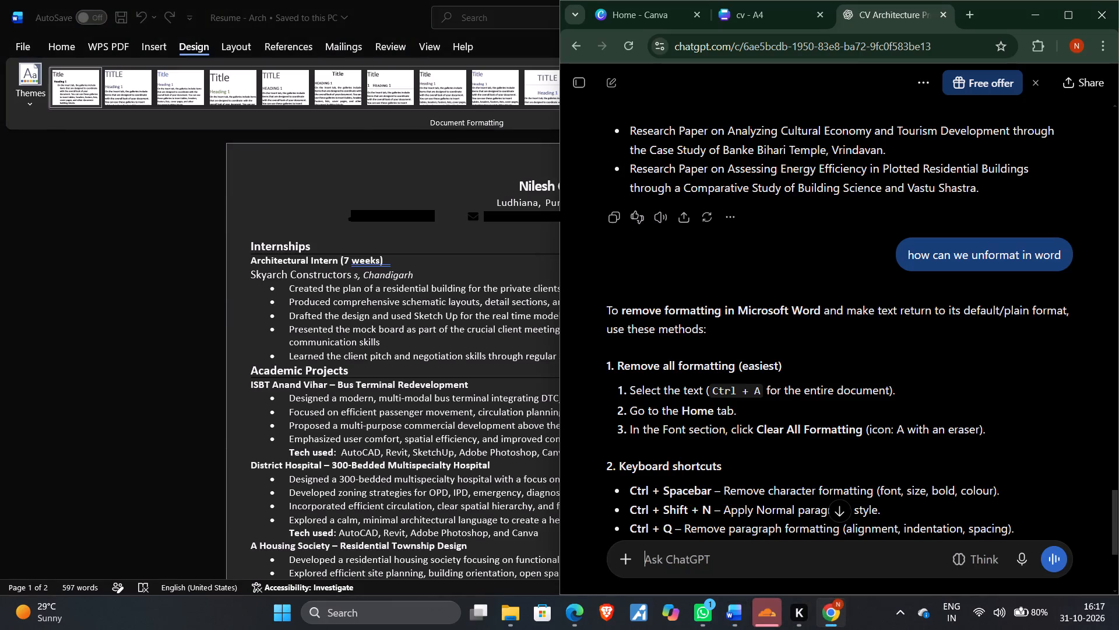
{"action": "left_click", "coordinate": [1060, 10]}
{"action": "left_click", "coordinate": [258, 0]}
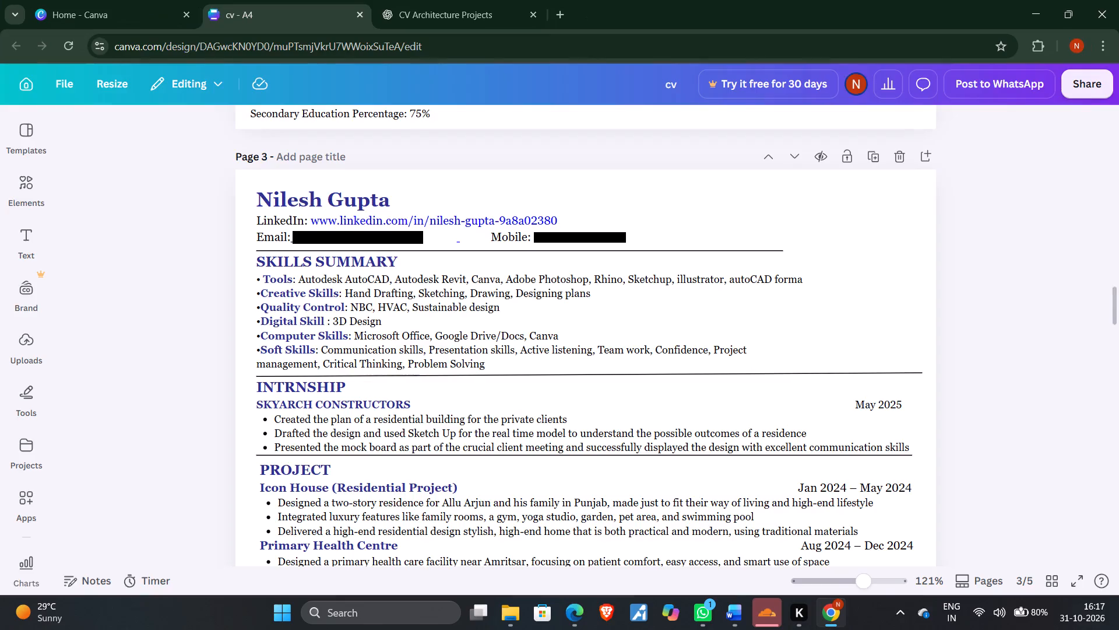
{"action": "left_click", "coordinate": [517, 0]}
{"action": "left_click", "coordinate": [559, 17]}
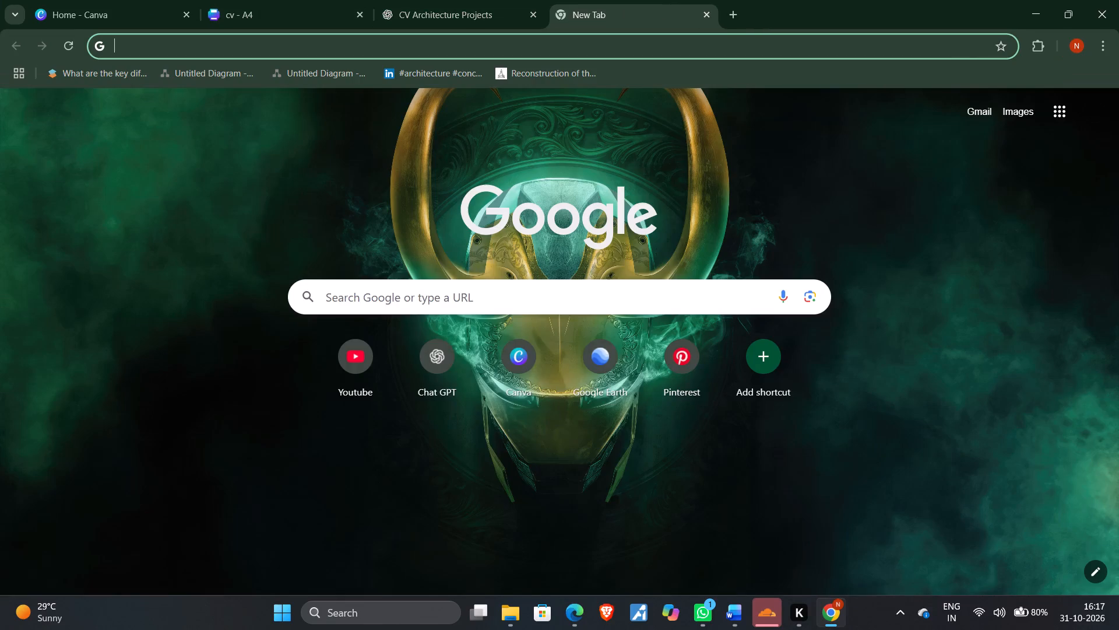
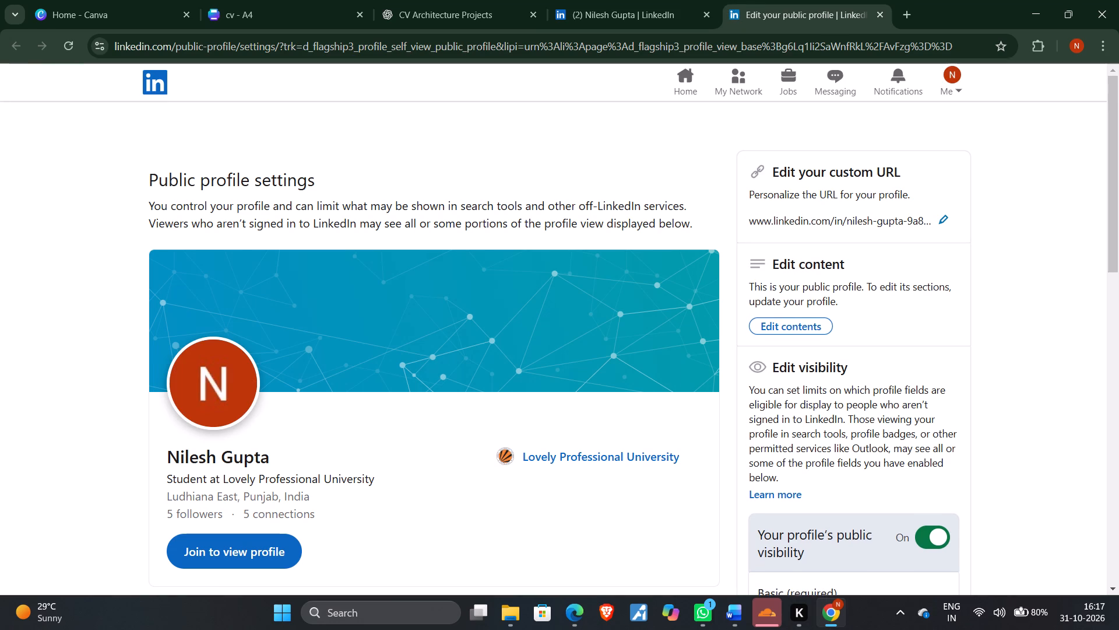
Change the ending after the name in the custom LinkedIn profile URL to 25-Apr and save it.
{"action": "left_click", "coordinate": [942, 222]}
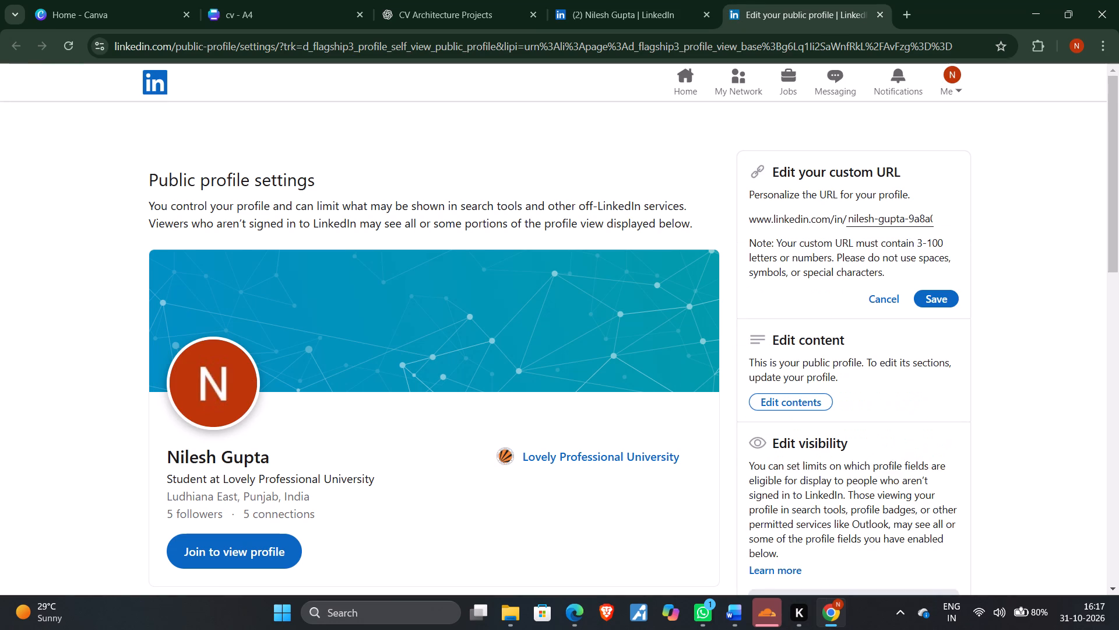
{"action": "left_click", "coordinate": [917, 220]}
{"action": "left_click", "coordinate": [907, 220]}
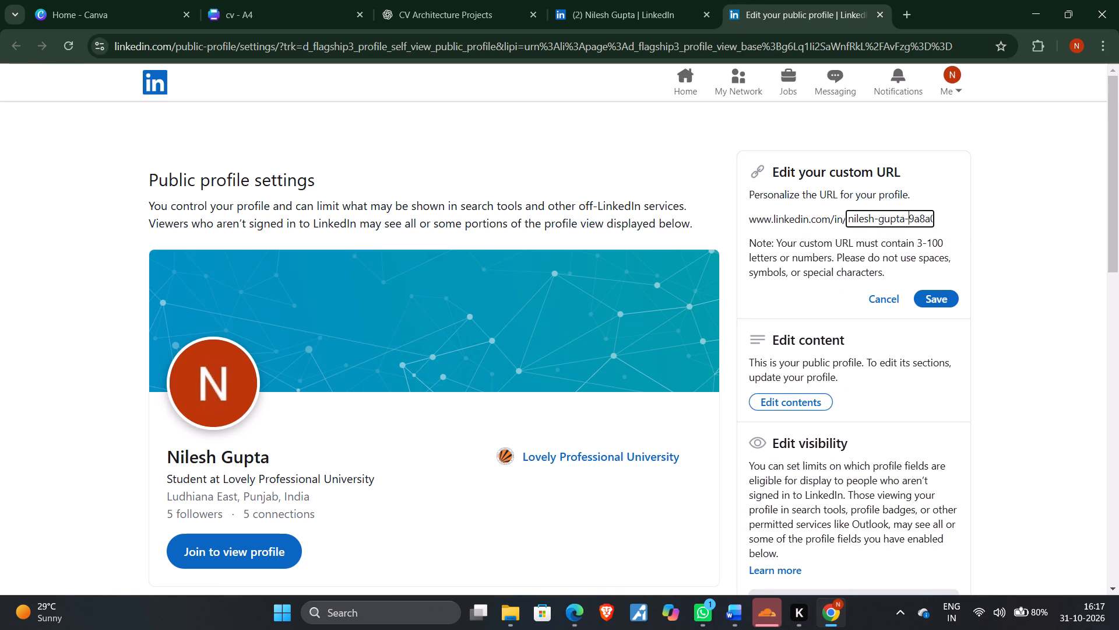
{"action": "left_click_drag", "start_coordinate": [910, 219], "coordinate": [976, 225]}
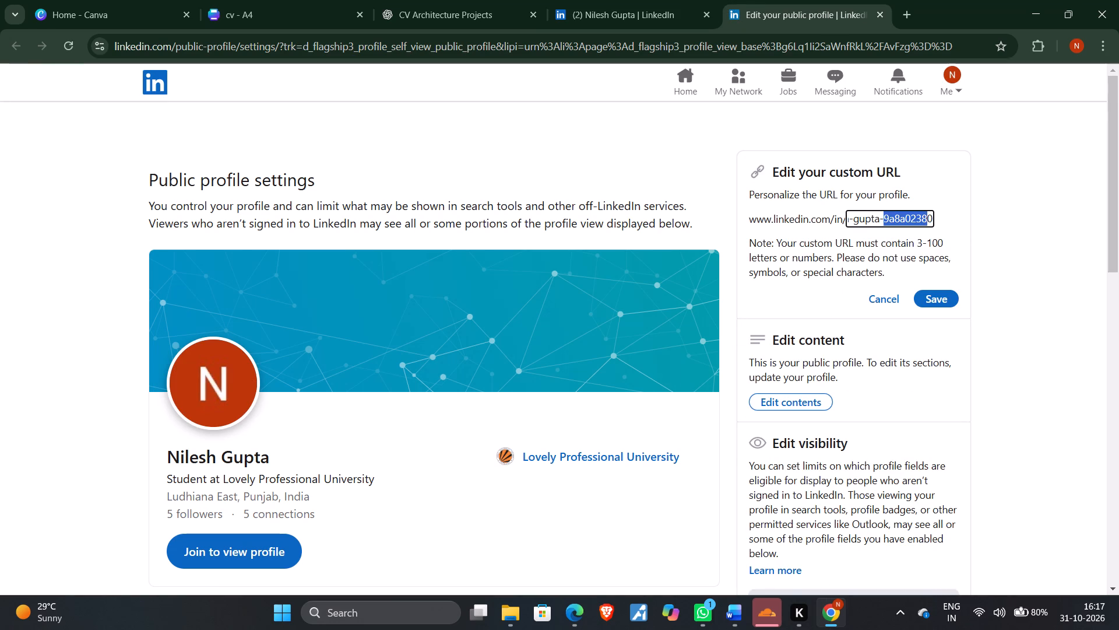
{"action": "key", "text": "BackSpace"}
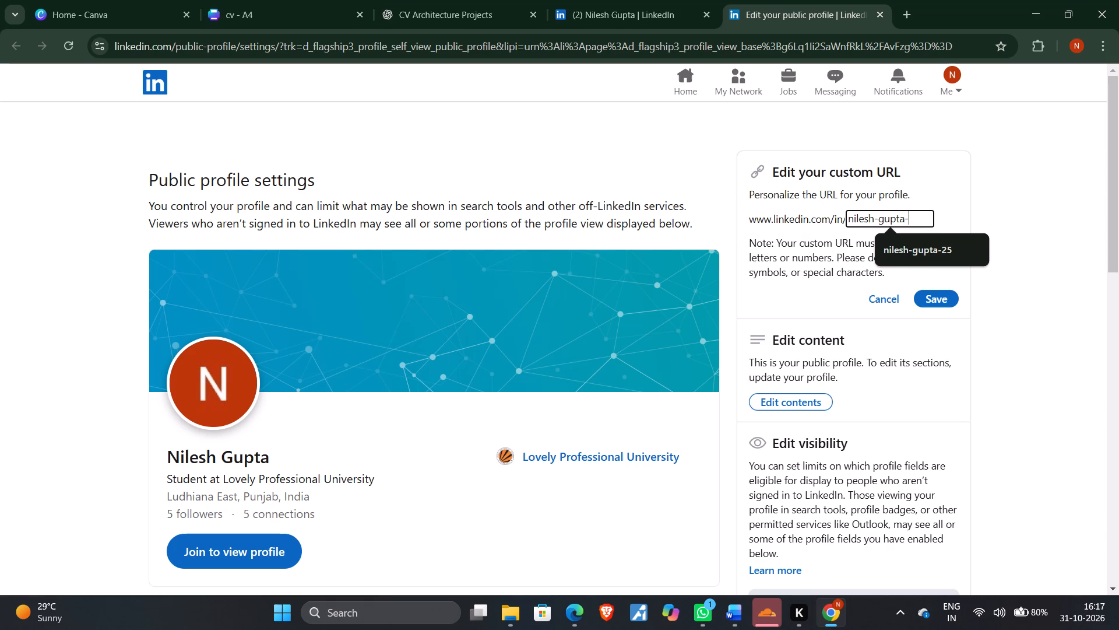
{"action": "key", "text": "2"}
{"action": "type", "text": "5"}
{"action": "key", "text": "space"}
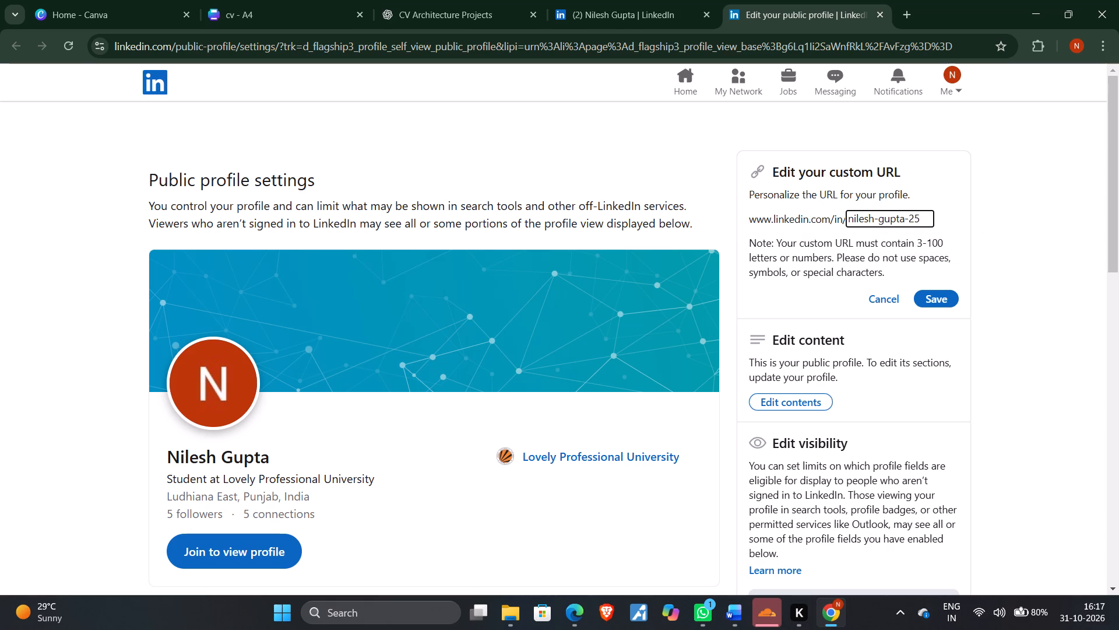
{"action": "key", "text": "BackSpace"}
{"action": "key", "text": "minus"}
{"action": "key", "text": "a"}
{"action": "type", "text": "pe"}
{"action": "key", "text": "BackSpace"}
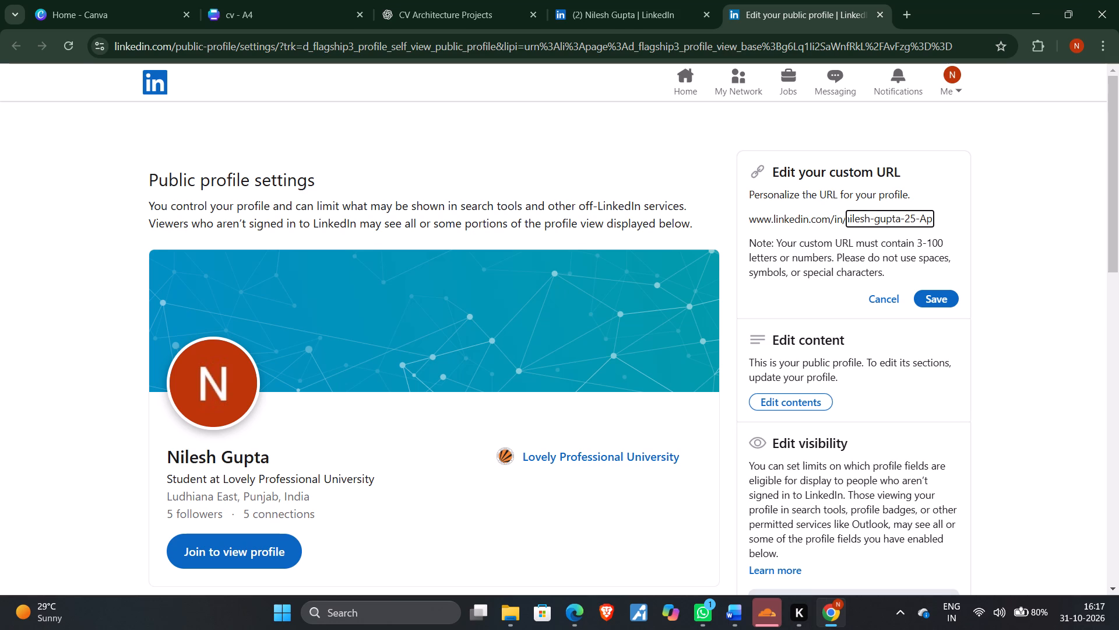
{"action": "key", "text": "r"}
{"action": "left_click", "coordinate": [930, 308]}
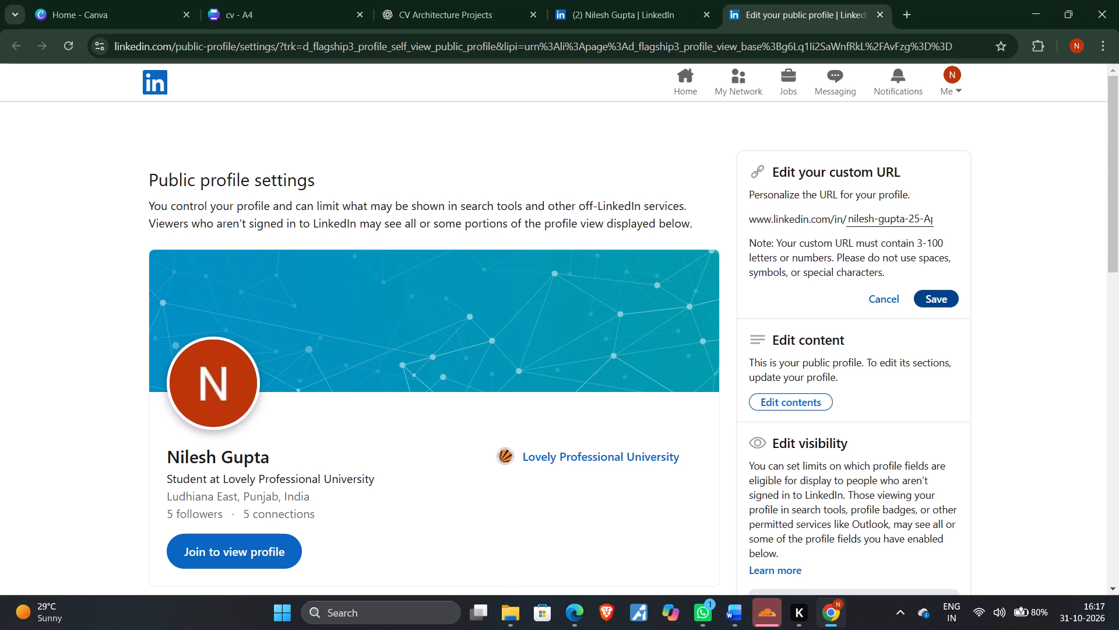
{"action": "left_click", "coordinate": [942, 303]}
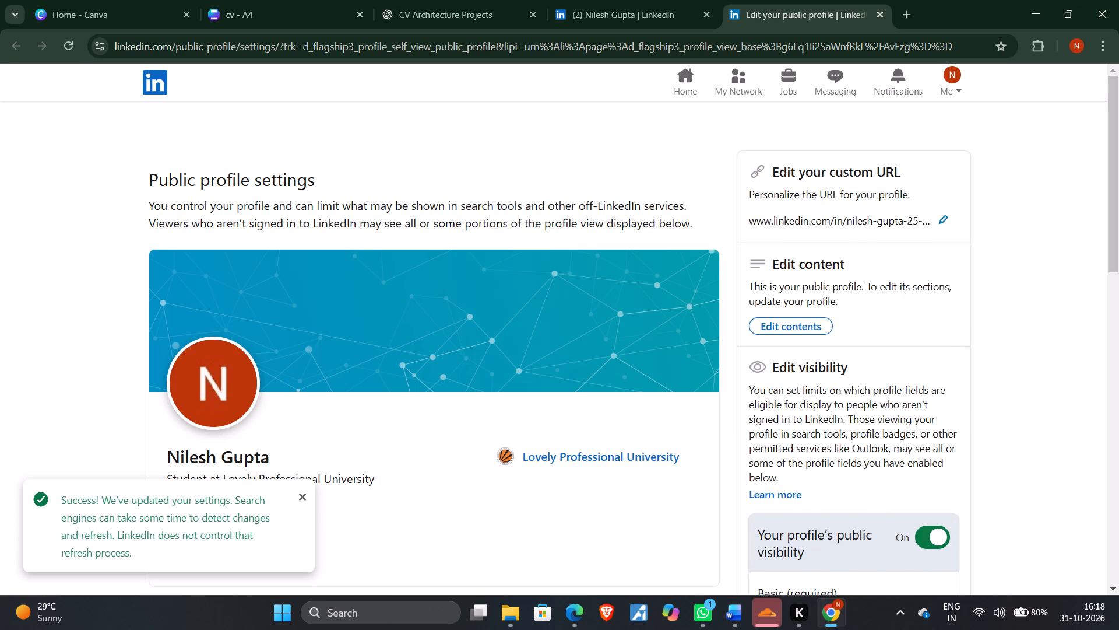
{"action": "left_click", "coordinate": [938, 223]}
{"action": "left_click", "coordinate": [941, 307]}
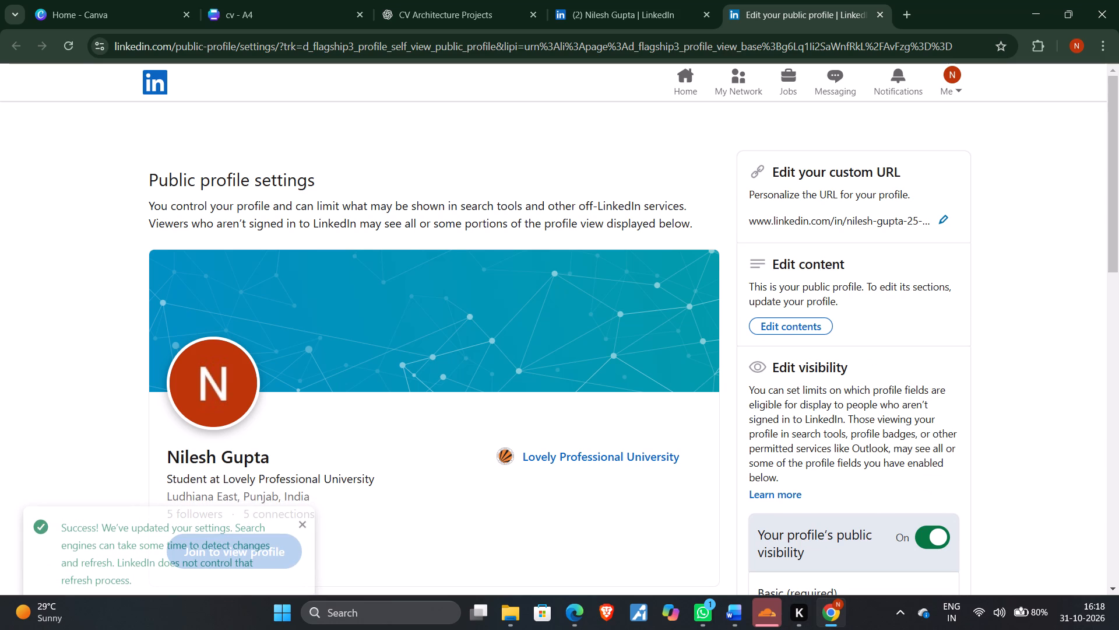
Reload the LinkedIn profile page and copy the updated address under Public profile & URL.
{"action": "left_click", "coordinate": [588, 0]}
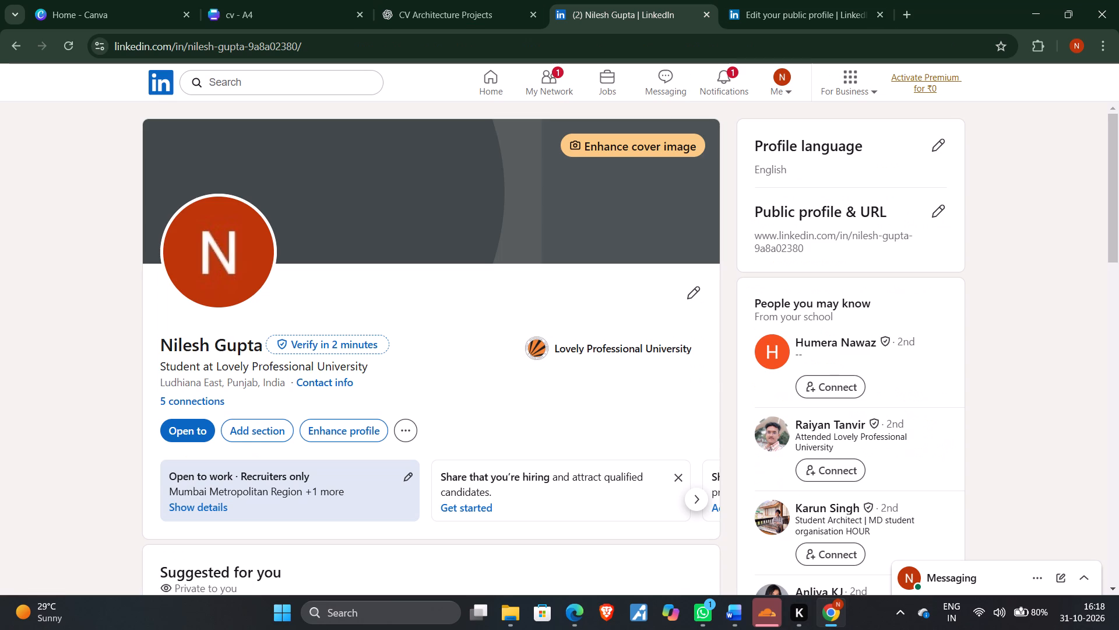
{"action": "left_click", "coordinate": [65, 55]}
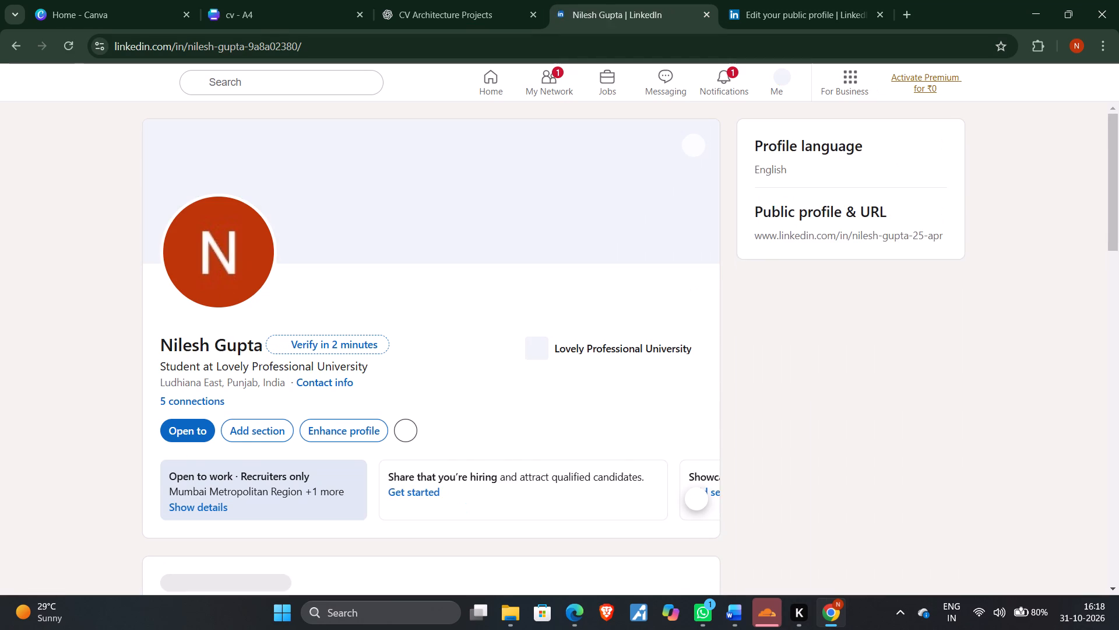
{"action": "left_click", "coordinate": [762, 232]}
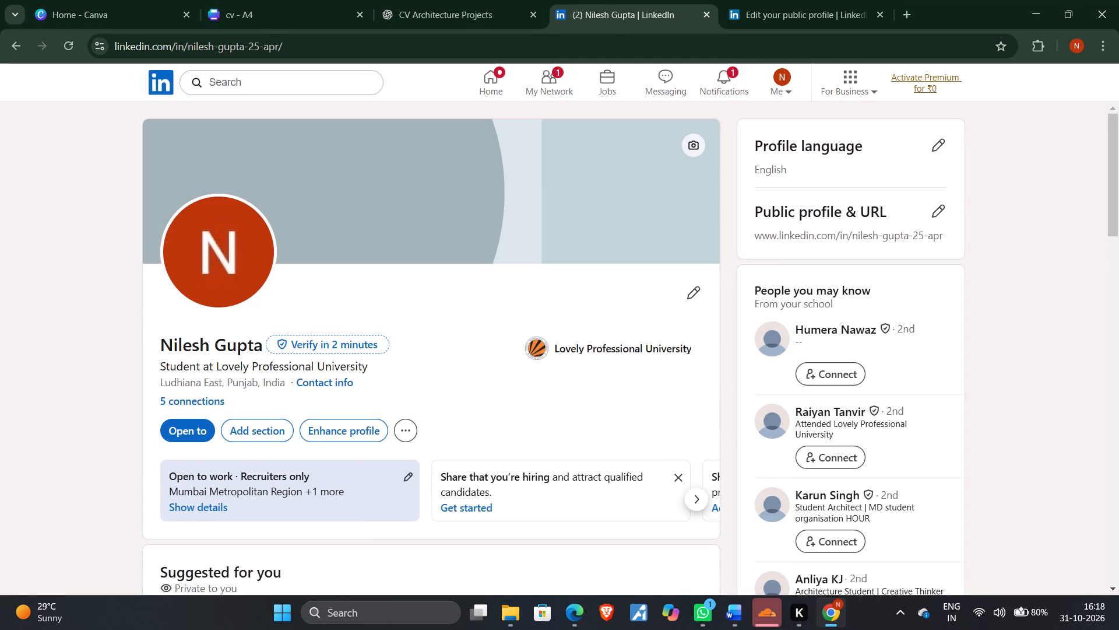
{"action": "left_click_drag", "start_coordinate": [755, 235], "coordinate": [955, 235]}
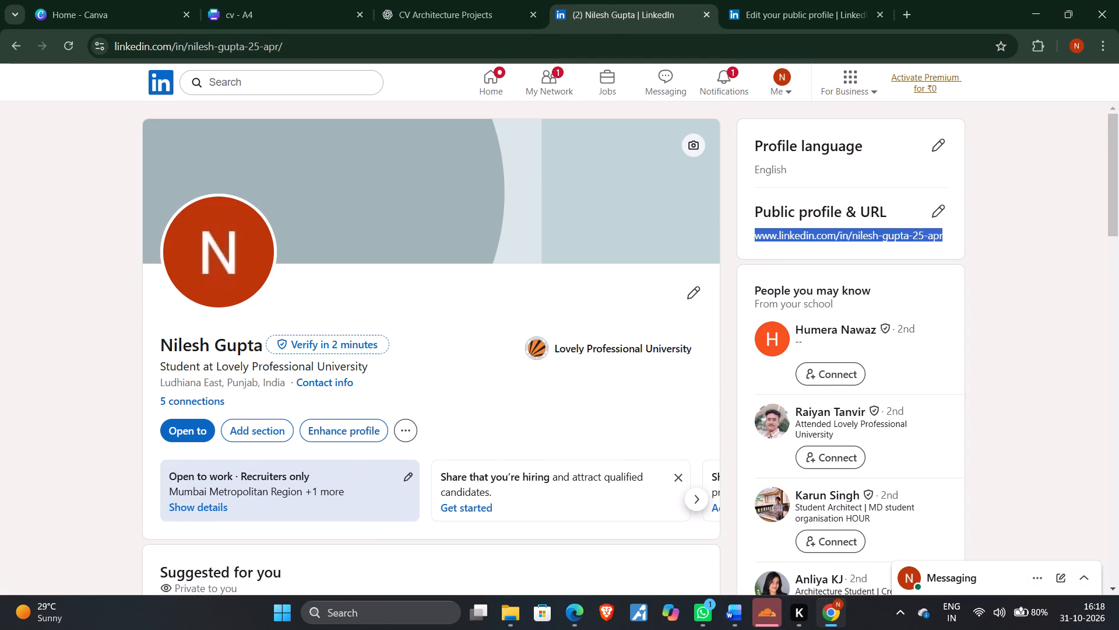
{"action": "key", "text": "ctrl+c"}
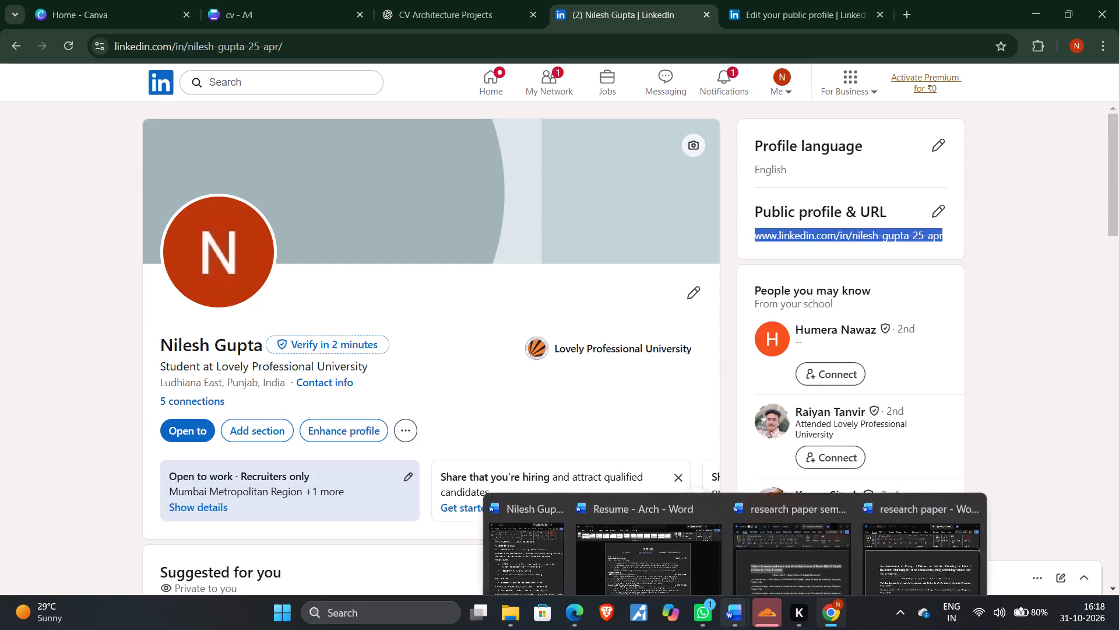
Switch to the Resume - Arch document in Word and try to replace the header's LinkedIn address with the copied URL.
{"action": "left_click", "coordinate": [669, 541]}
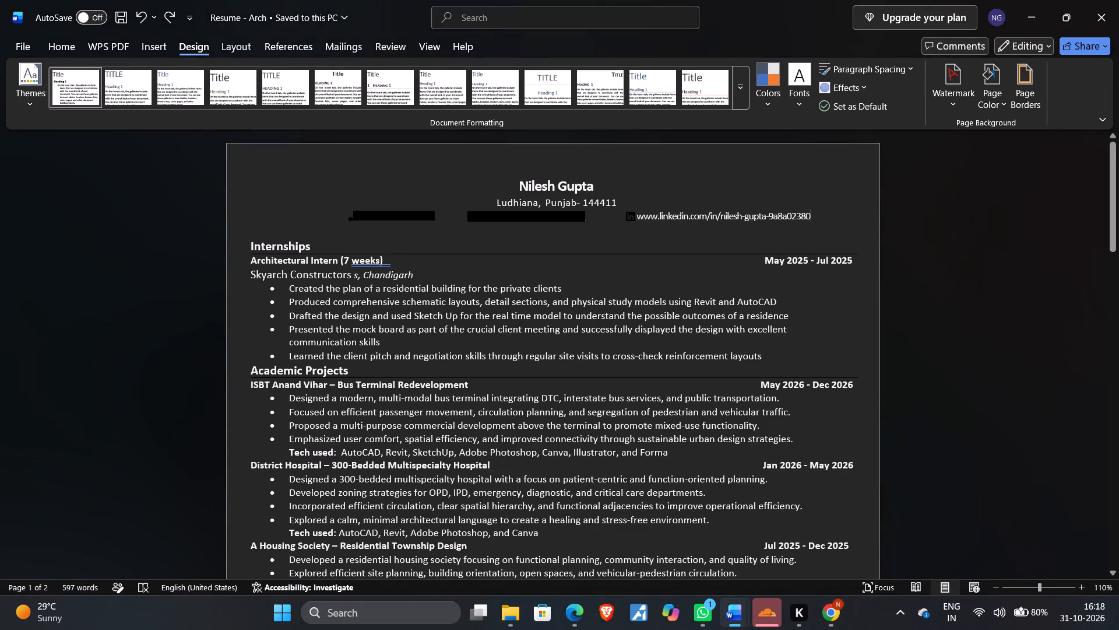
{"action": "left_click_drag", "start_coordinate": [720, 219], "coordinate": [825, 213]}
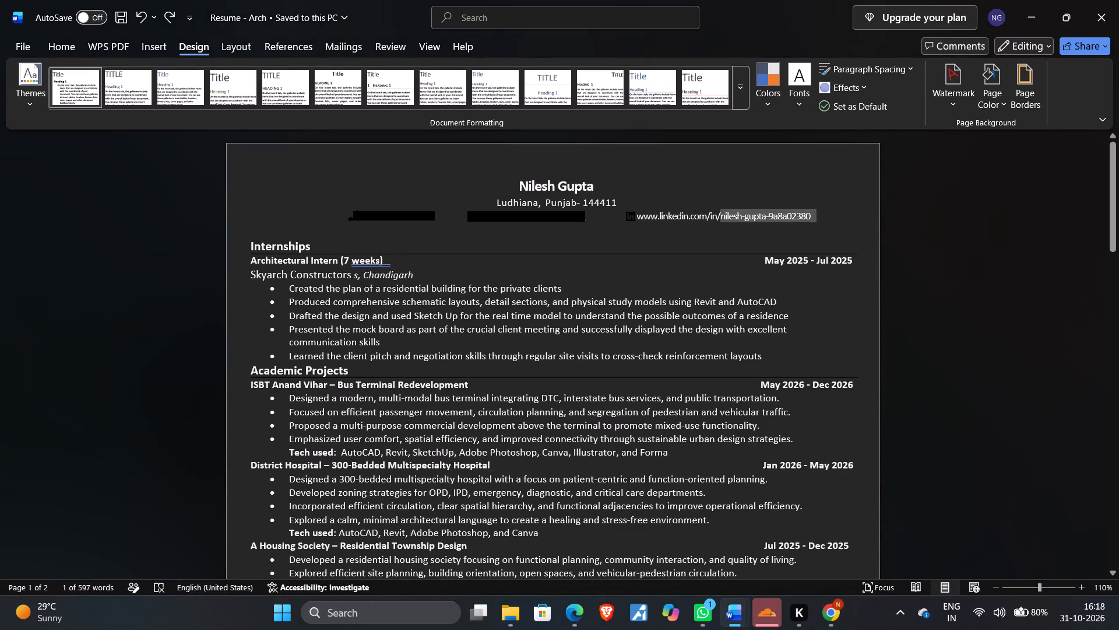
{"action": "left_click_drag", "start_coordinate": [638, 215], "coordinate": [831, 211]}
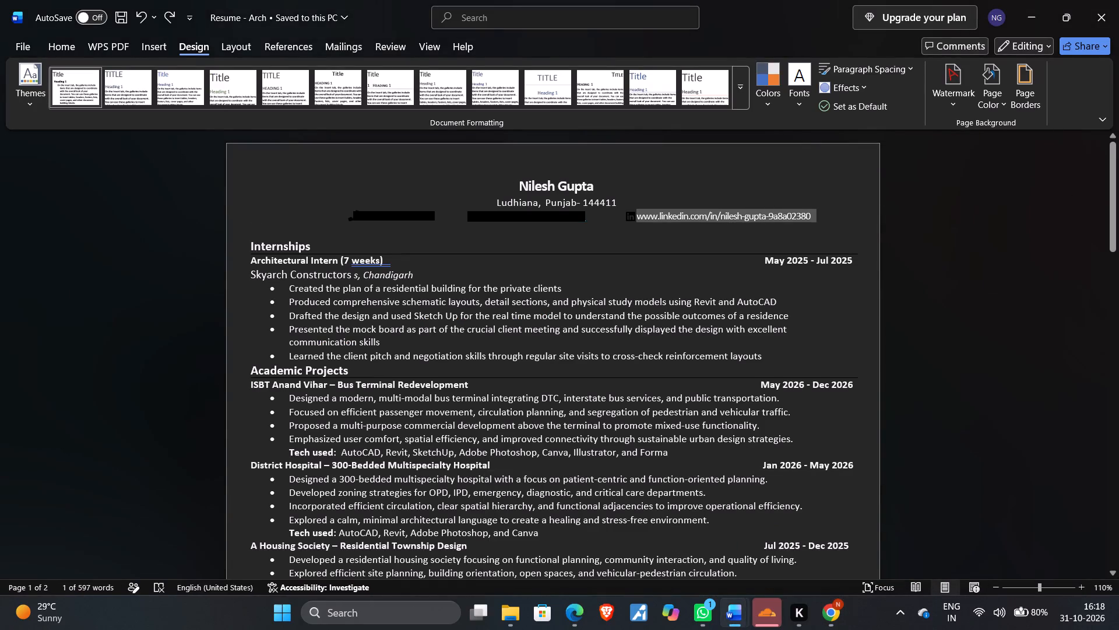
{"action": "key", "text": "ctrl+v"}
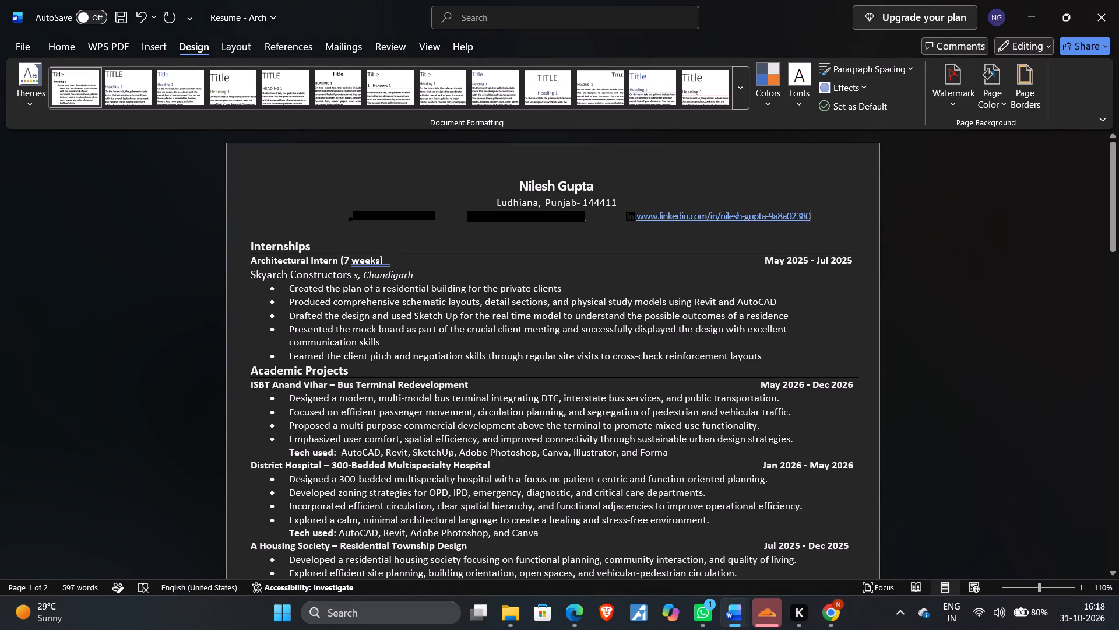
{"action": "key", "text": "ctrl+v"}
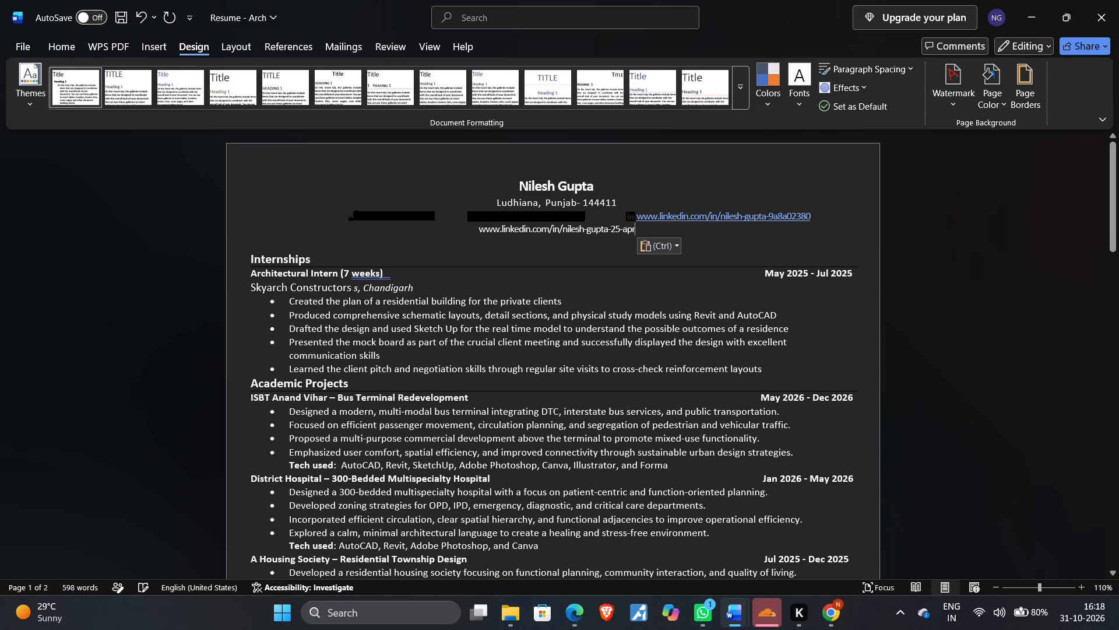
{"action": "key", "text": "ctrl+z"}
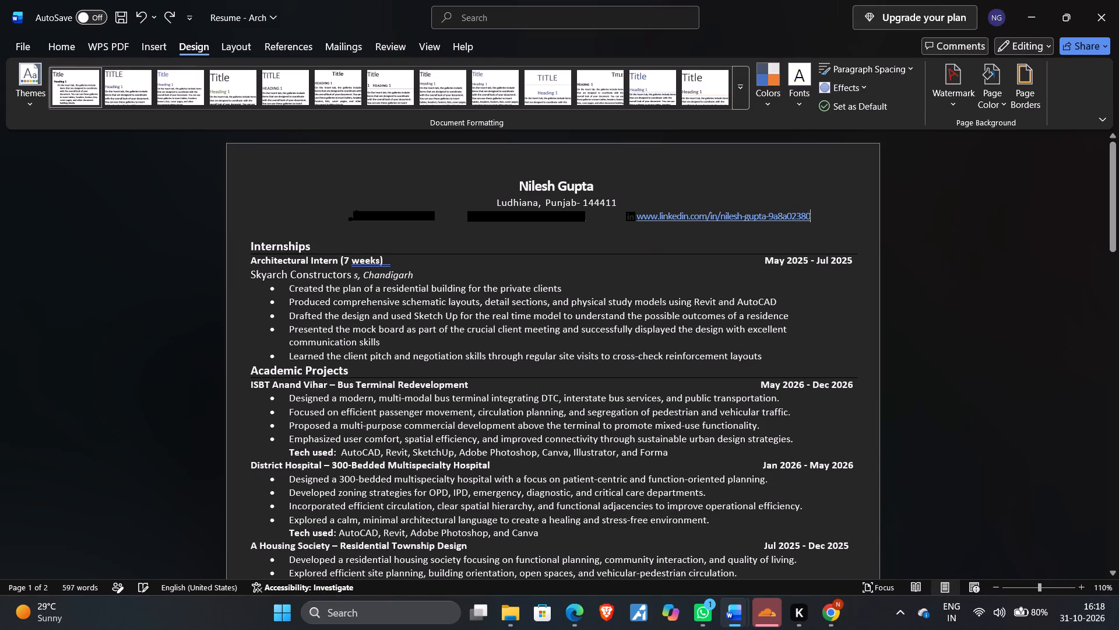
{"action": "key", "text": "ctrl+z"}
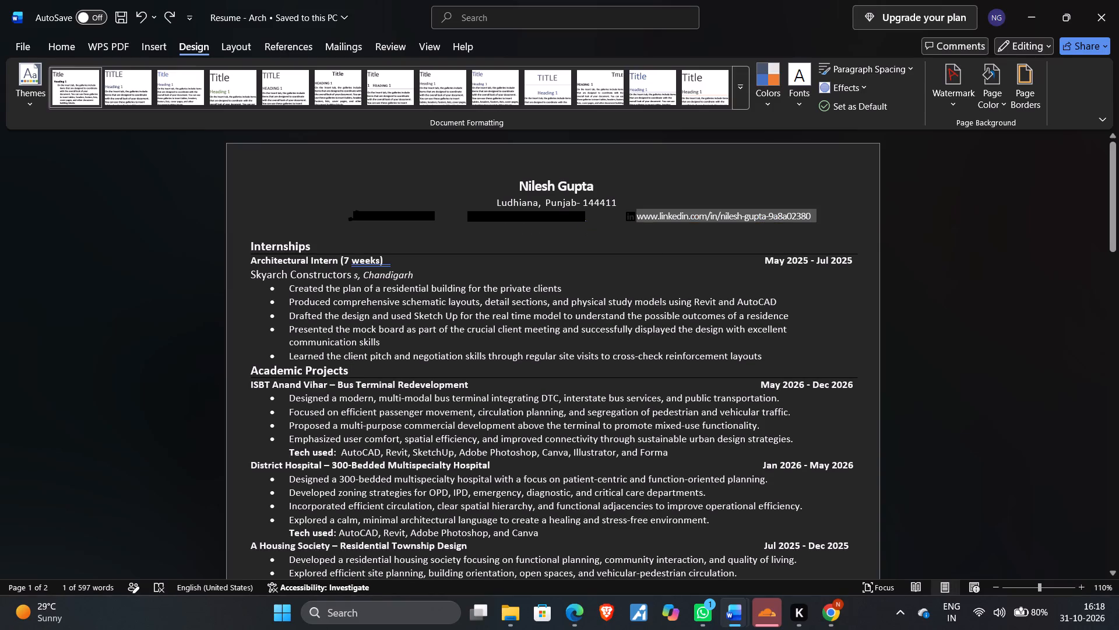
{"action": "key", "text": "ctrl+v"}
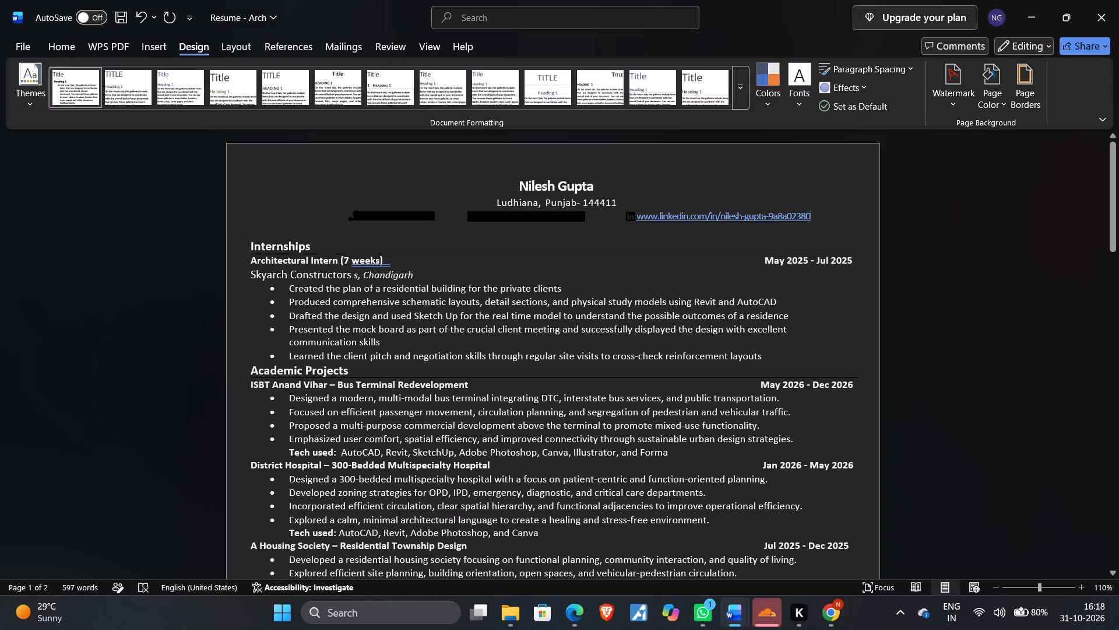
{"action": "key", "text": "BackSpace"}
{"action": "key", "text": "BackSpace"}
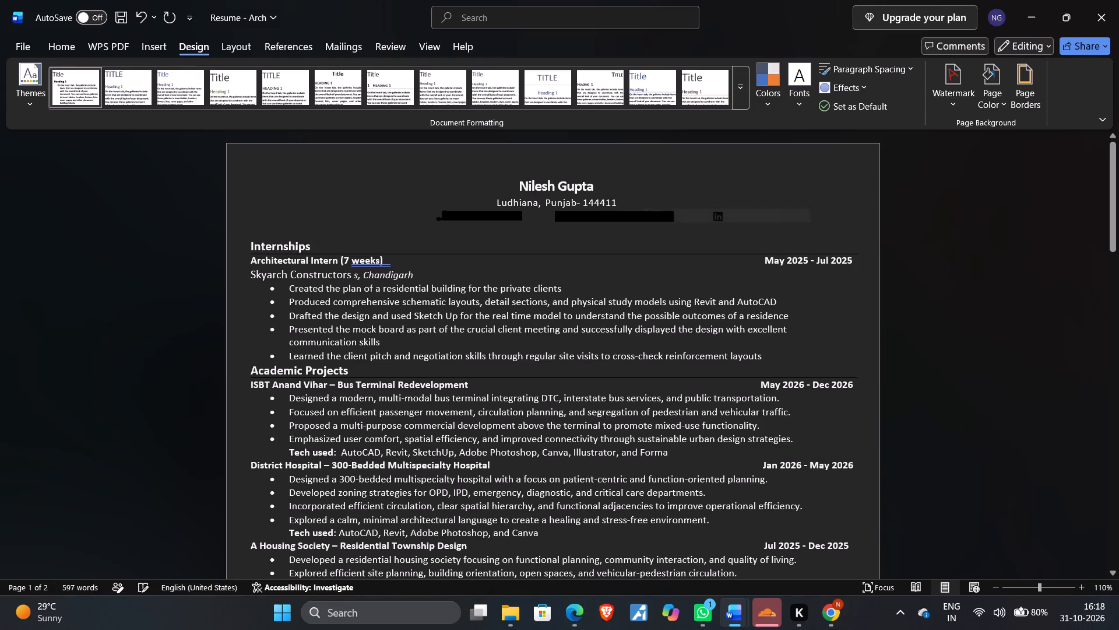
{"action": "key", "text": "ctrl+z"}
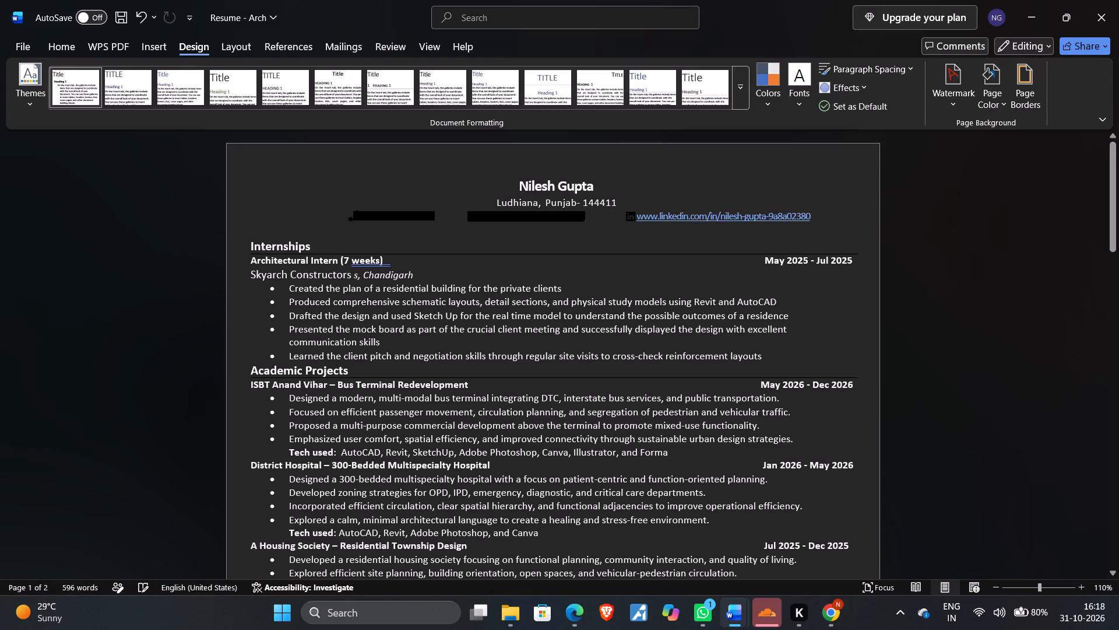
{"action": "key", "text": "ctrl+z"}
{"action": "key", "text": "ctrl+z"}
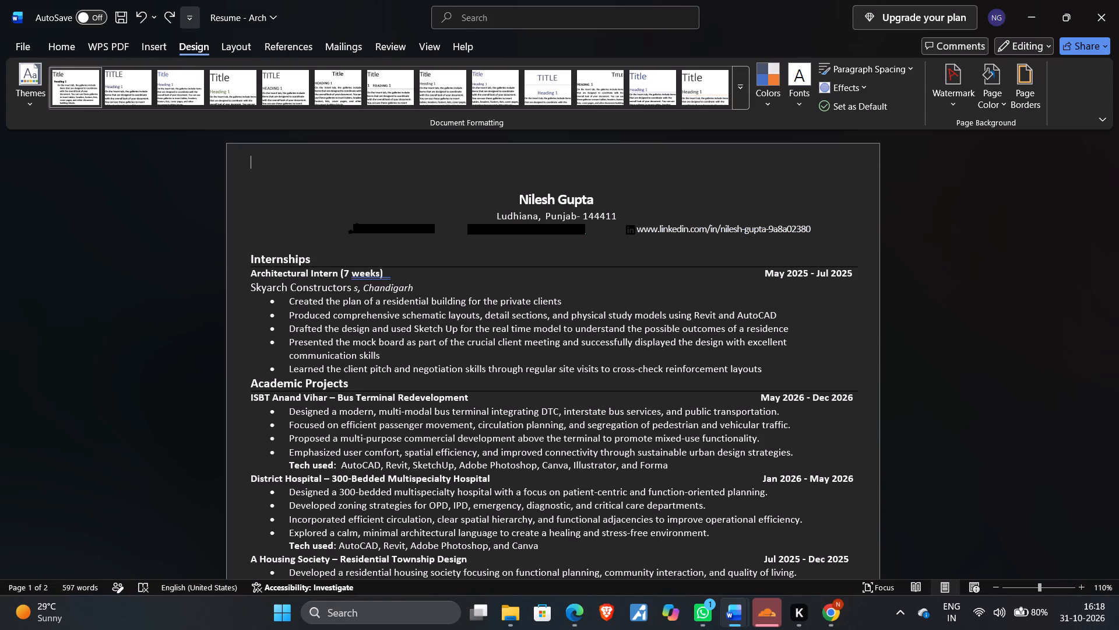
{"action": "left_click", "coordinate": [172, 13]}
Select the whole LinkedIn address in the resume header and paste the copied profile URL over it.
{"action": "left_click", "coordinate": [53, 48]}
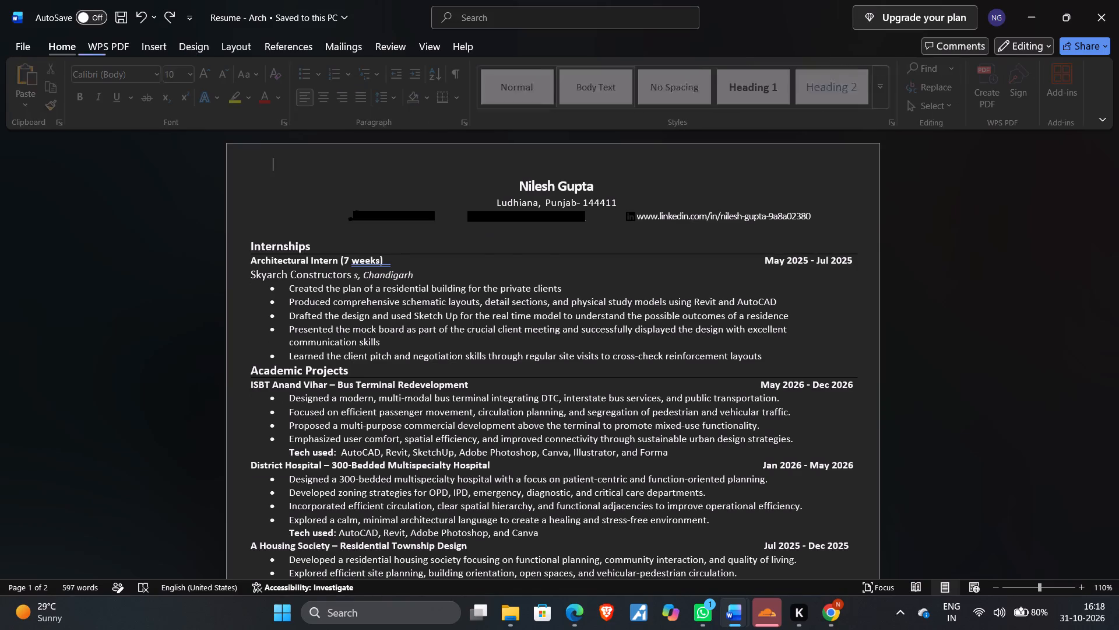
{"action": "scroll", "coordinate": [832, 414], "scroll_direction": "down", "scroll_amount": 1}
{"action": "scroll", "coordinate": [787, 211], "scroll_direction": "up", "scroll_amount": 2}
{"action": "left_click", "coordinate": [706, 223]}
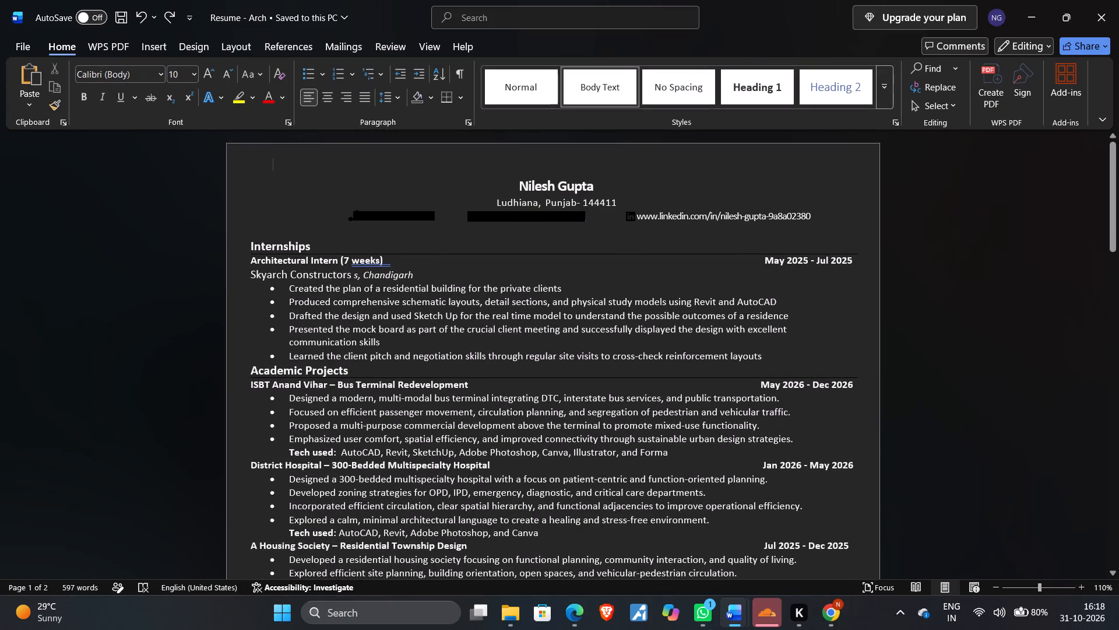
{"action": "left_click_drag", "start_coordinate": [639, 218], "coordinate": [712, 218]}
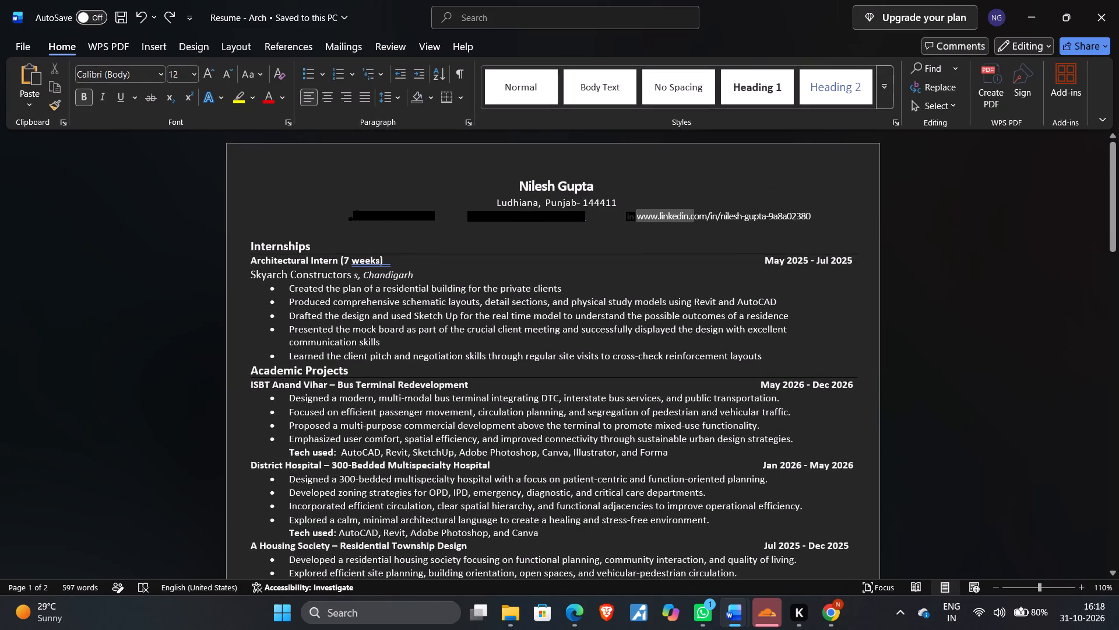
{"action": "left_click_drag", "start_coordinate": [712, 218], "coordinate": [815, 229]}
{"action": "key", "text": "ctrl+v"}
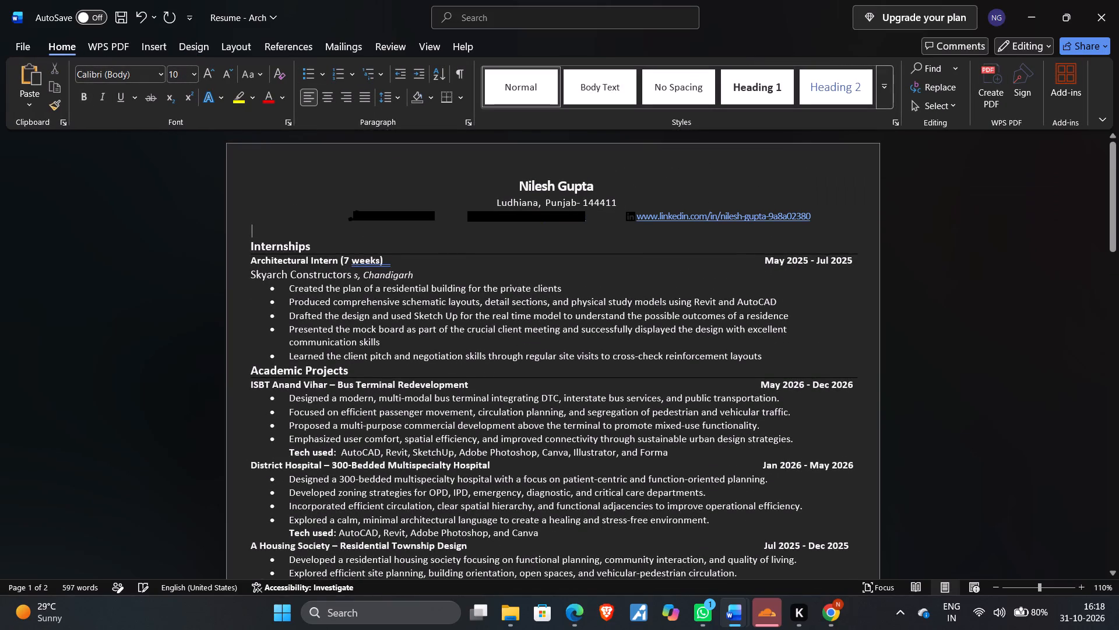
{"action": "left_click", "coordinate": [972, 211]}
Bring up the resume's print settings and set the print range to Print All Pages, replacing the custom page range.
{"action": "scroll", "coordinate": [628, 296], "scroll_direction": "down", "scroll_amount": 8}
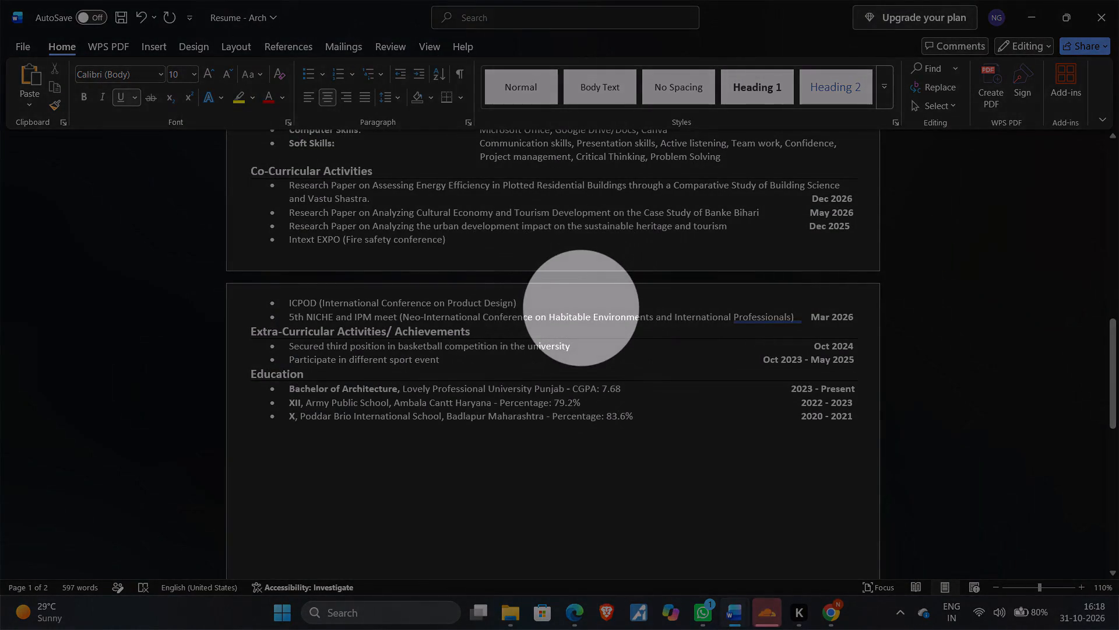
{"action": "key", "text": "ctrl+p"}
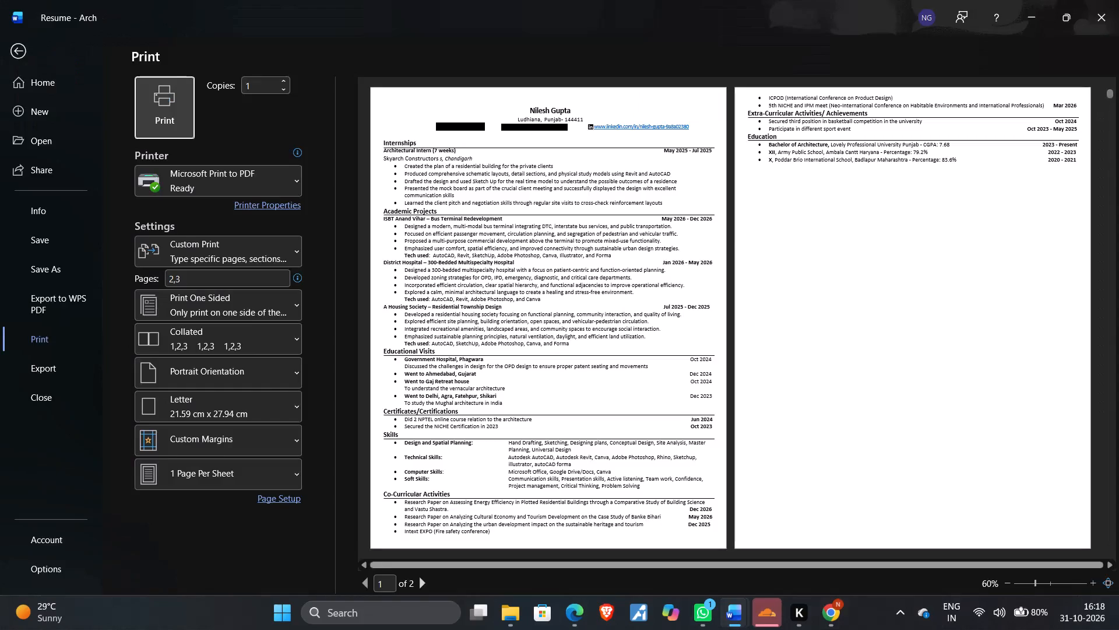
{"action": "left_click_drag", "start_coordinate": [252, 275], "coordinate": [167, 271]}
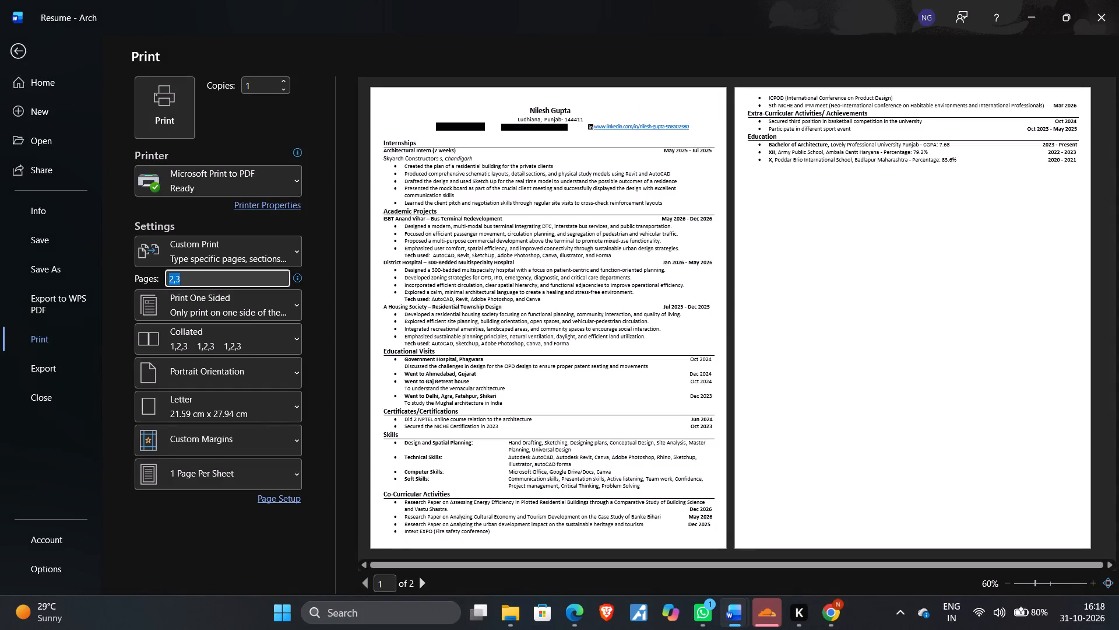
{"action": "left_click", "coordinate": [162, 262]}
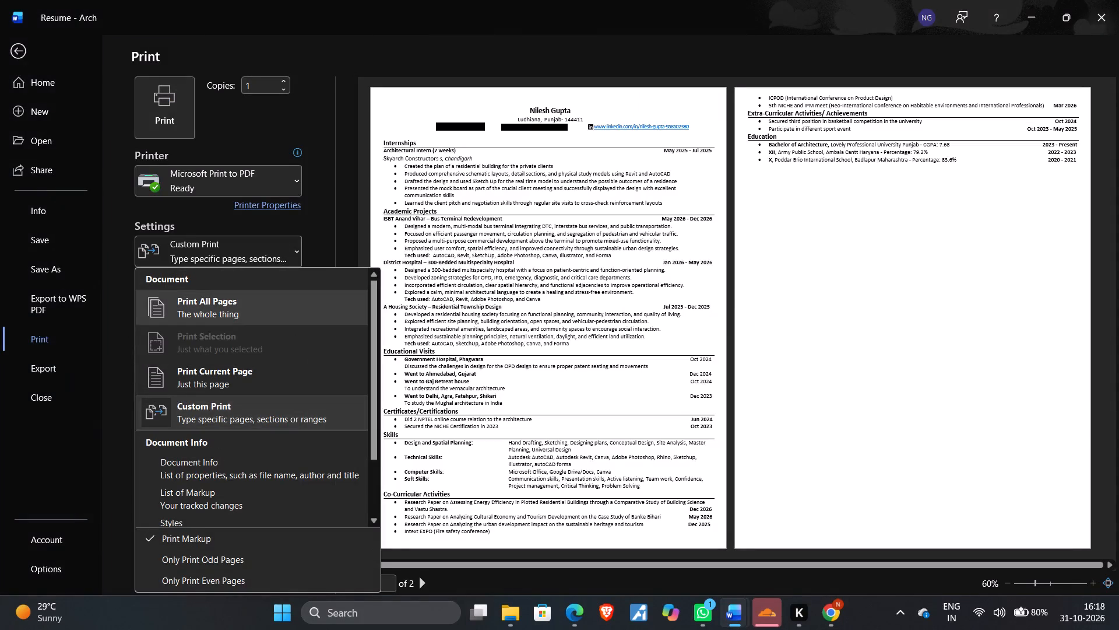
{"action": "left_click", "coordinate": [184, 295]}
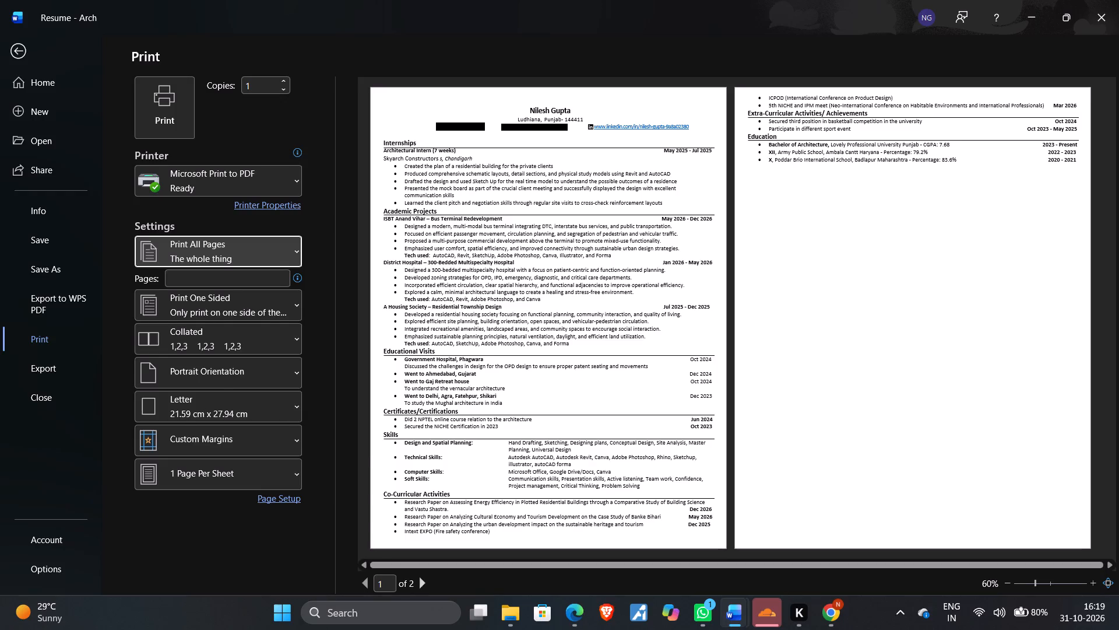
{"action": "key", "text": "Return"}
{"action": "left_click", "coordinate": [273, 287]}
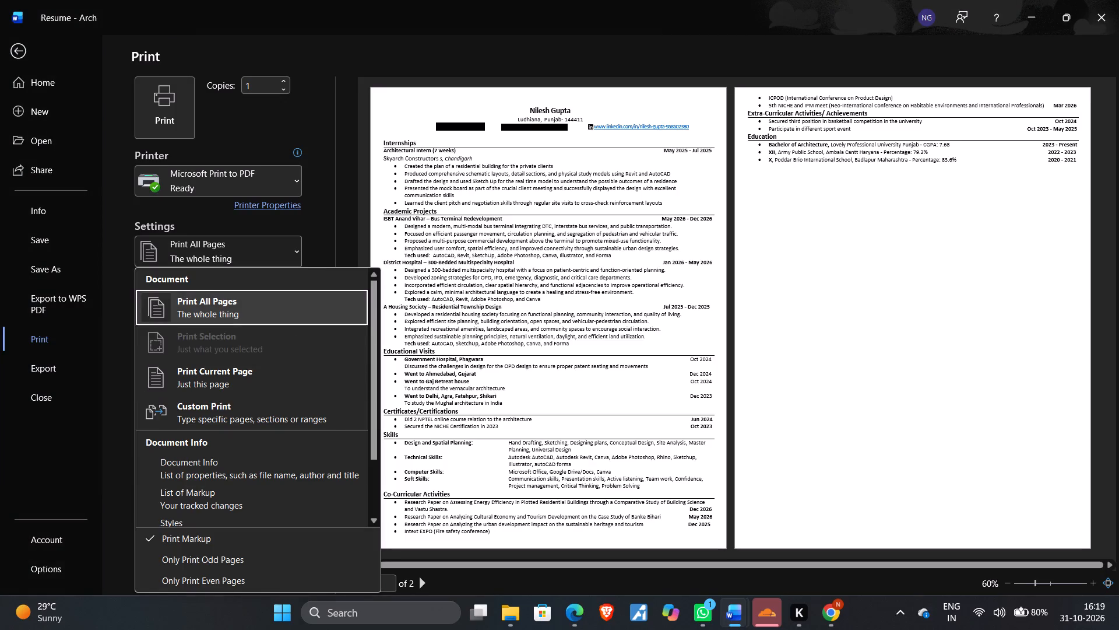
{"action": "left_click", "coordinate": [269, 304]}
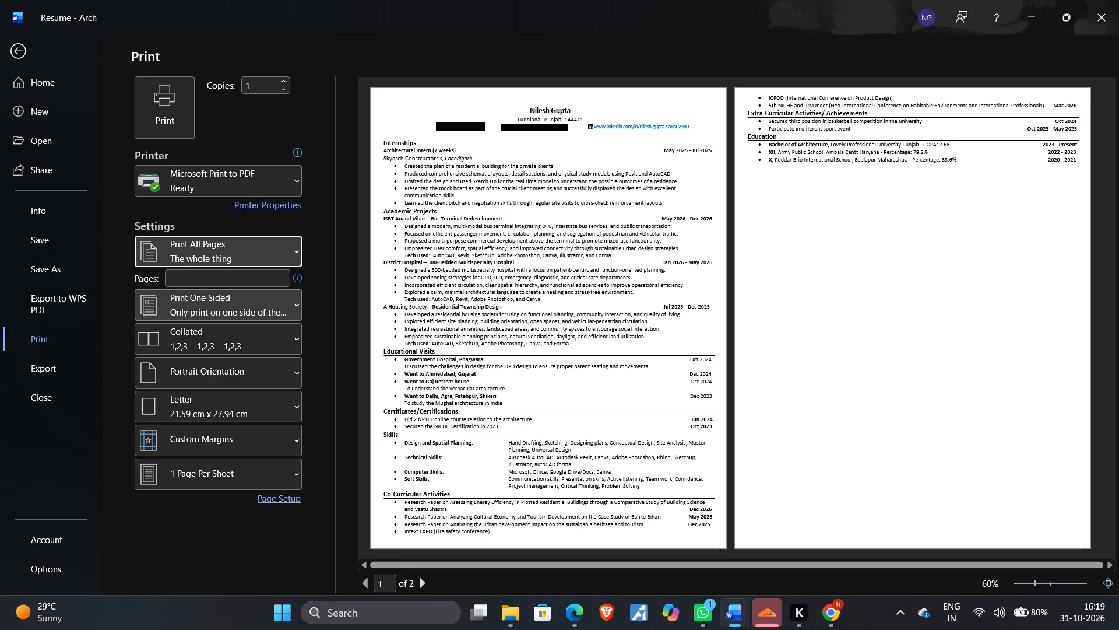
{"action": "key", "text": "ctrl+p"}
{"action": "key", "text": "Return"}
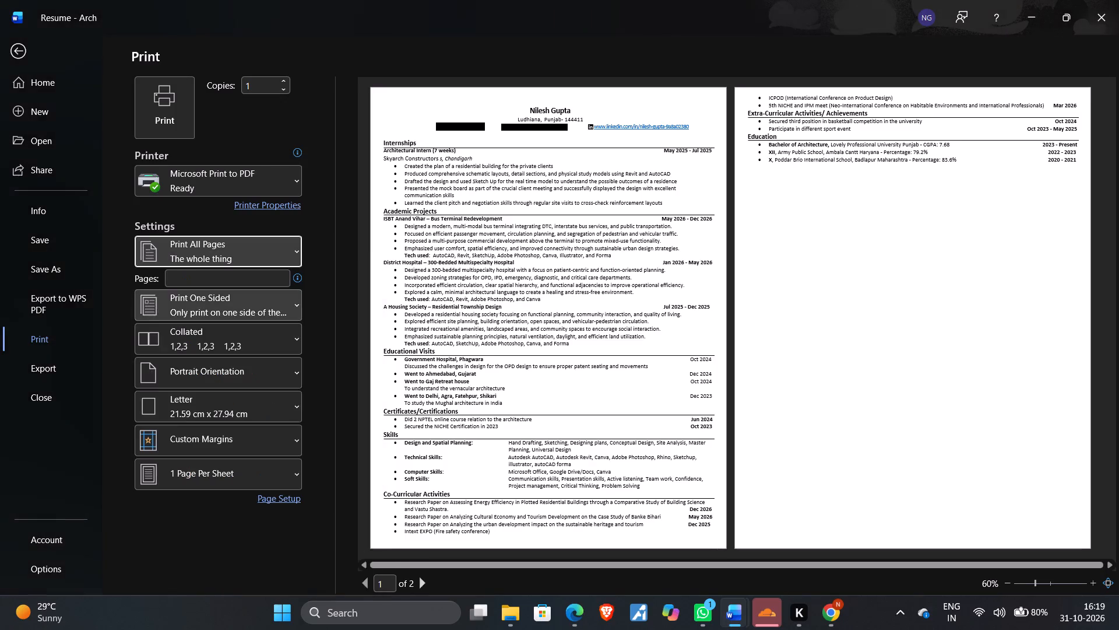
{"action": "key", "text": "Return"}
{"action": "key", "text": "Return"}
Print the resume with Microsoft Print to PDF and save it over the existing resume PDF on the Desktop.
{"action": "left_click", "coordinate": [161, 90]}
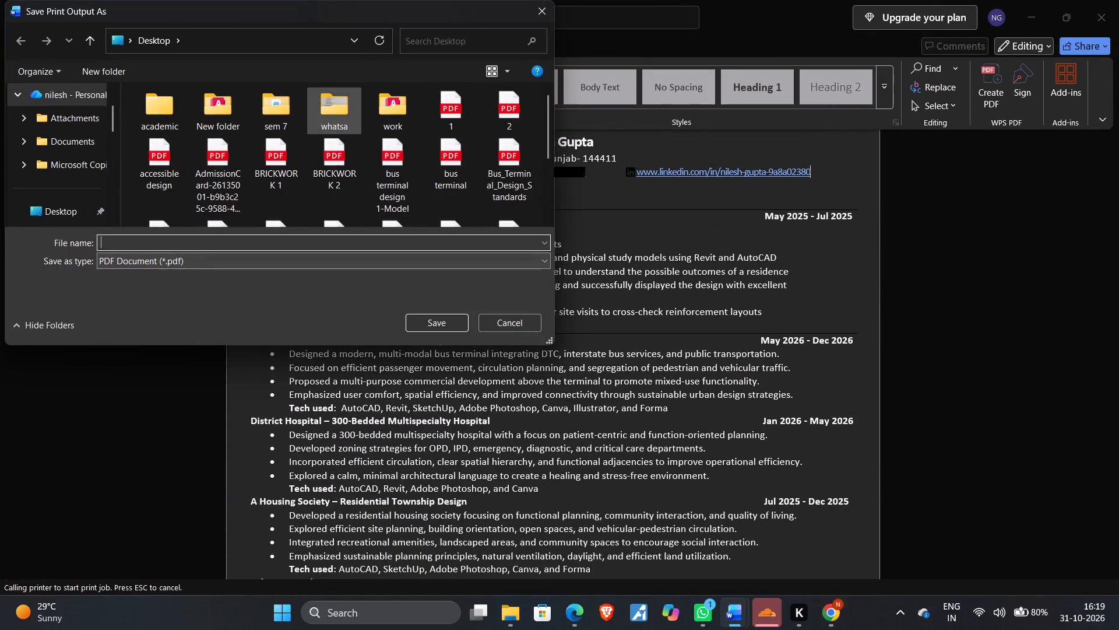
{"action": "scroll", "coordinate": [340, 113], "scroll_direction": "down", "scroll_amount": 4}
{"action": "left_click", "coordinate": [340, 118]}
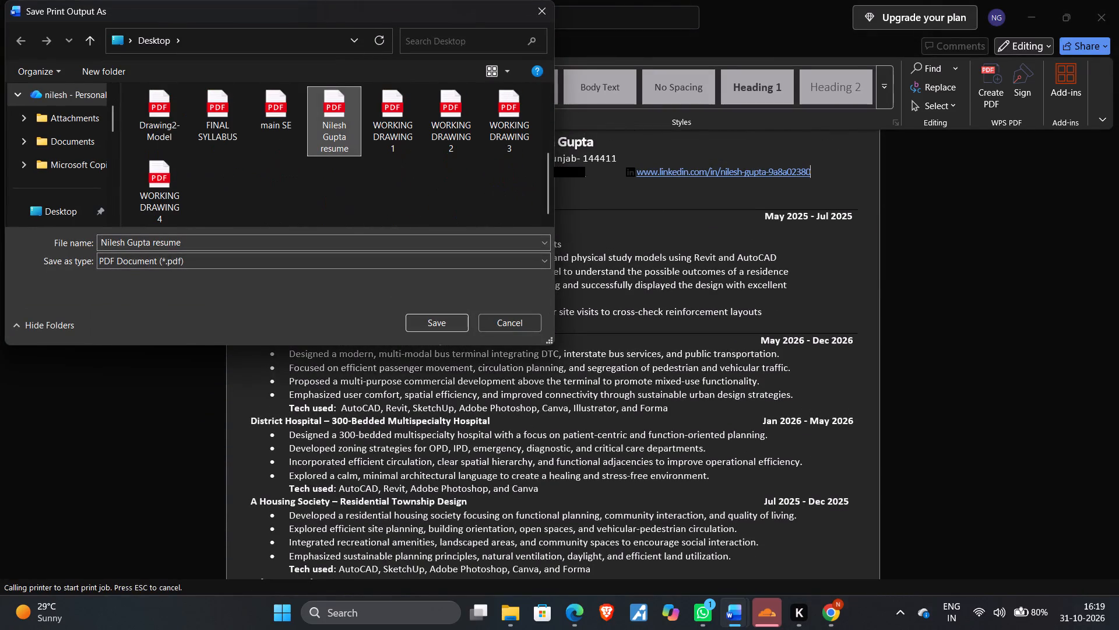
{"action": "left_click", "coordinate": [432, 328]}
{"action": "left_click", "coordinate": [606, 302]}
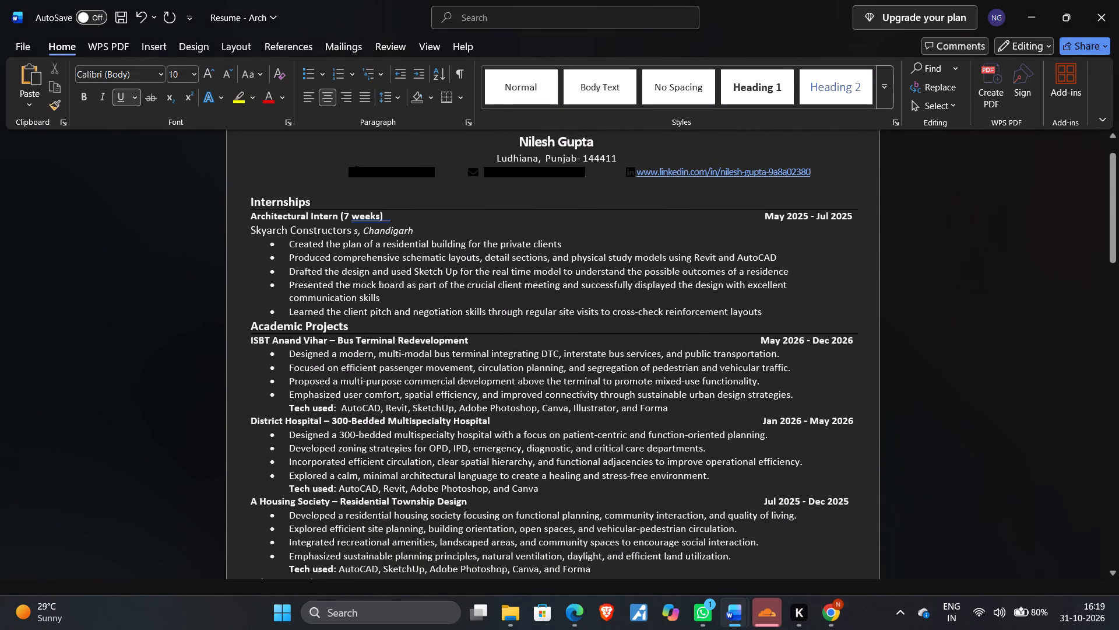
Open the resume PDF from the Desktop folder in File Explorer and check its header link and pages.
{"action": "left_click", "coordinate": [515, 607]}
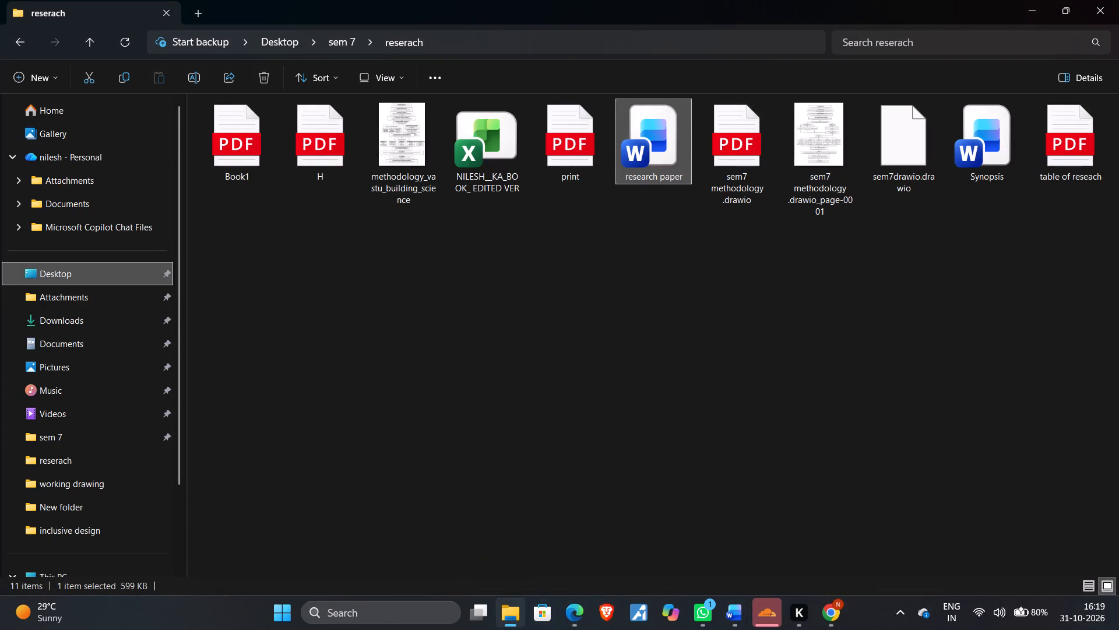
{"action": "left_click", "coordinate": [87, 281]}
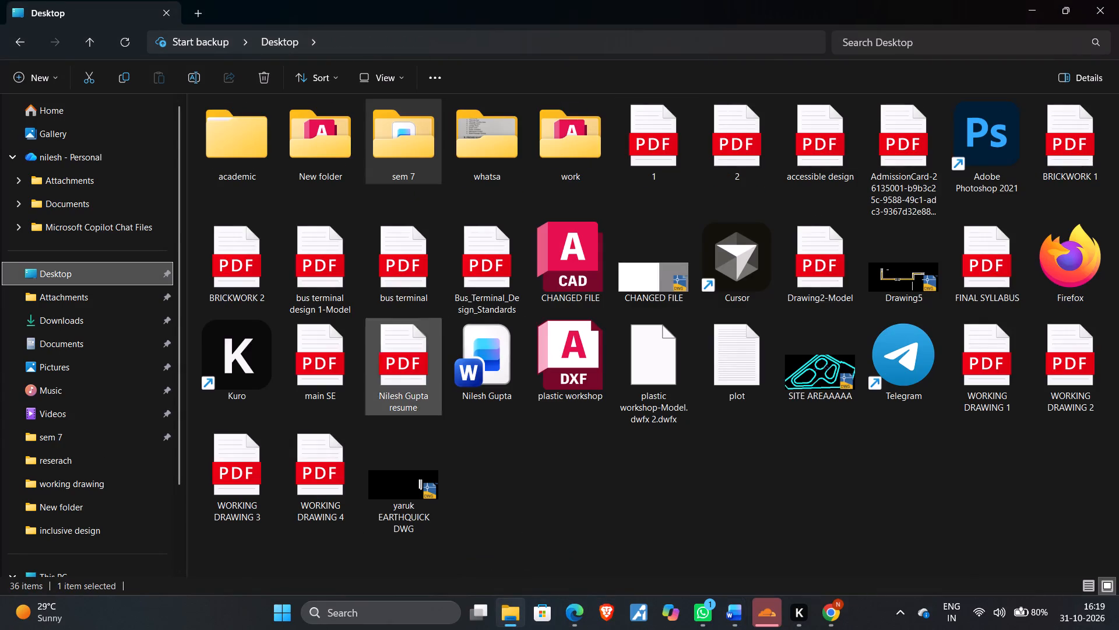
{"action": "double_click", "coordinate": [383, 376]}
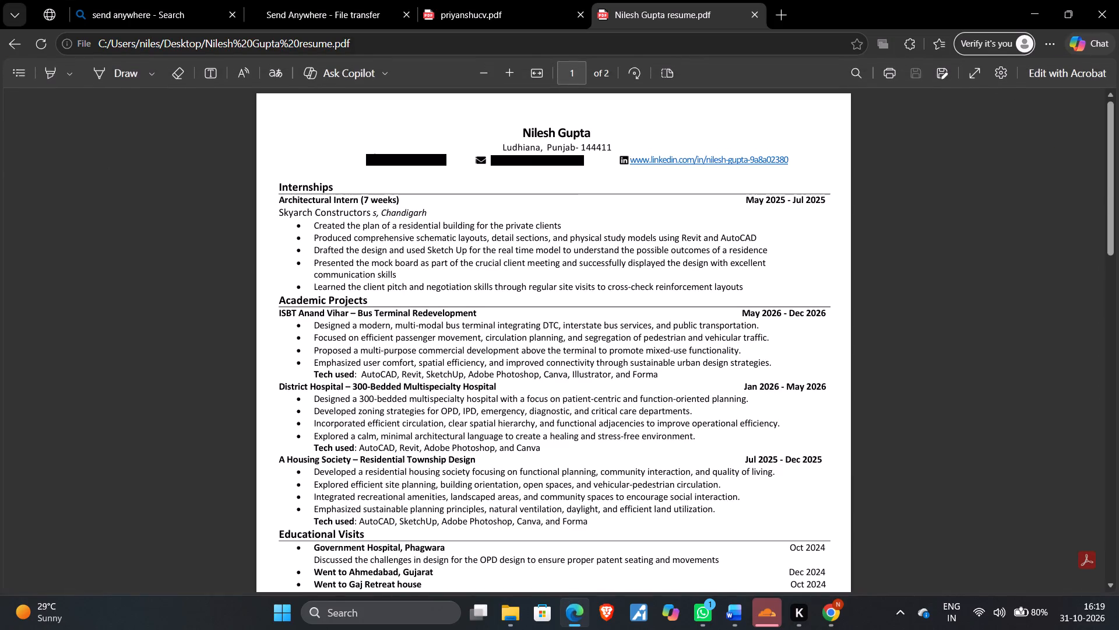
{"action": "scroll", "coordinate": [477, 381], "scroll_direction": "down", "scroll_amount": 4}
{"action": "scroll", "coordinate": [477, 381], "scroll_direction": "up", "scroll_amount": 5}
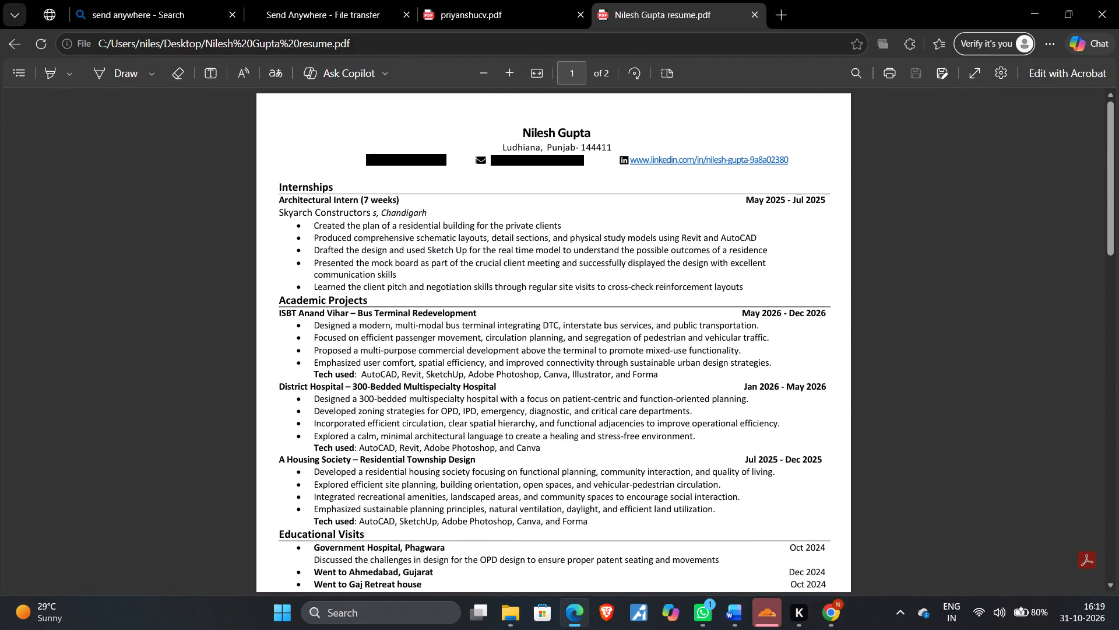
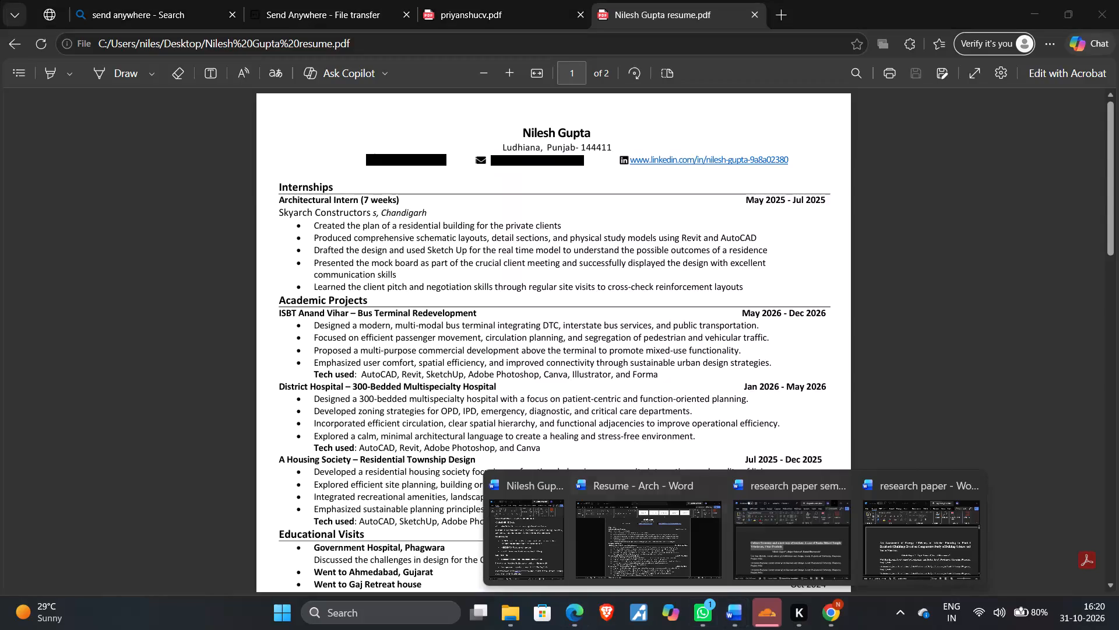
Switch to the Resume - Arch document and add a space before the Dec 2025 research paper date to align it with the dates above.
{"action": "left_click", "coordinate": [678, 551]}
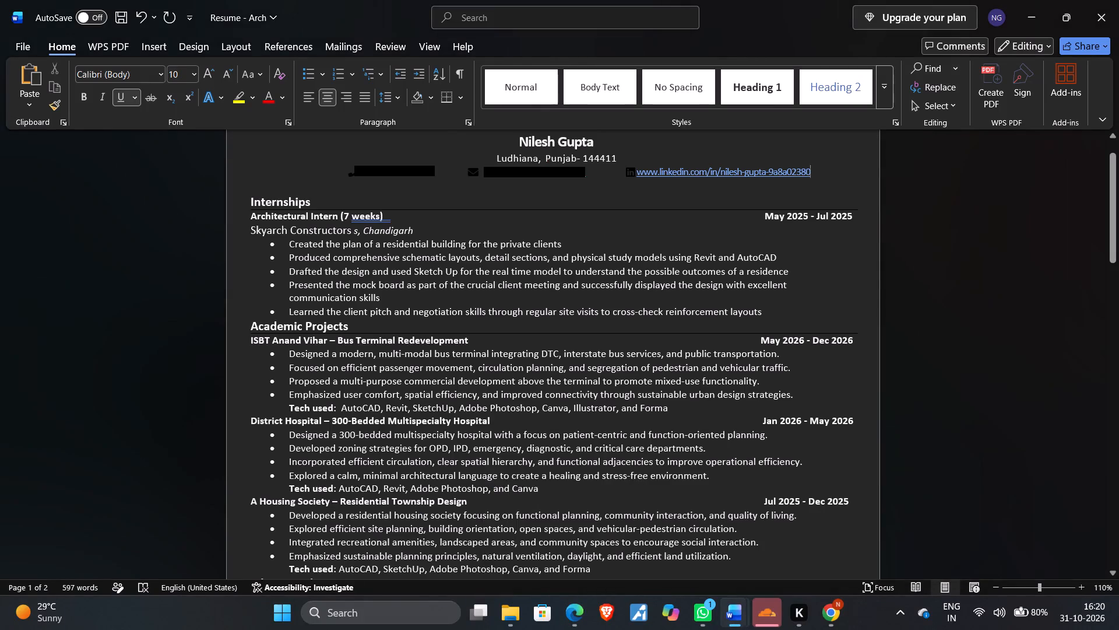
{"action": "scroll", "coordinate": [717, 492], "scroll_direction": "down", "scroll_amount": 2}
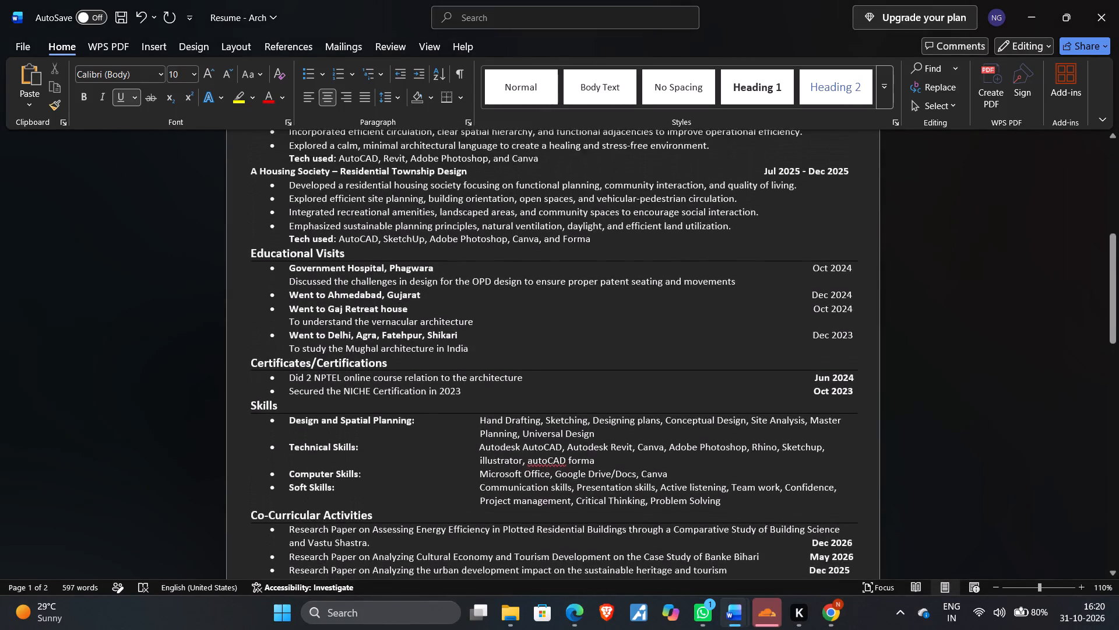
{"action": "scroll", "coordinate": [717, 492], "scroll_direction": "down", "scroll_amount": 1}
{"action": "left_click", "coordinate": [801, 461]}
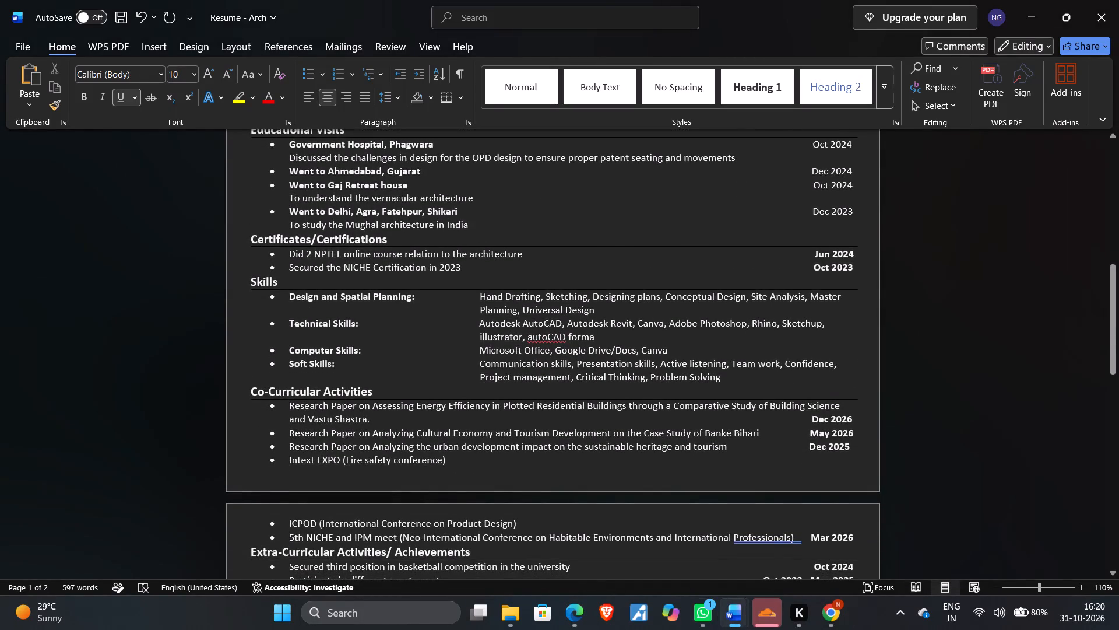
{"action": "left_click", "coordinate": [810, 452]}
{"action": "key", "text": "space"}
{"action": "key", "text": "space"}
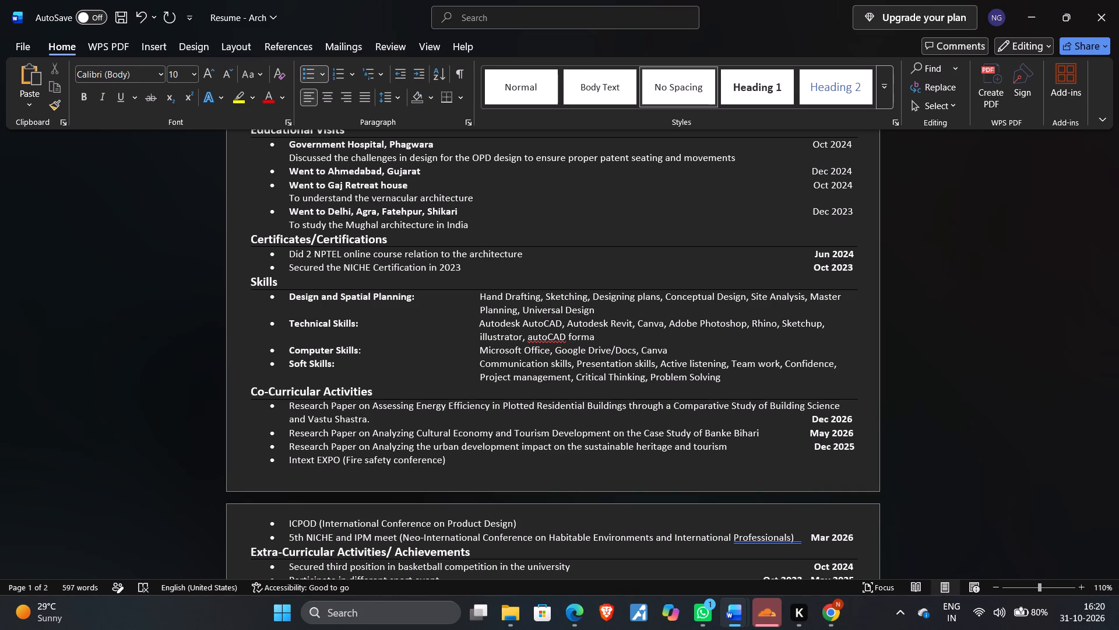
{"action": "key", "text": "BackSpace"}
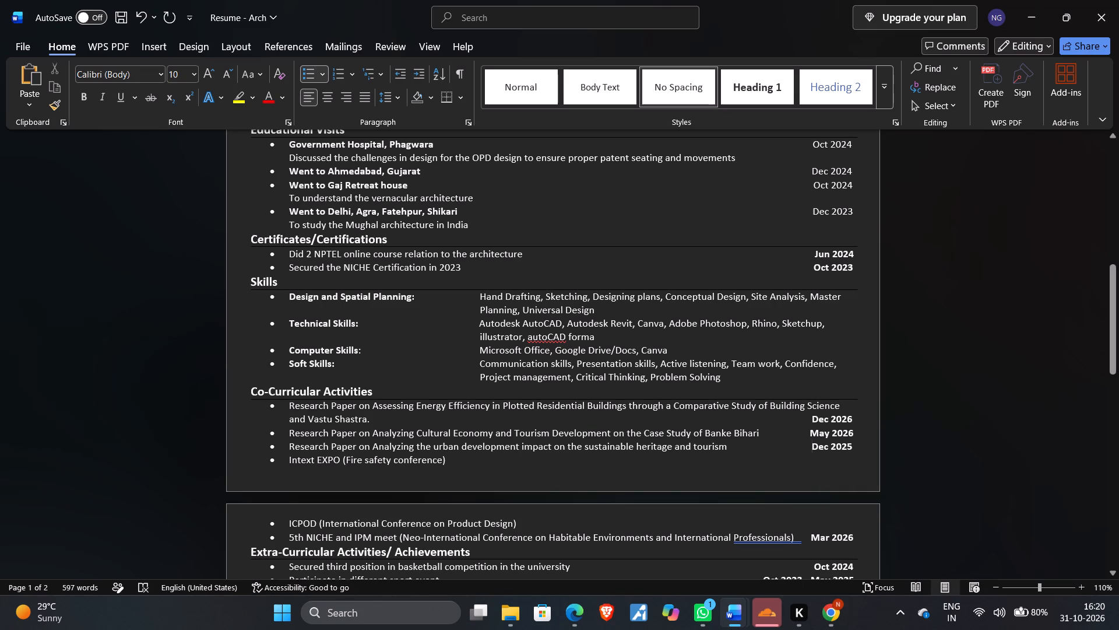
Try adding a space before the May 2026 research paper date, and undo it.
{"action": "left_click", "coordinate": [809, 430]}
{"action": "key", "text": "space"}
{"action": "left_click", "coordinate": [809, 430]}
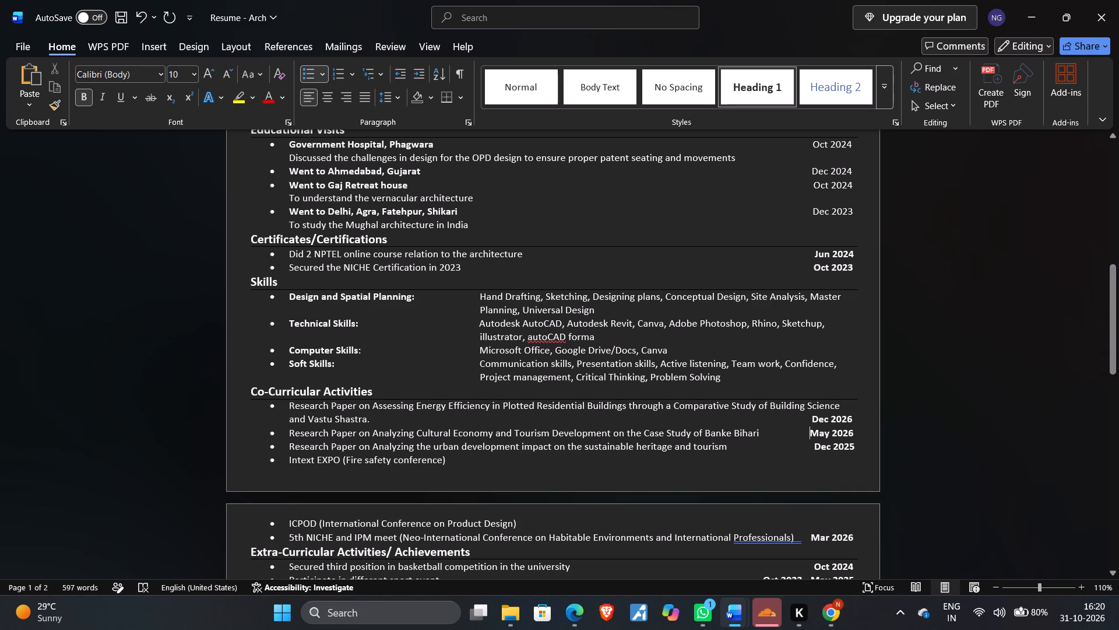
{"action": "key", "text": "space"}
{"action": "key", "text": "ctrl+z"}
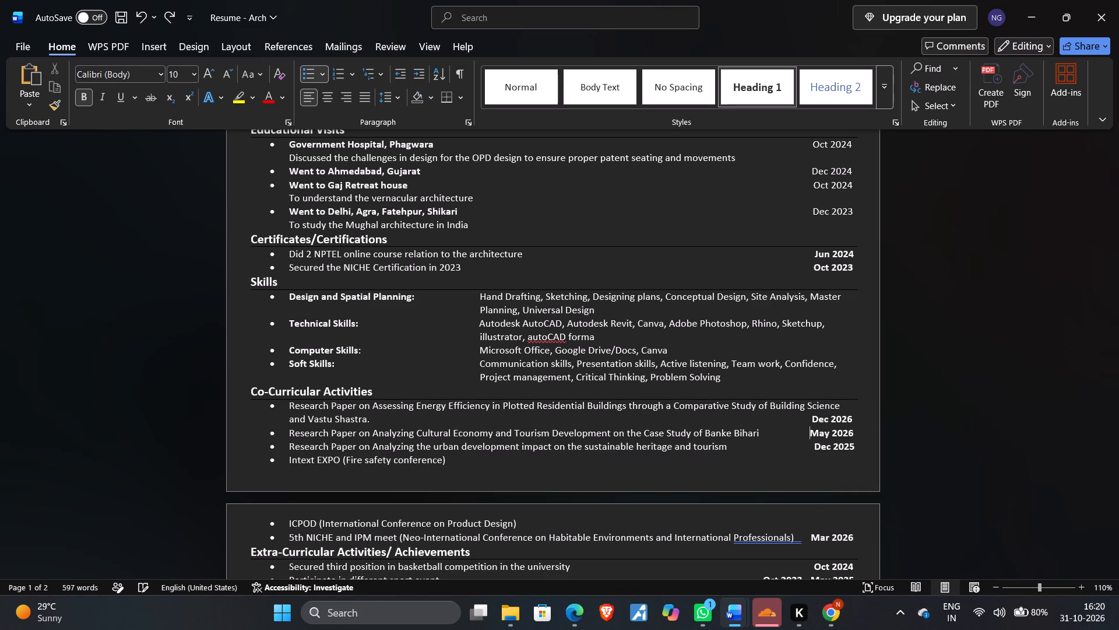
Remove the extra space before the Dec 2025 date under Co-Curricular Activities and save the document.
{"action": "left_click", "coordinate": [814, 446]}
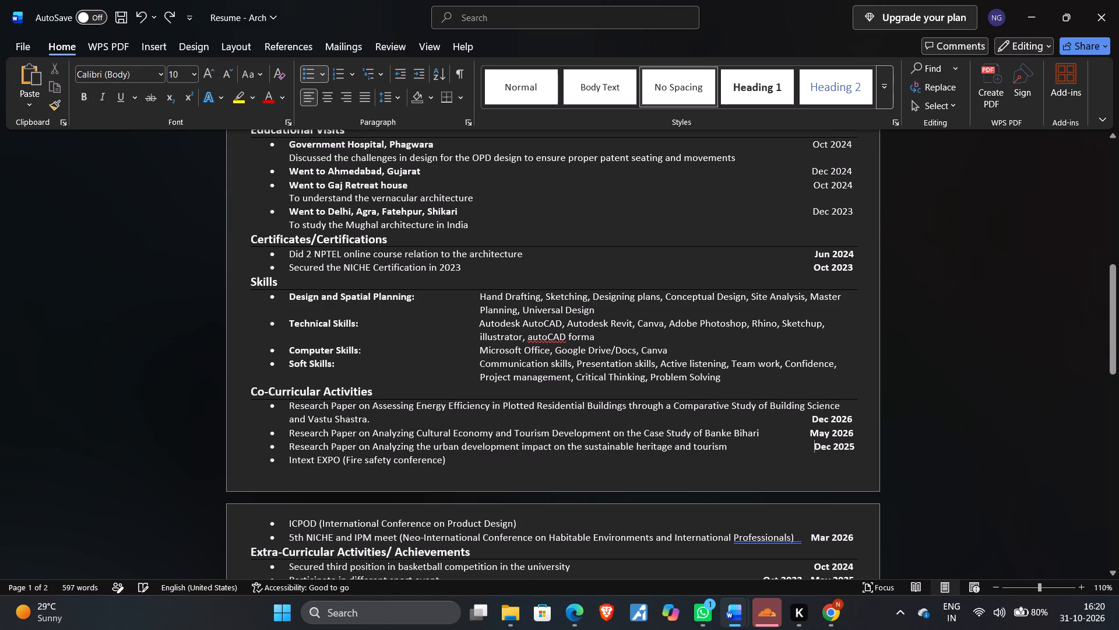
{"action": "key", "text": "BackSpace"}
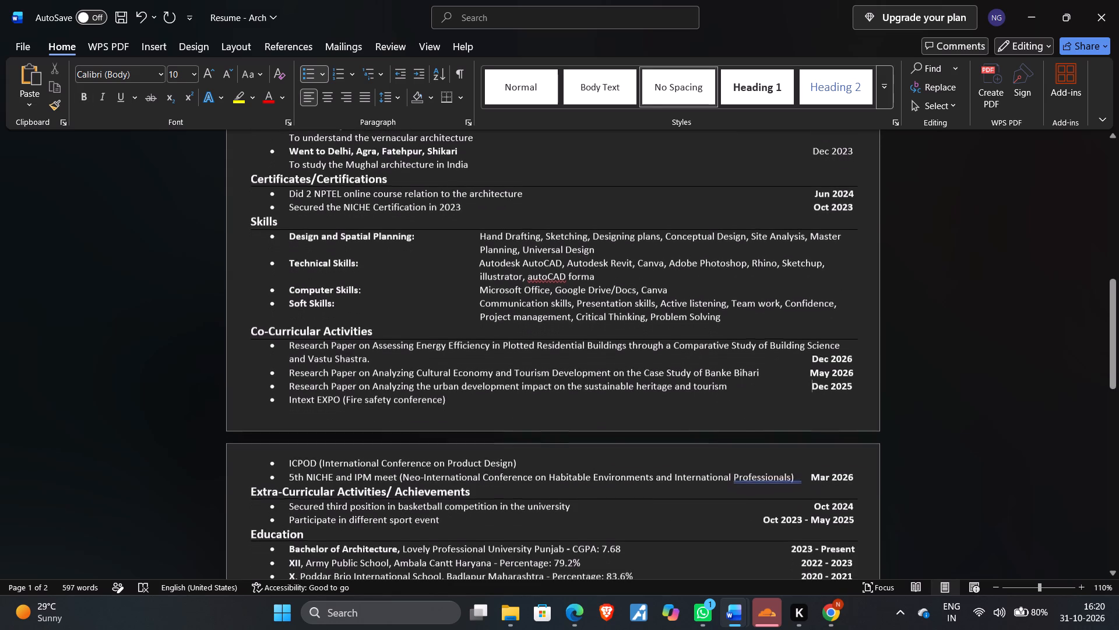
{"action": "key", "text": "ctrl+s"}
{"action": "key", "text": "ctrl+s"}
{"action": "key", "text": "ctrl+s"}
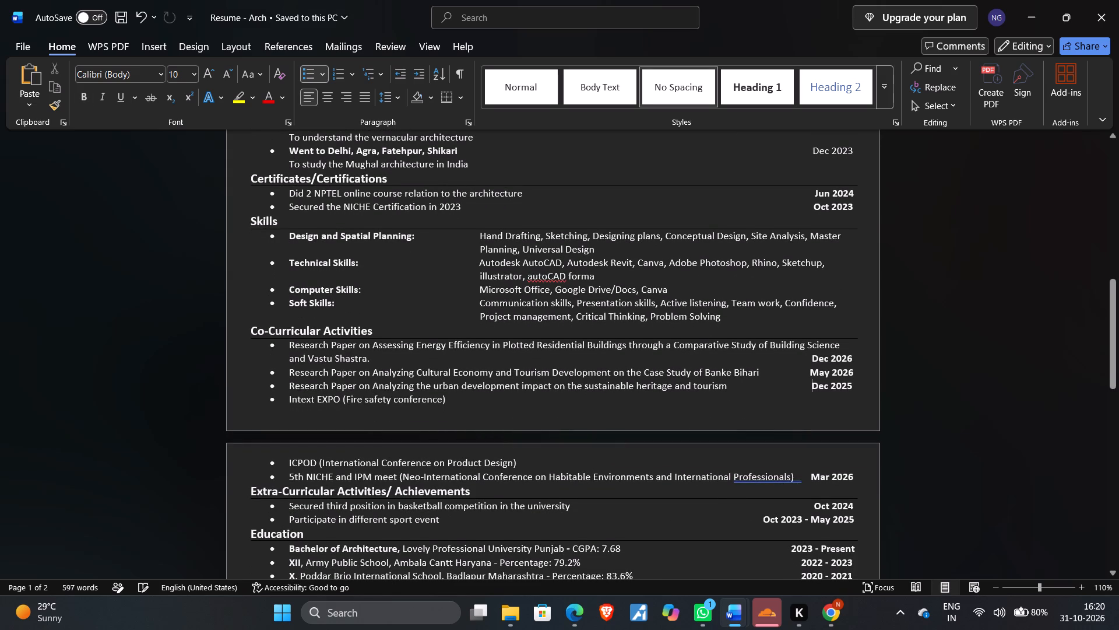
Check the resume document's file name and storage location.
{"action": "left_click", "coordinate": [245, 13]}
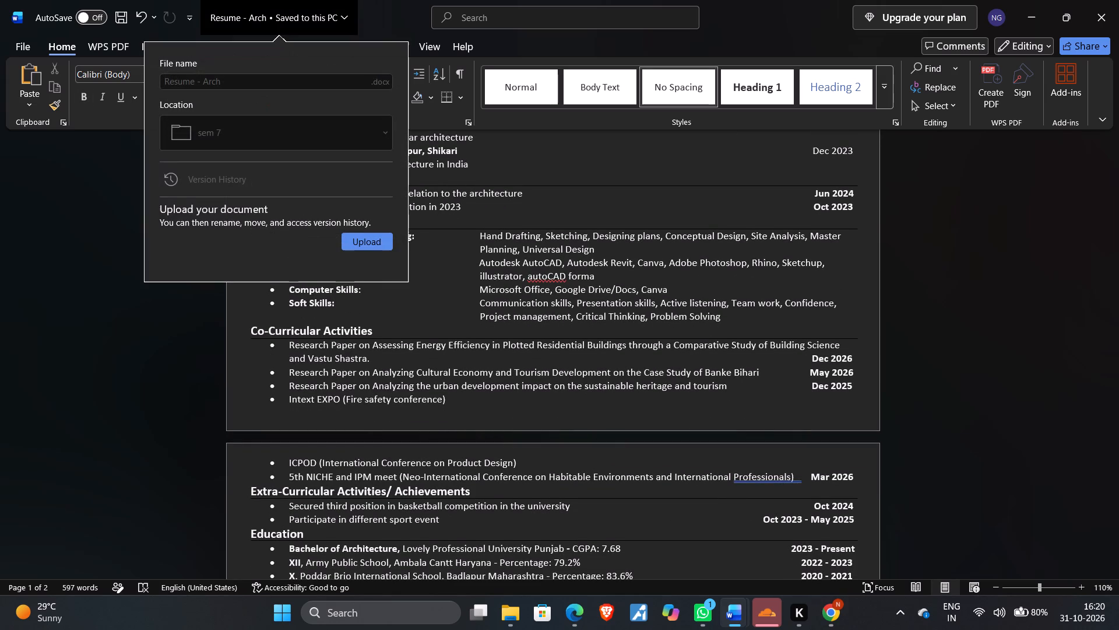
{"action": "left_click", "coordinate": [284, 80]}
{"action": "left_click", "coordinate": [622, 183]}
{"action": "left_click", "coordinate": [309, 29]}
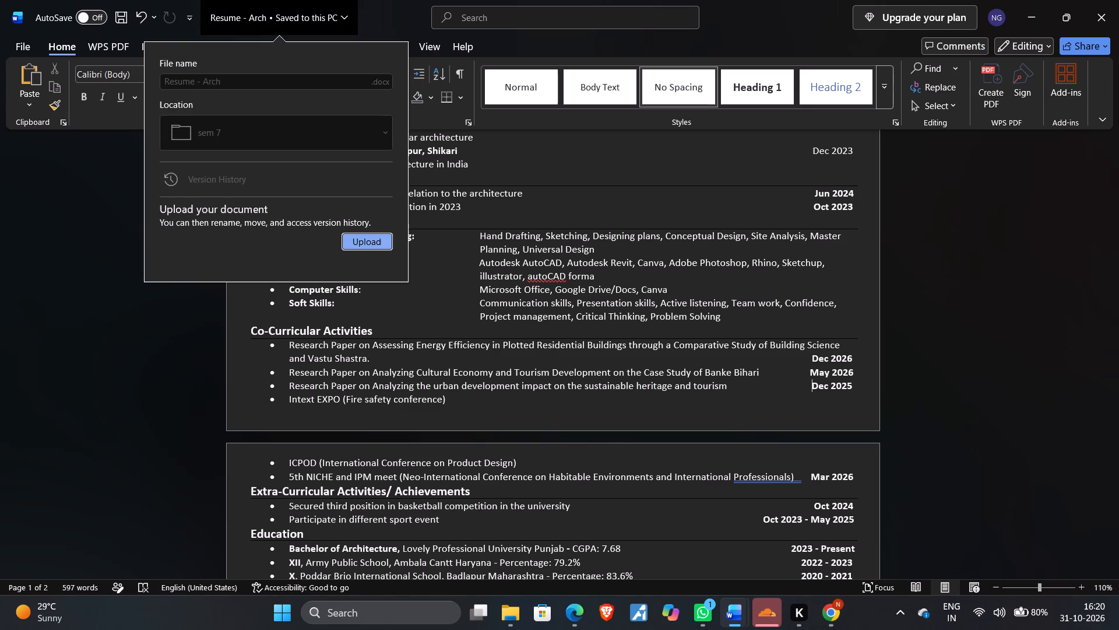
{"action": "left_click", "coordinate": [350, 133]}
{"action": "left_click", "coordinate": [963, 236]}
Save the resume document once more and close it.
{"action": "key", "text": "ctrl+s"}
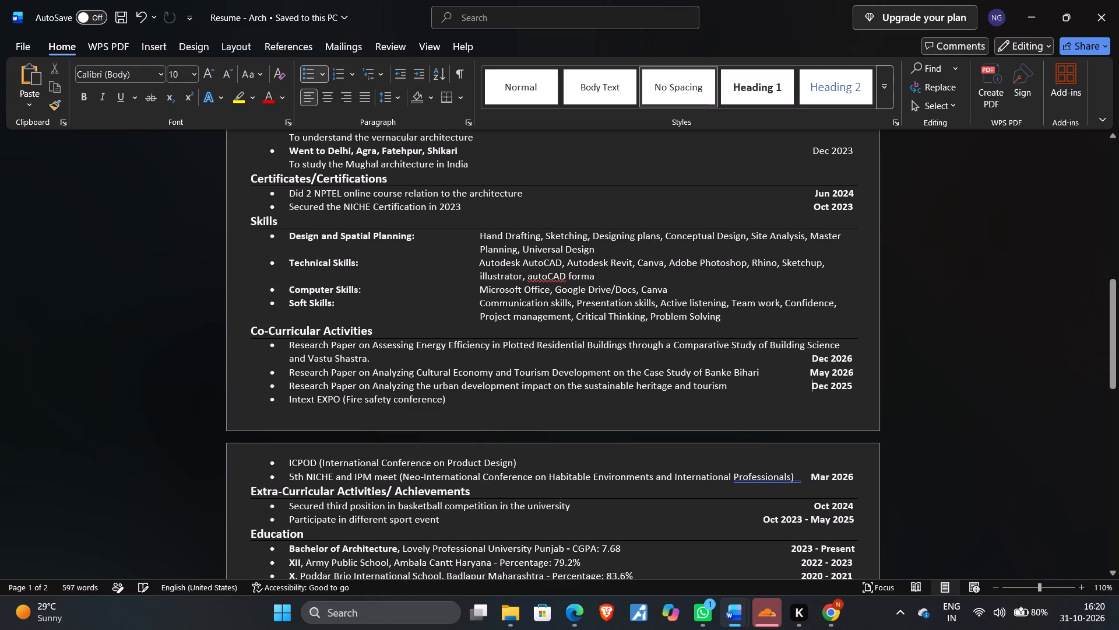
{"action": "left_click", "coordinate": [1116, 0]}
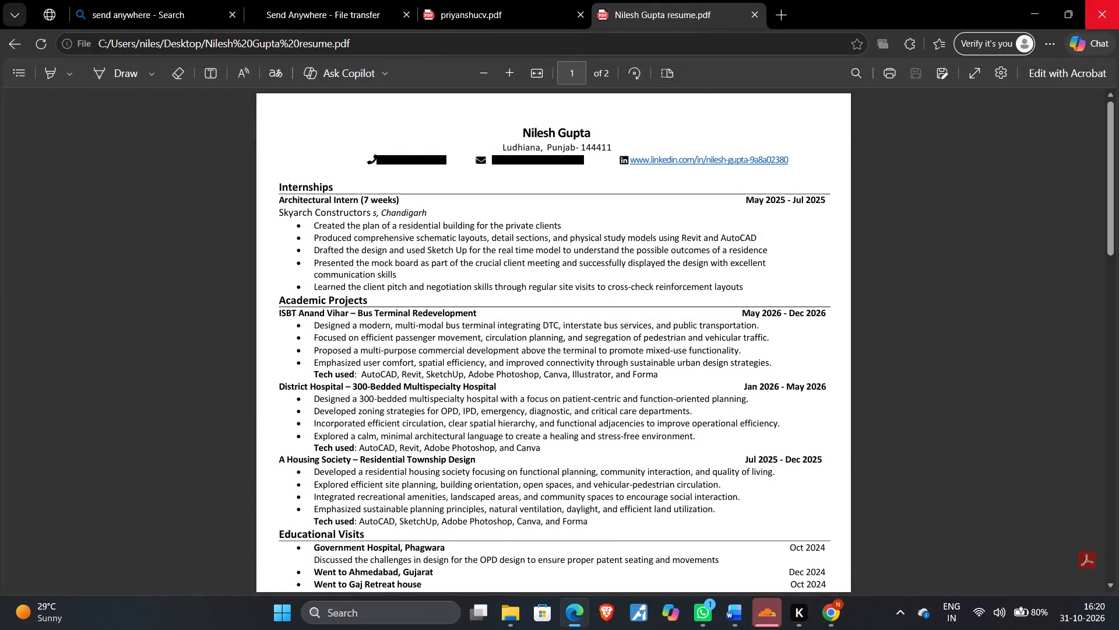